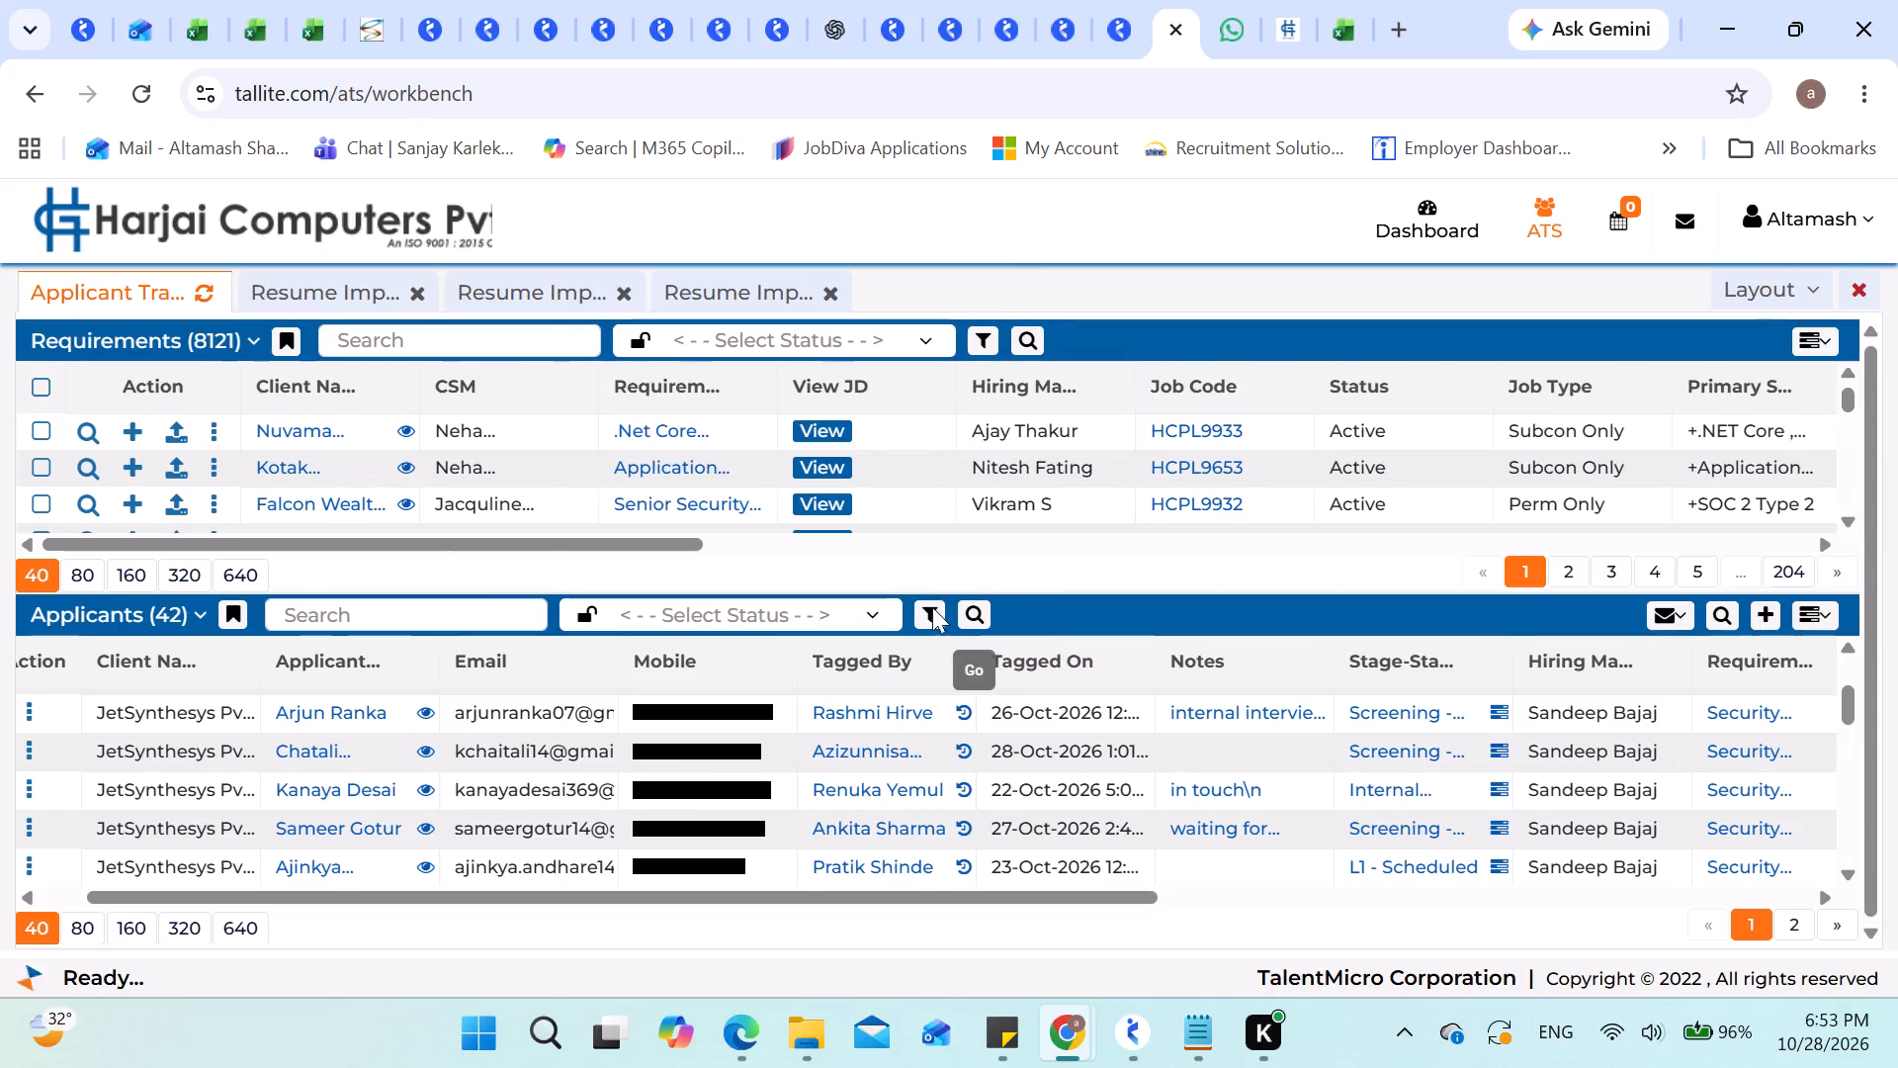
Open the filter for the Applicants list and view its advanced criteria.
left_click(932, 607)
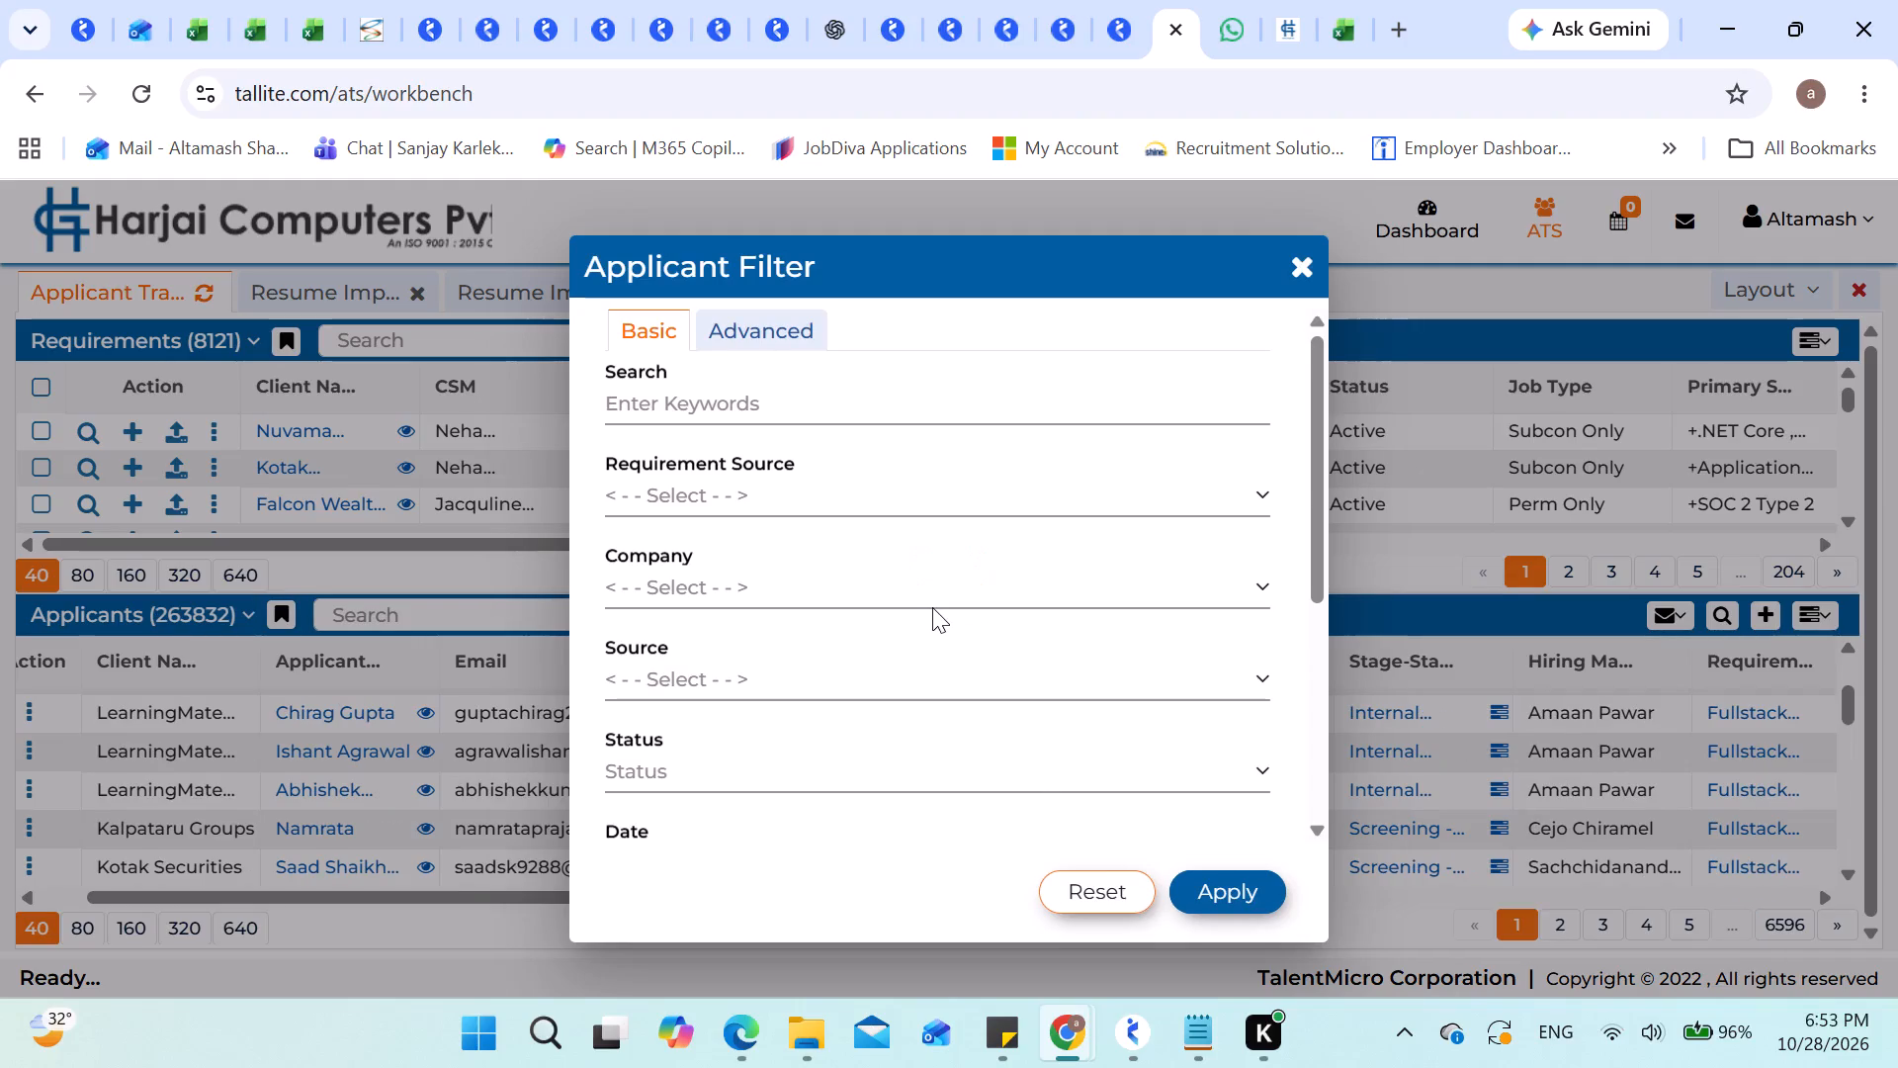
left_click(723, 322)
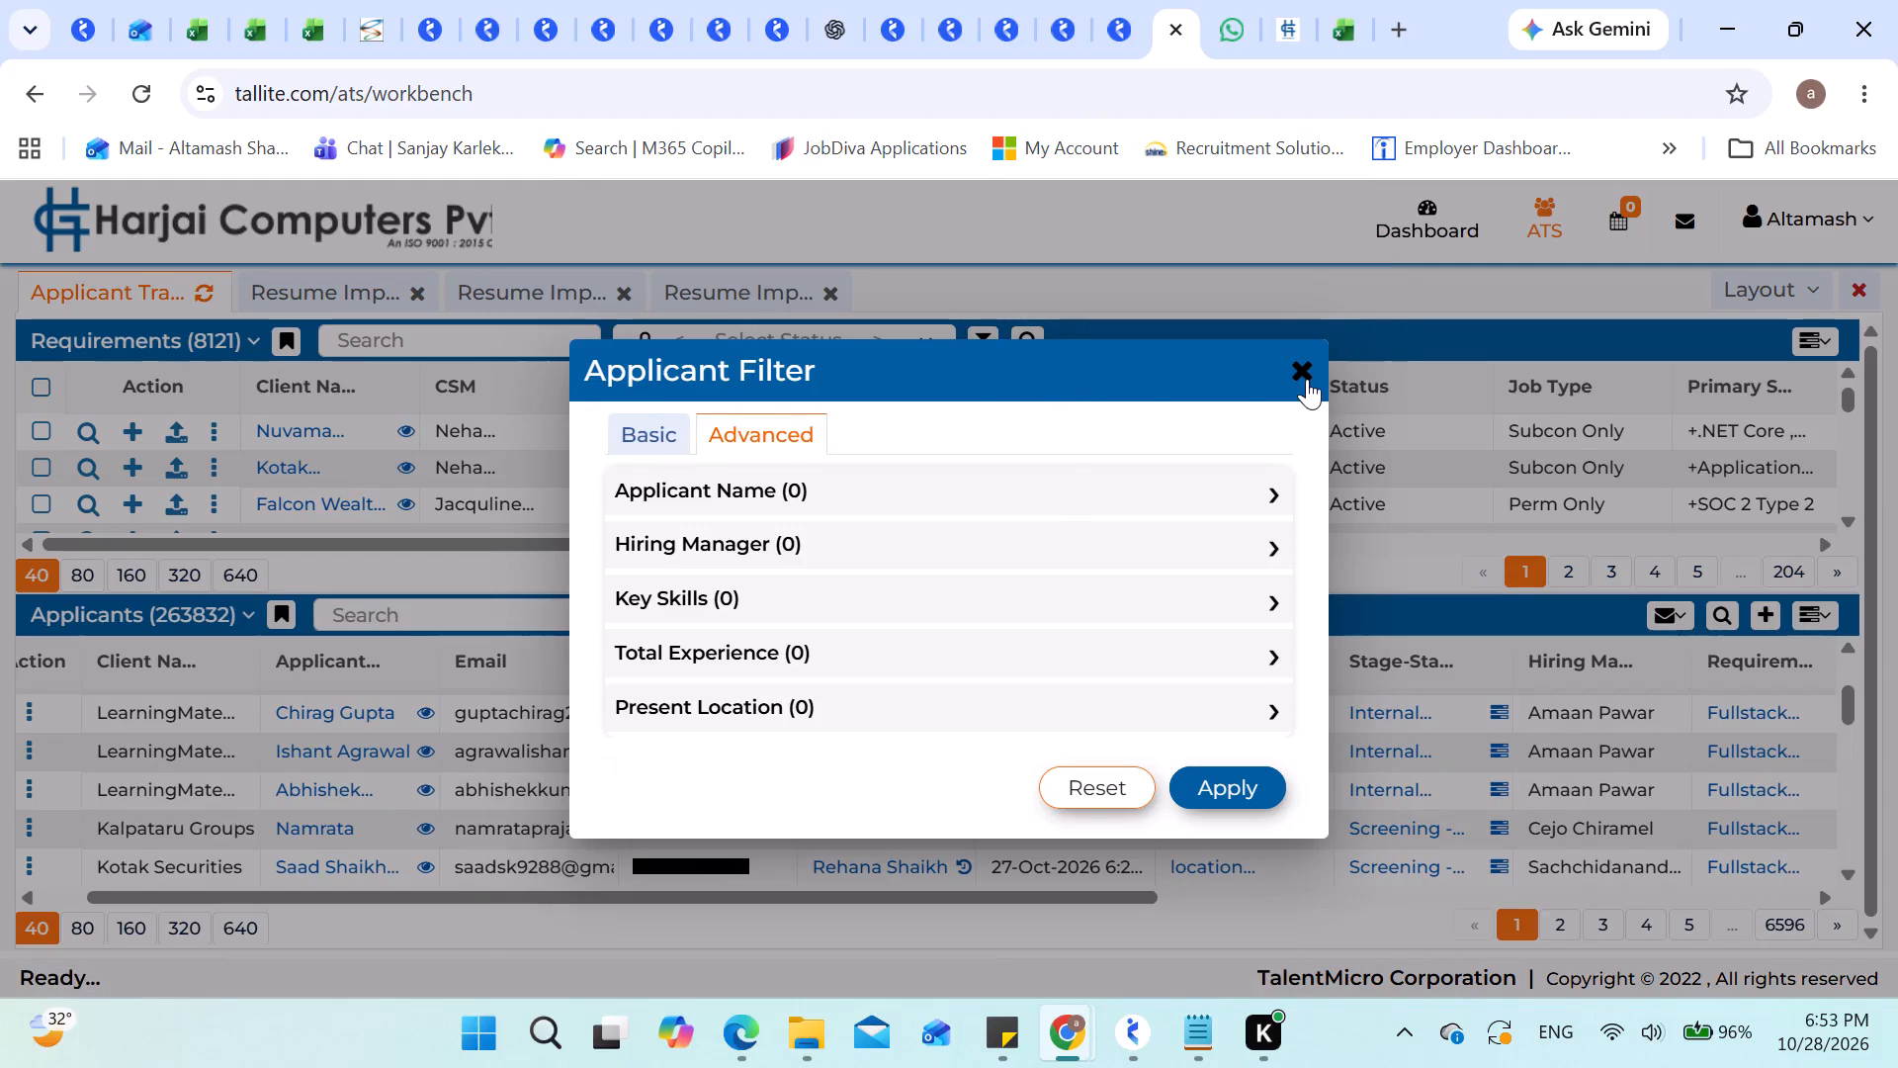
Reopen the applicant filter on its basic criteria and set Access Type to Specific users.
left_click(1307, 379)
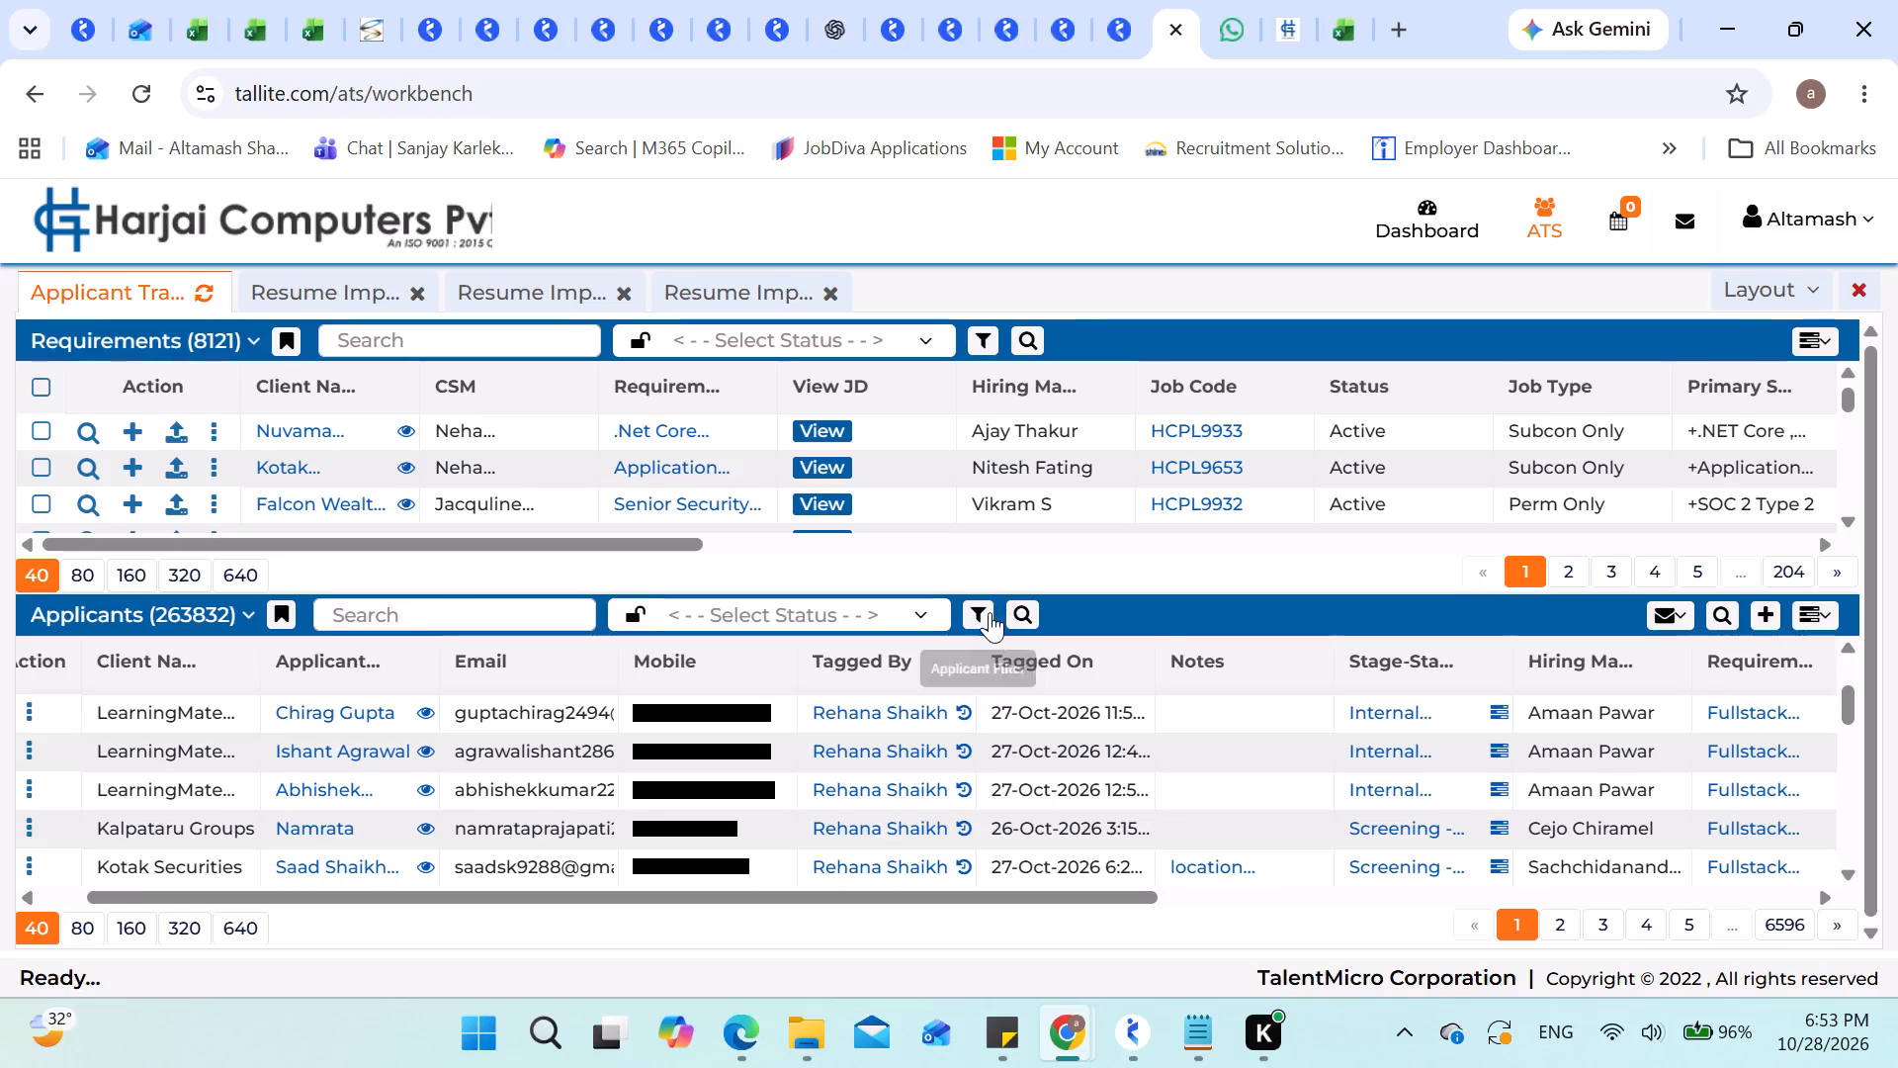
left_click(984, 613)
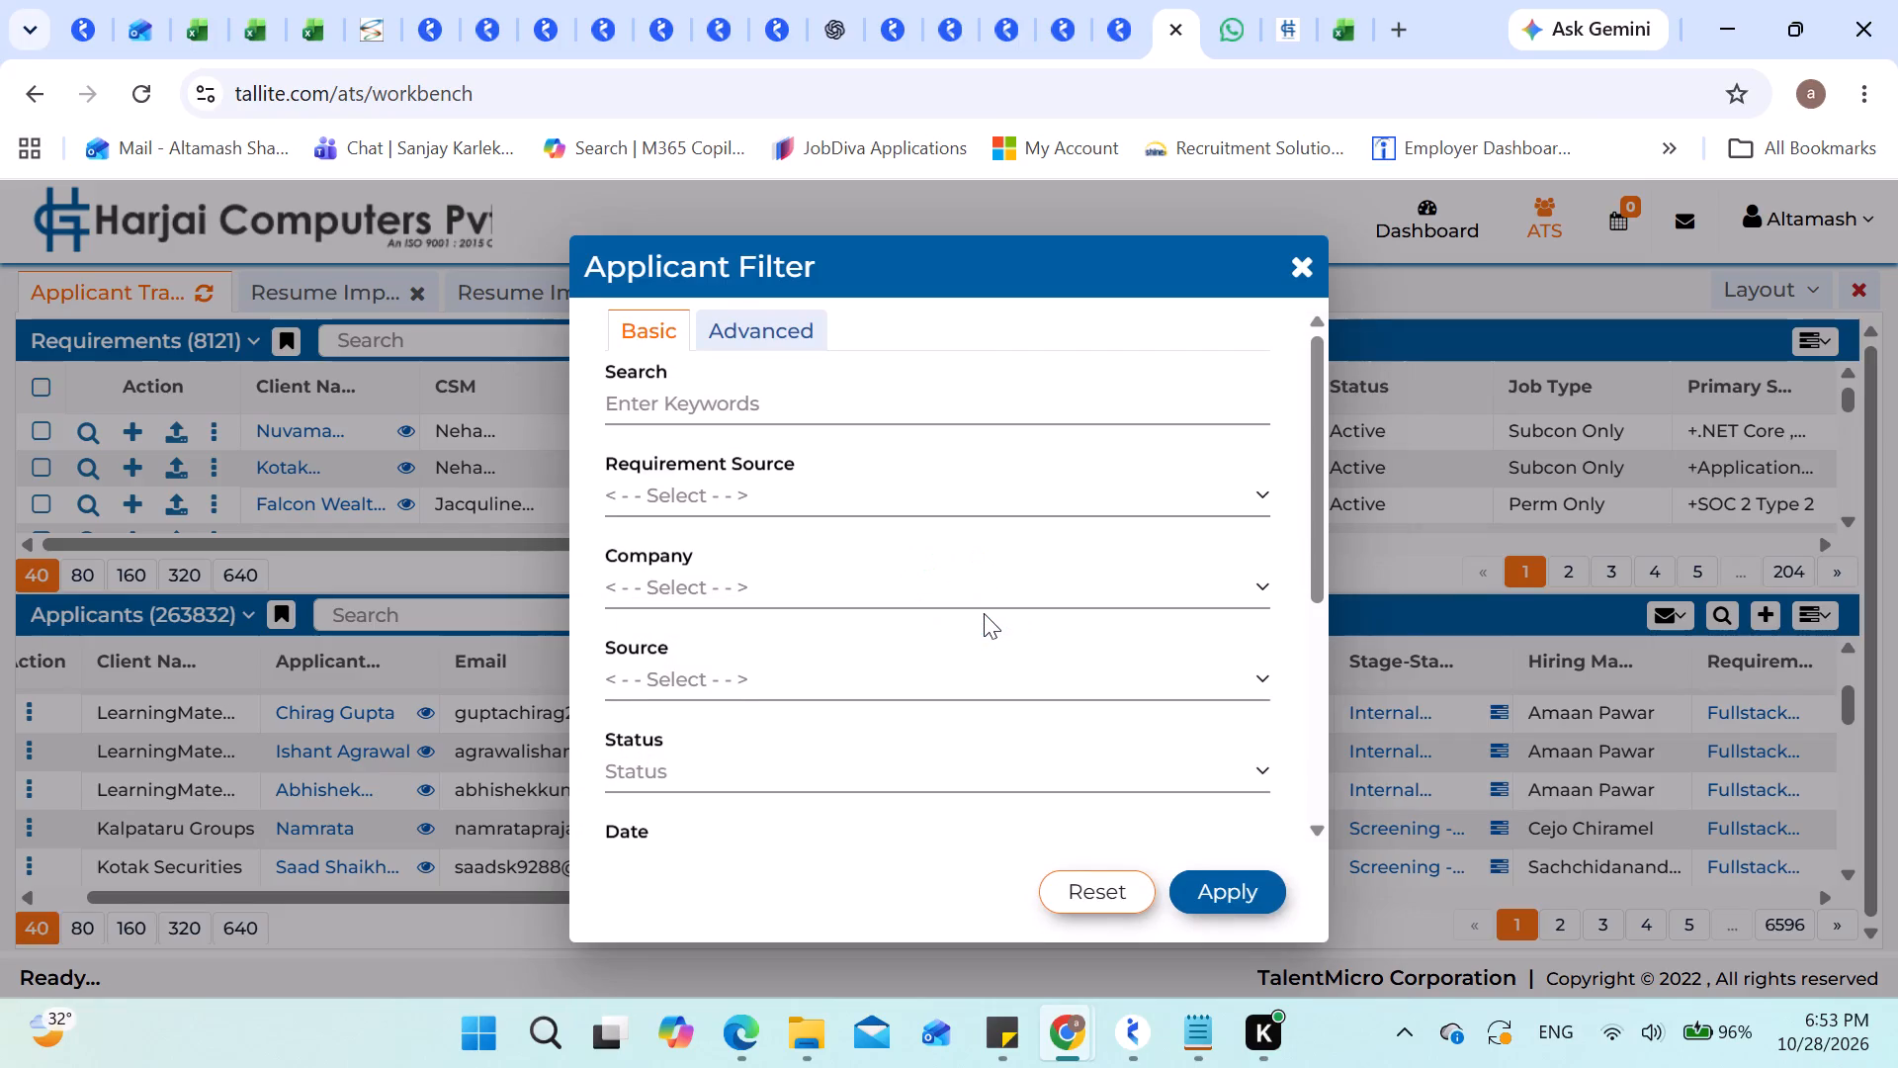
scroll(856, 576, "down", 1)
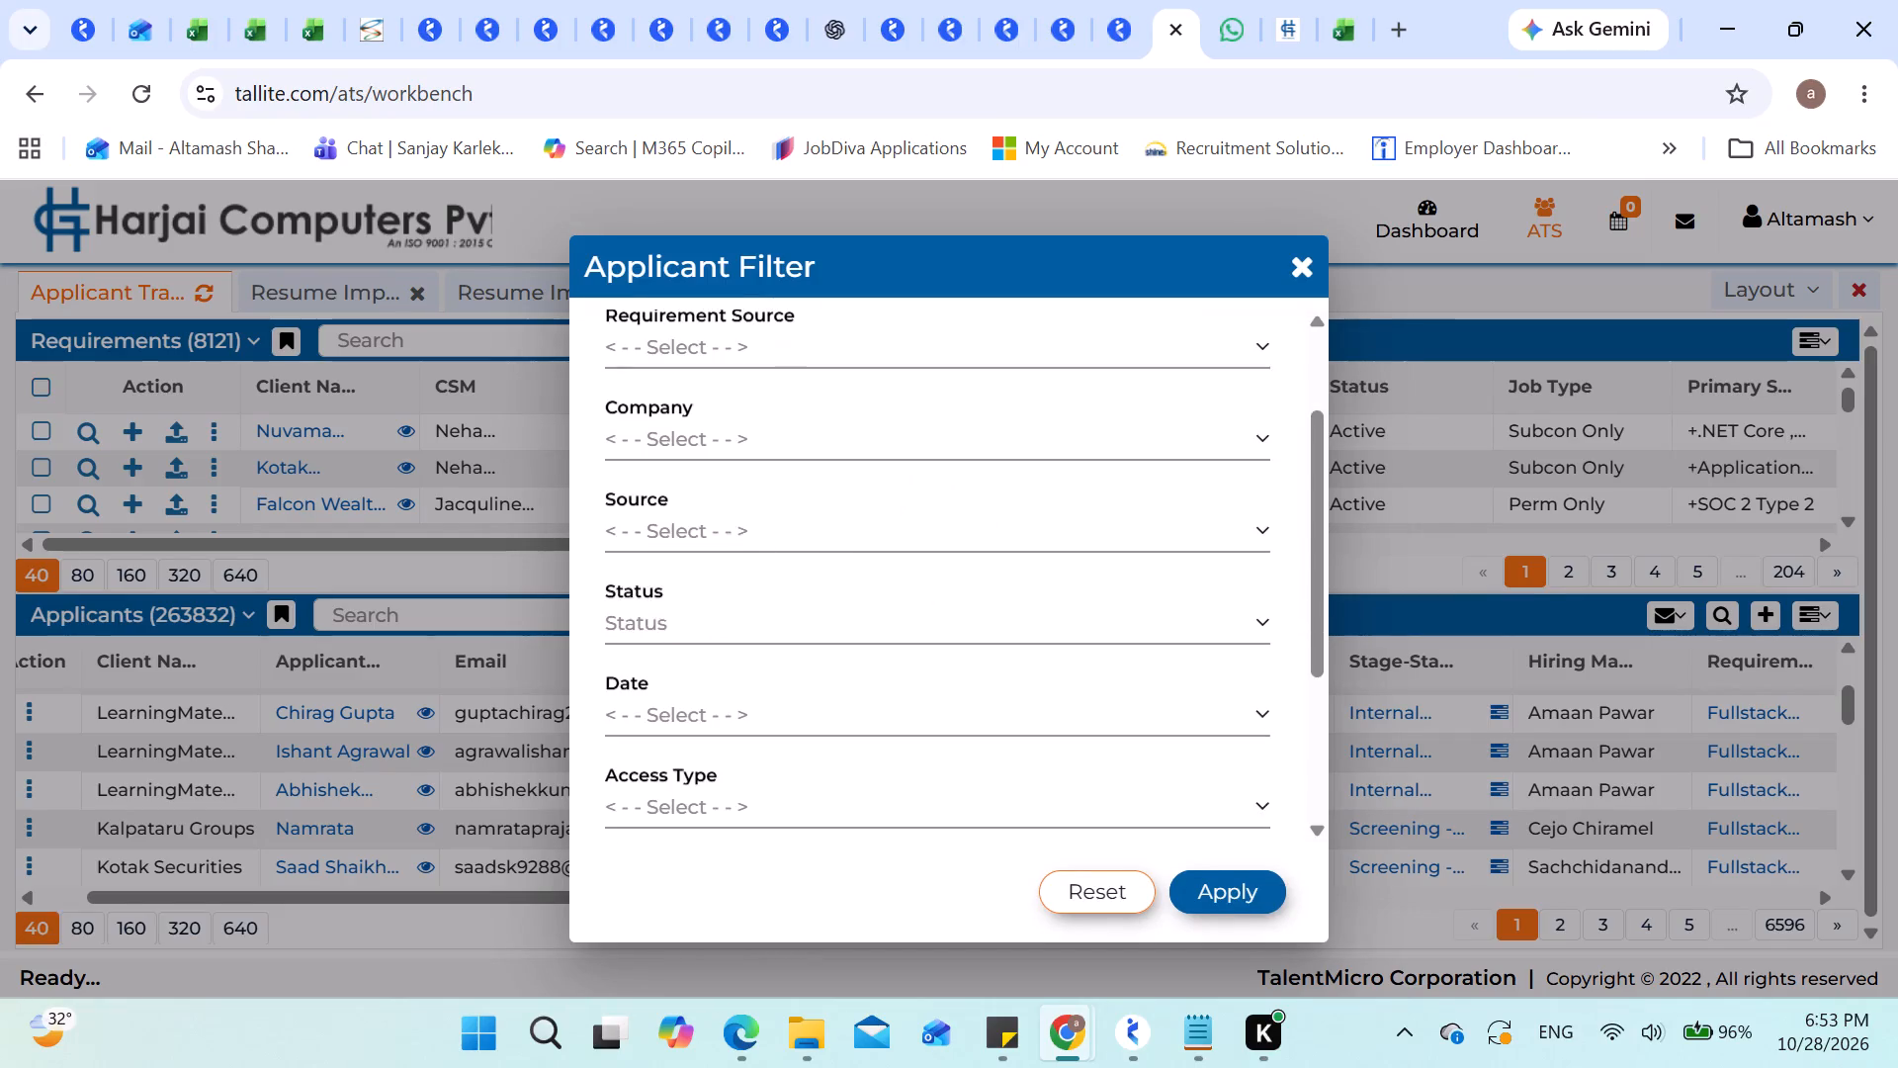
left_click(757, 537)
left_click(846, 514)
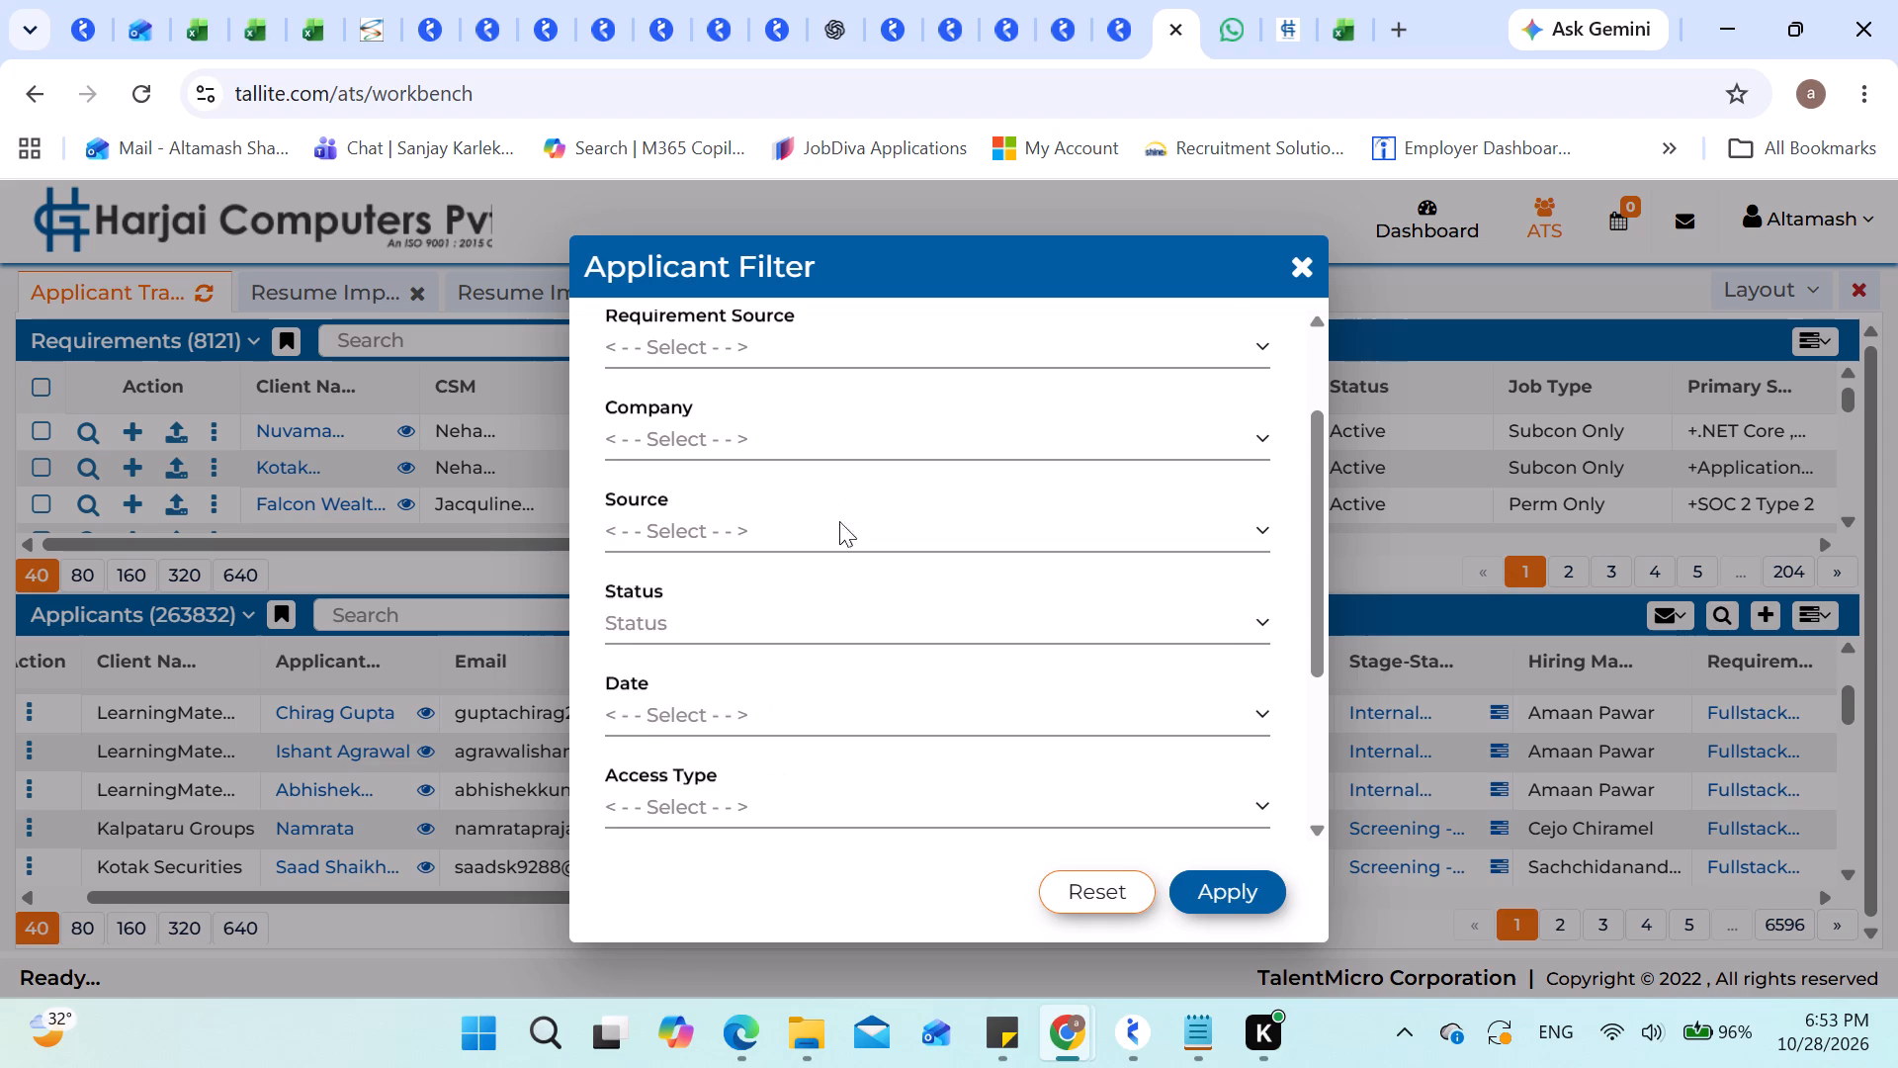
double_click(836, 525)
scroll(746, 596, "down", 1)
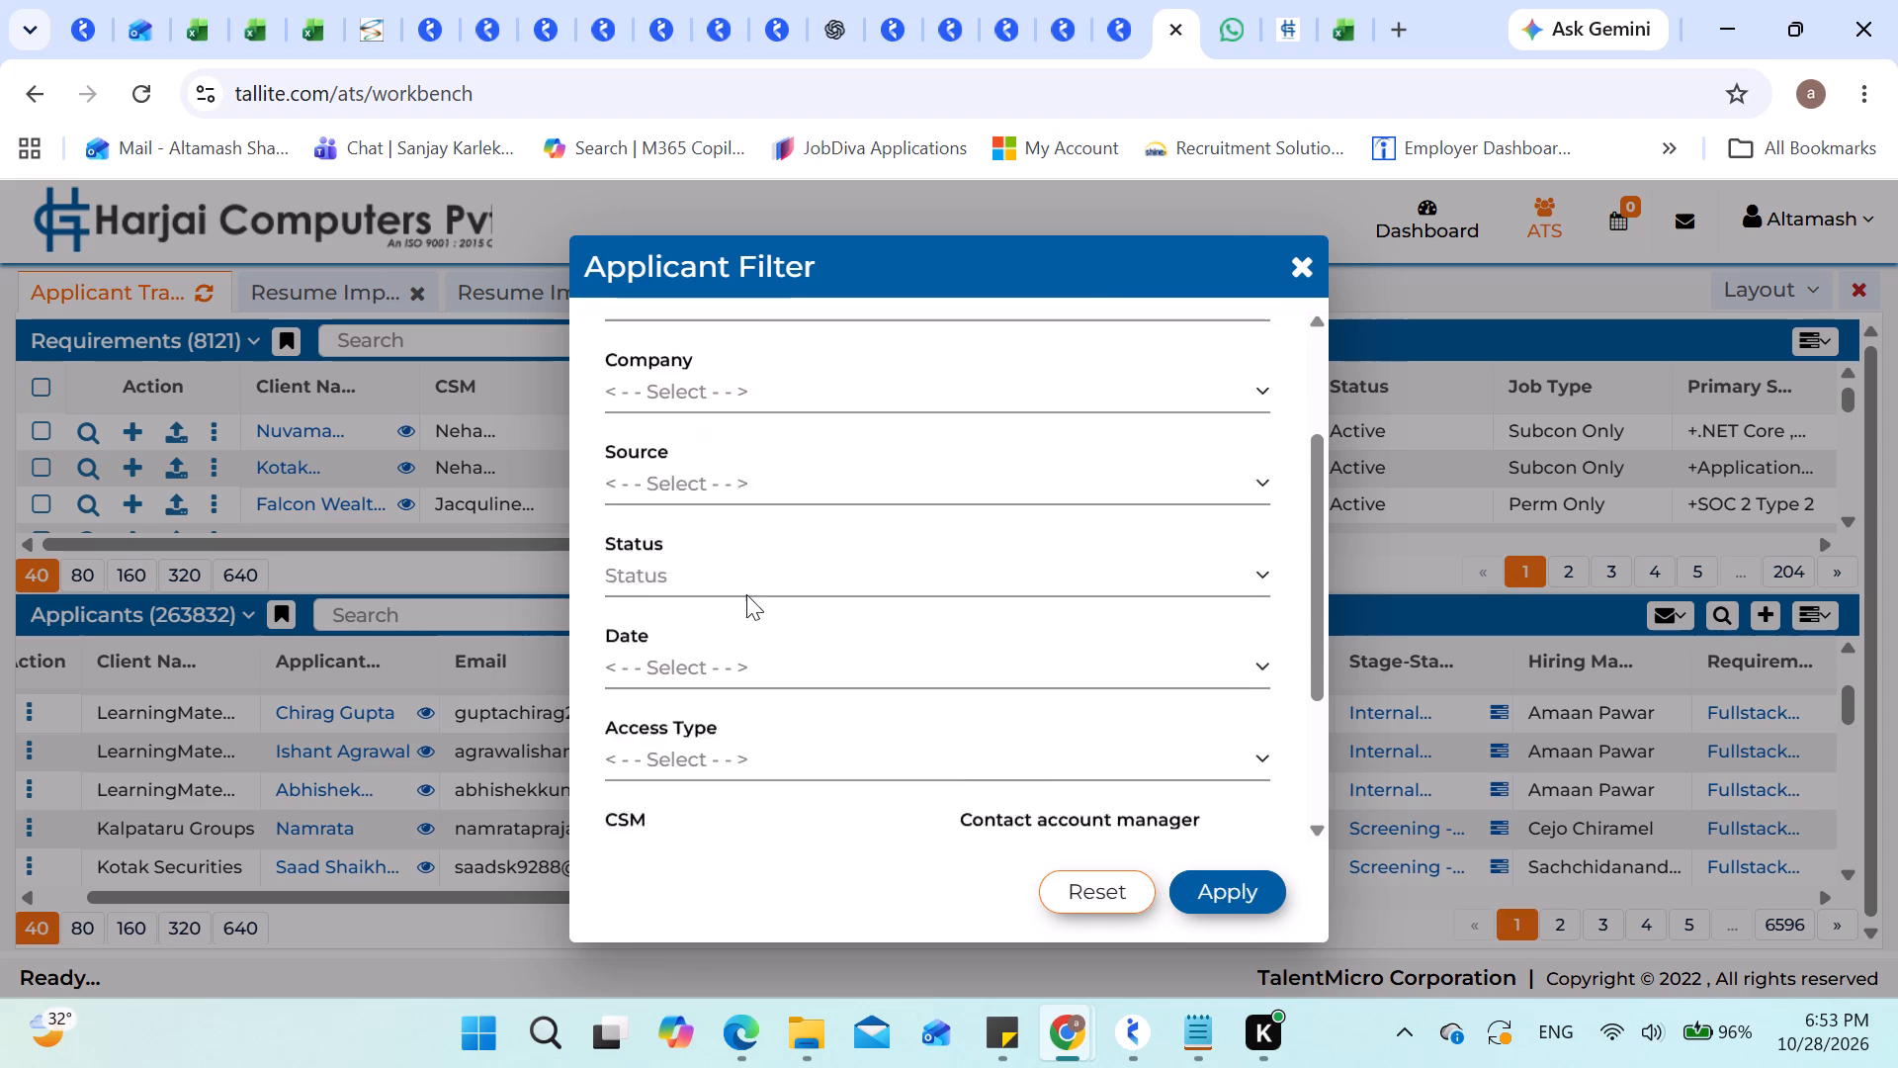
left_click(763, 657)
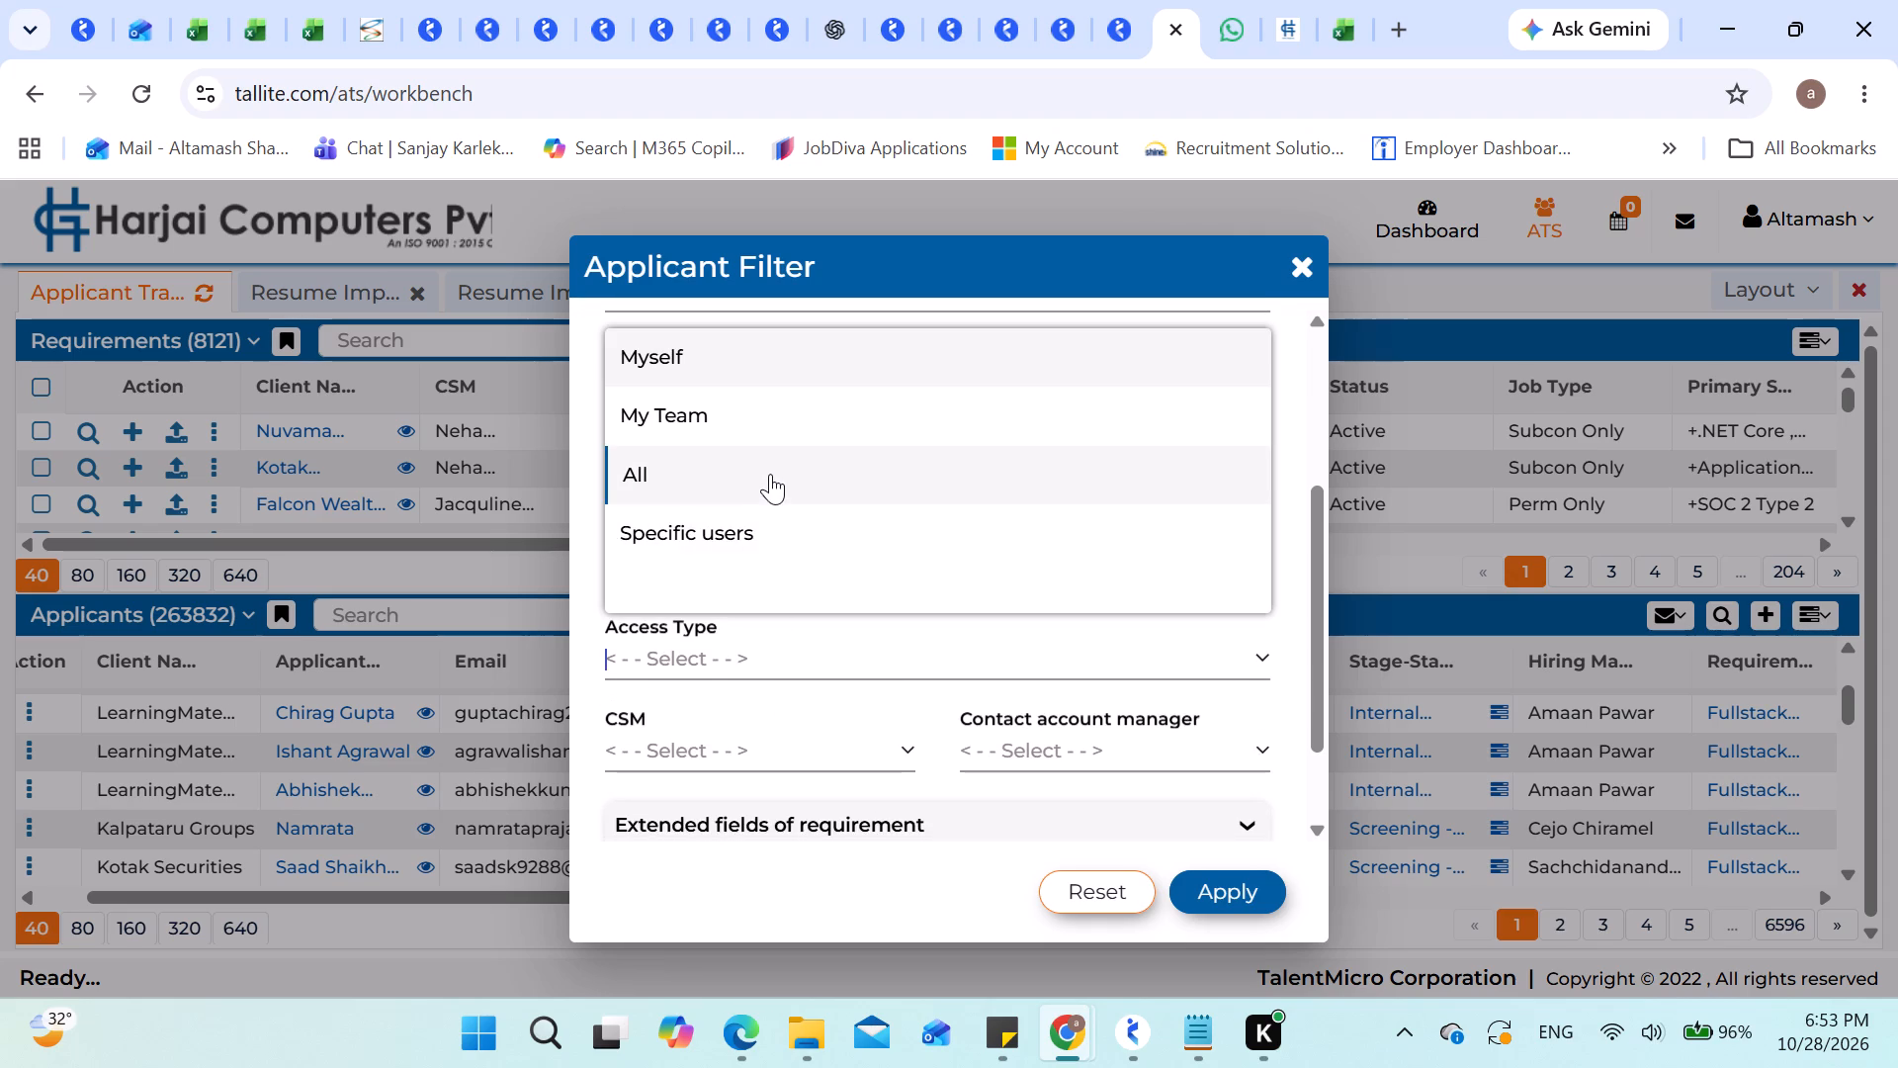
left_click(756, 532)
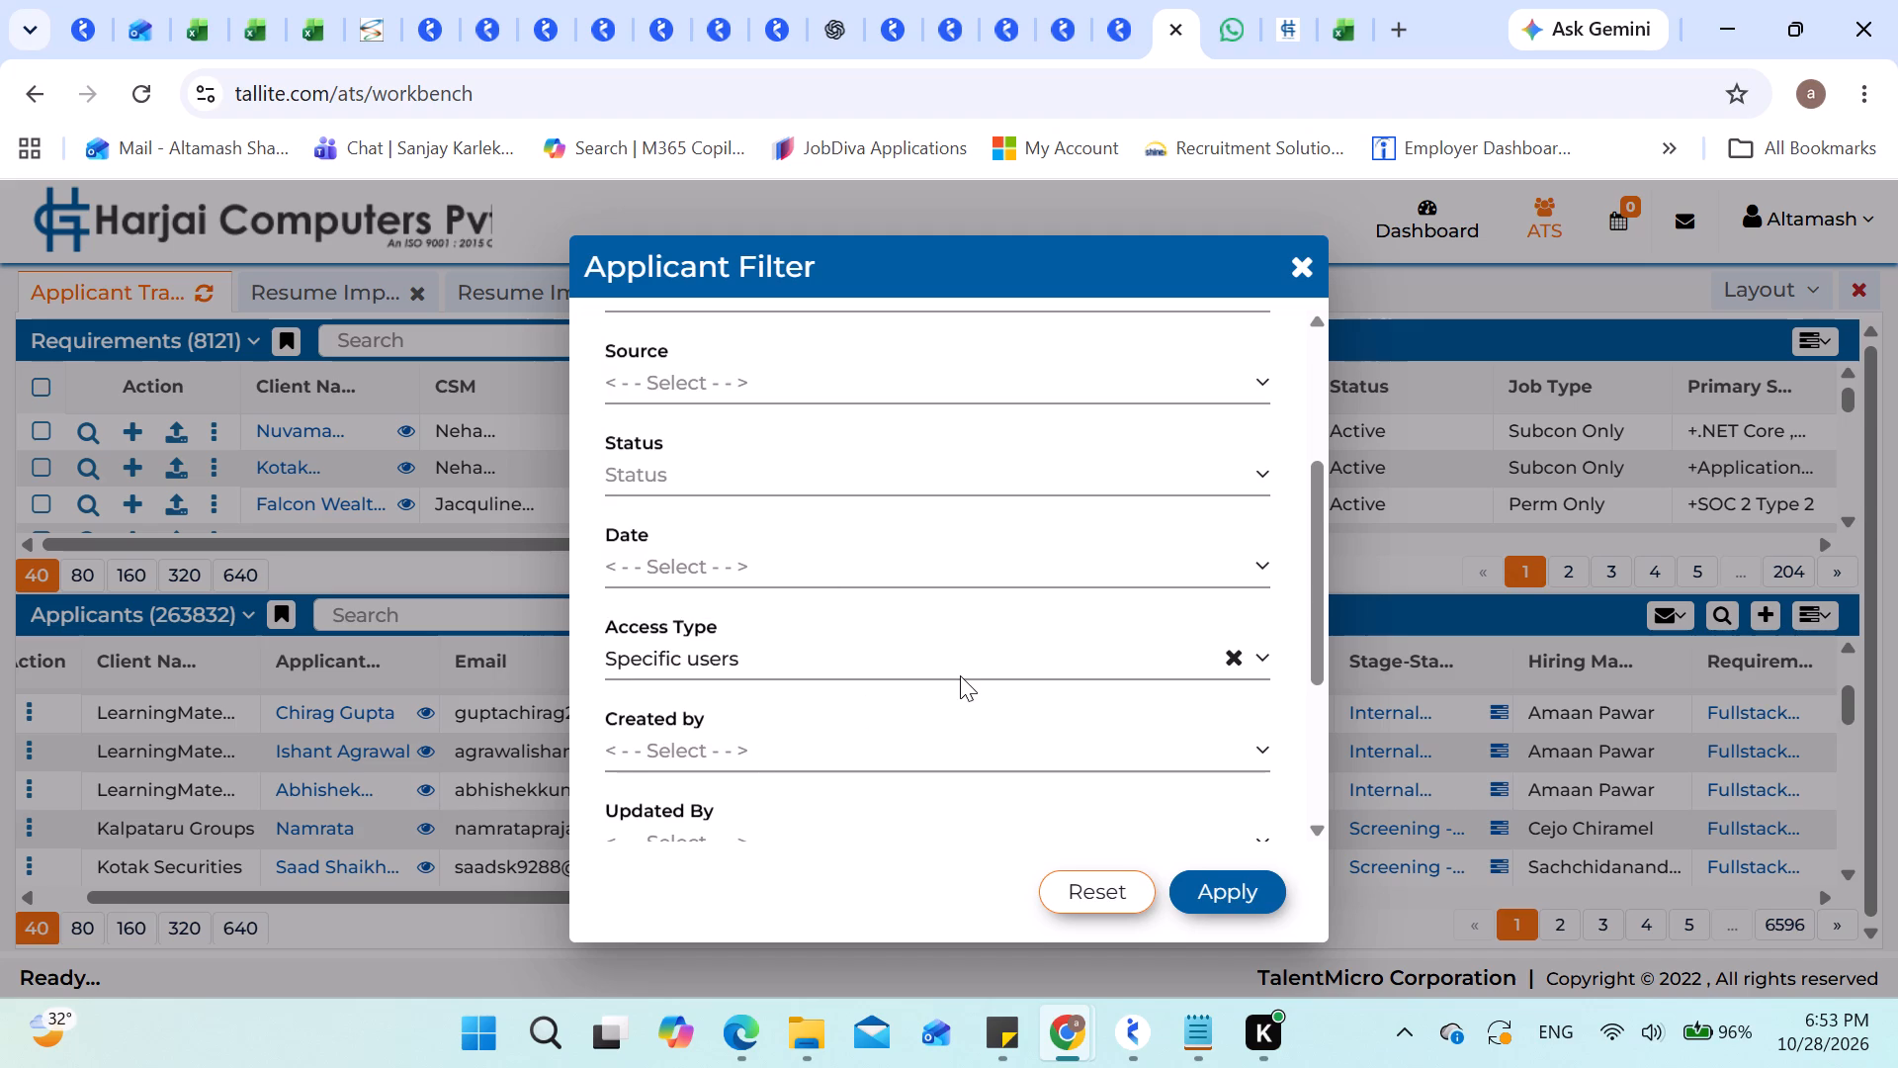
Look through the basic applicant filter fields, including Created by and Updated By, and close the filter without applying it.
scroll(959, 675, "down", 1)
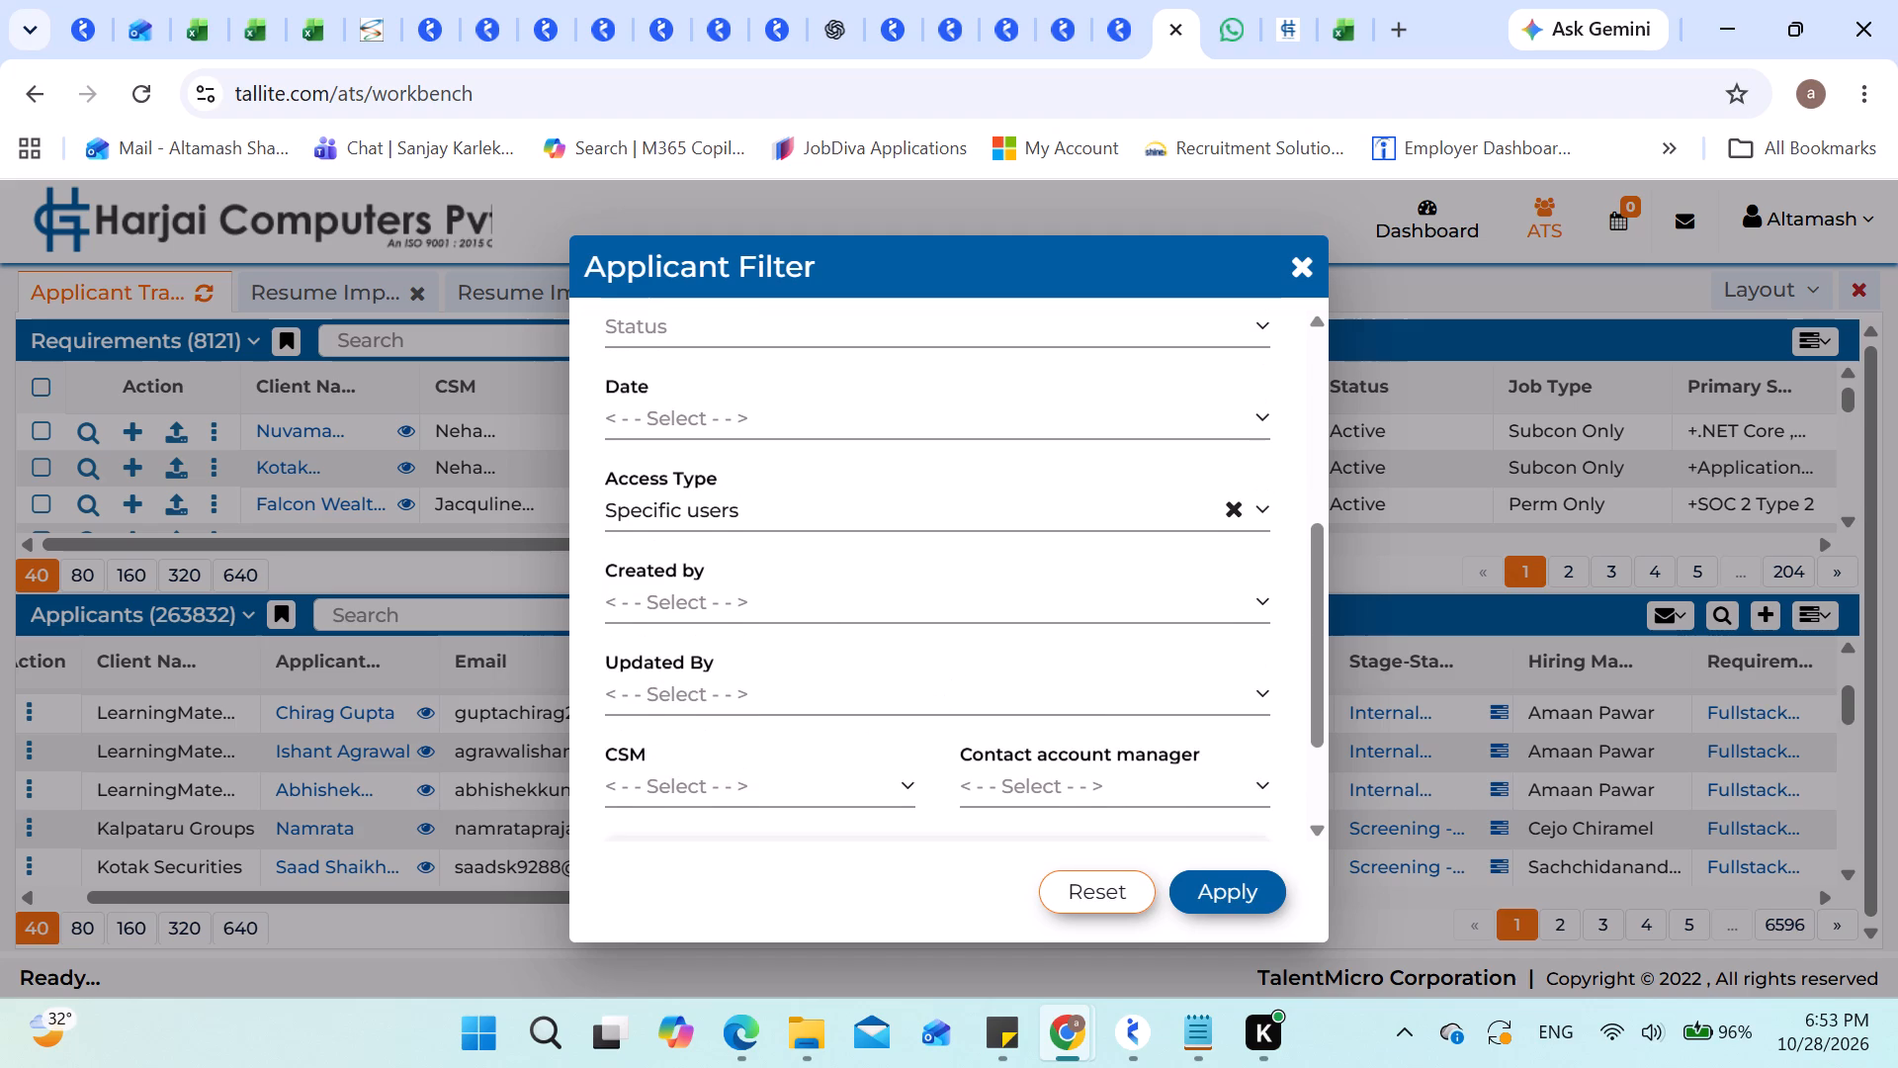
scroll(896, 692, "down", 2)
scroll(892, 606, "up", 1)
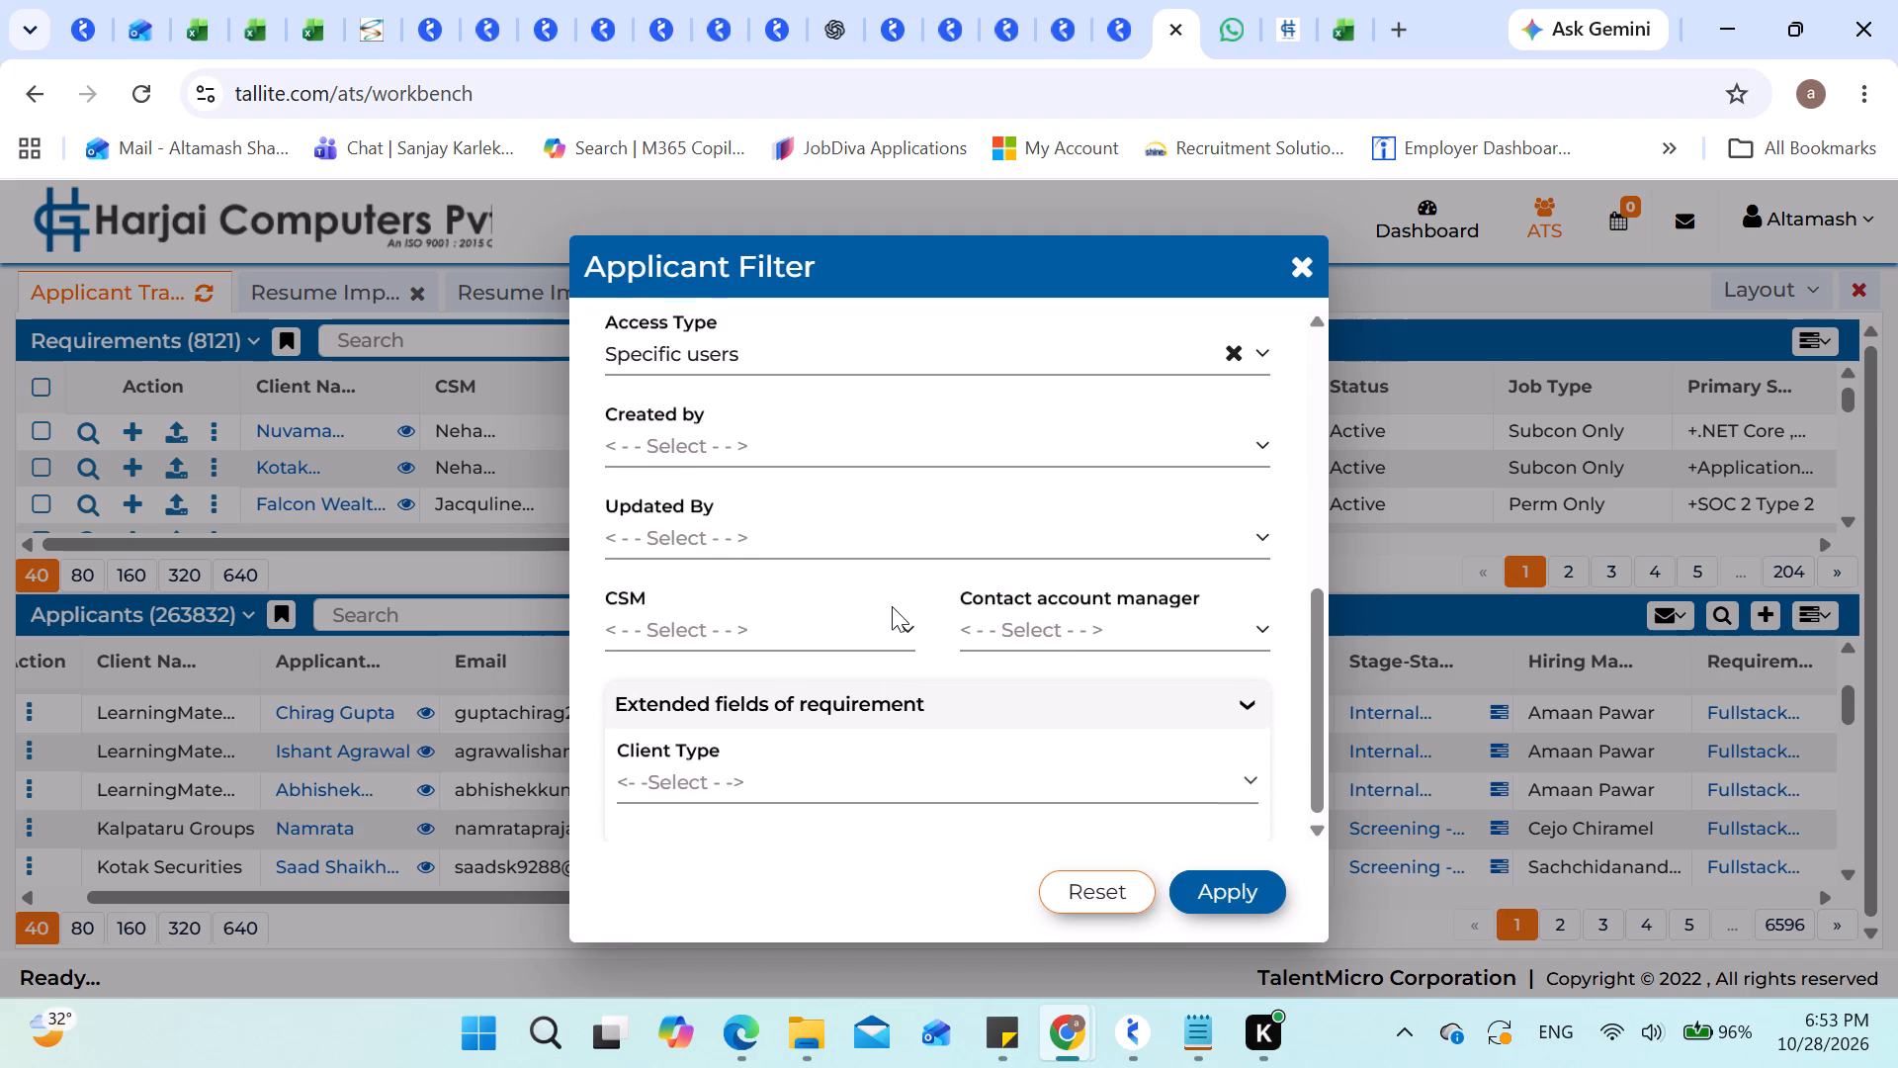
scroll(892, 606, "up", 3)
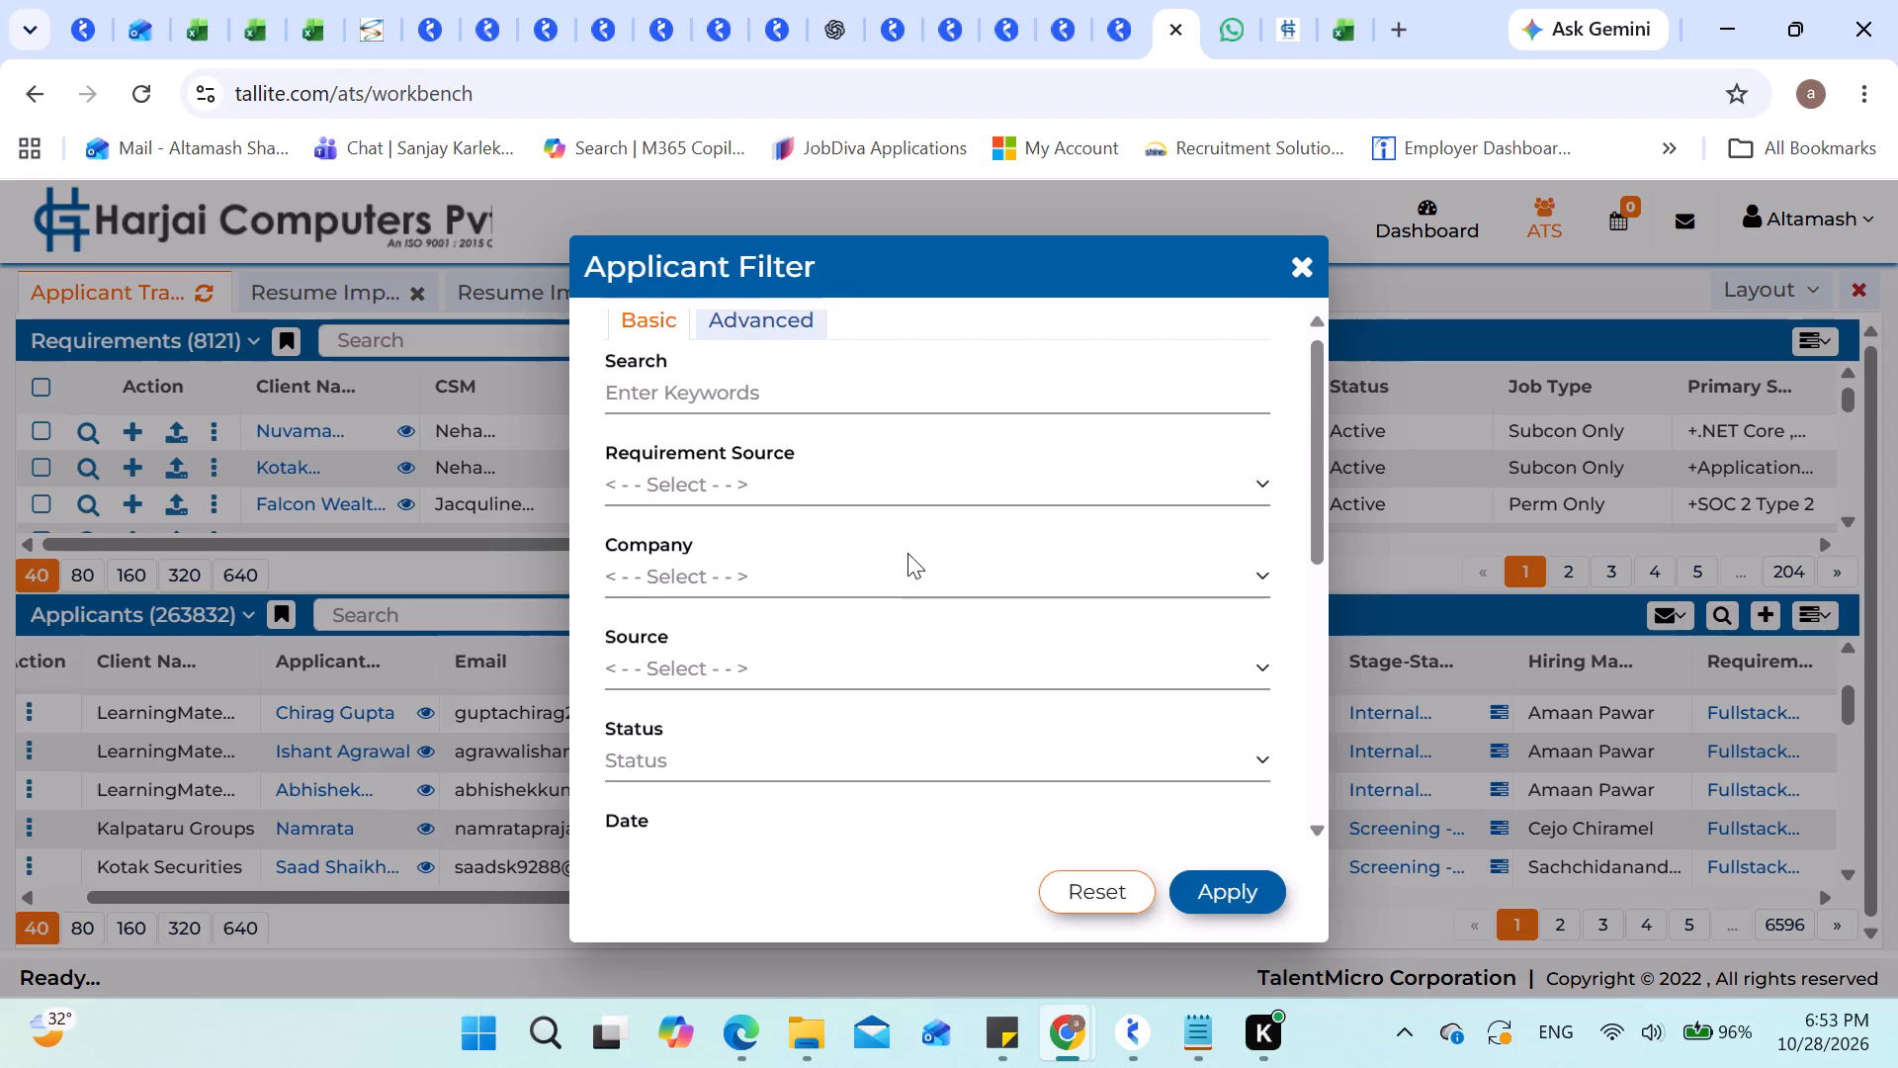
scroll(907, 551, "up", 1)
scroll(925, 561, "down", 1)
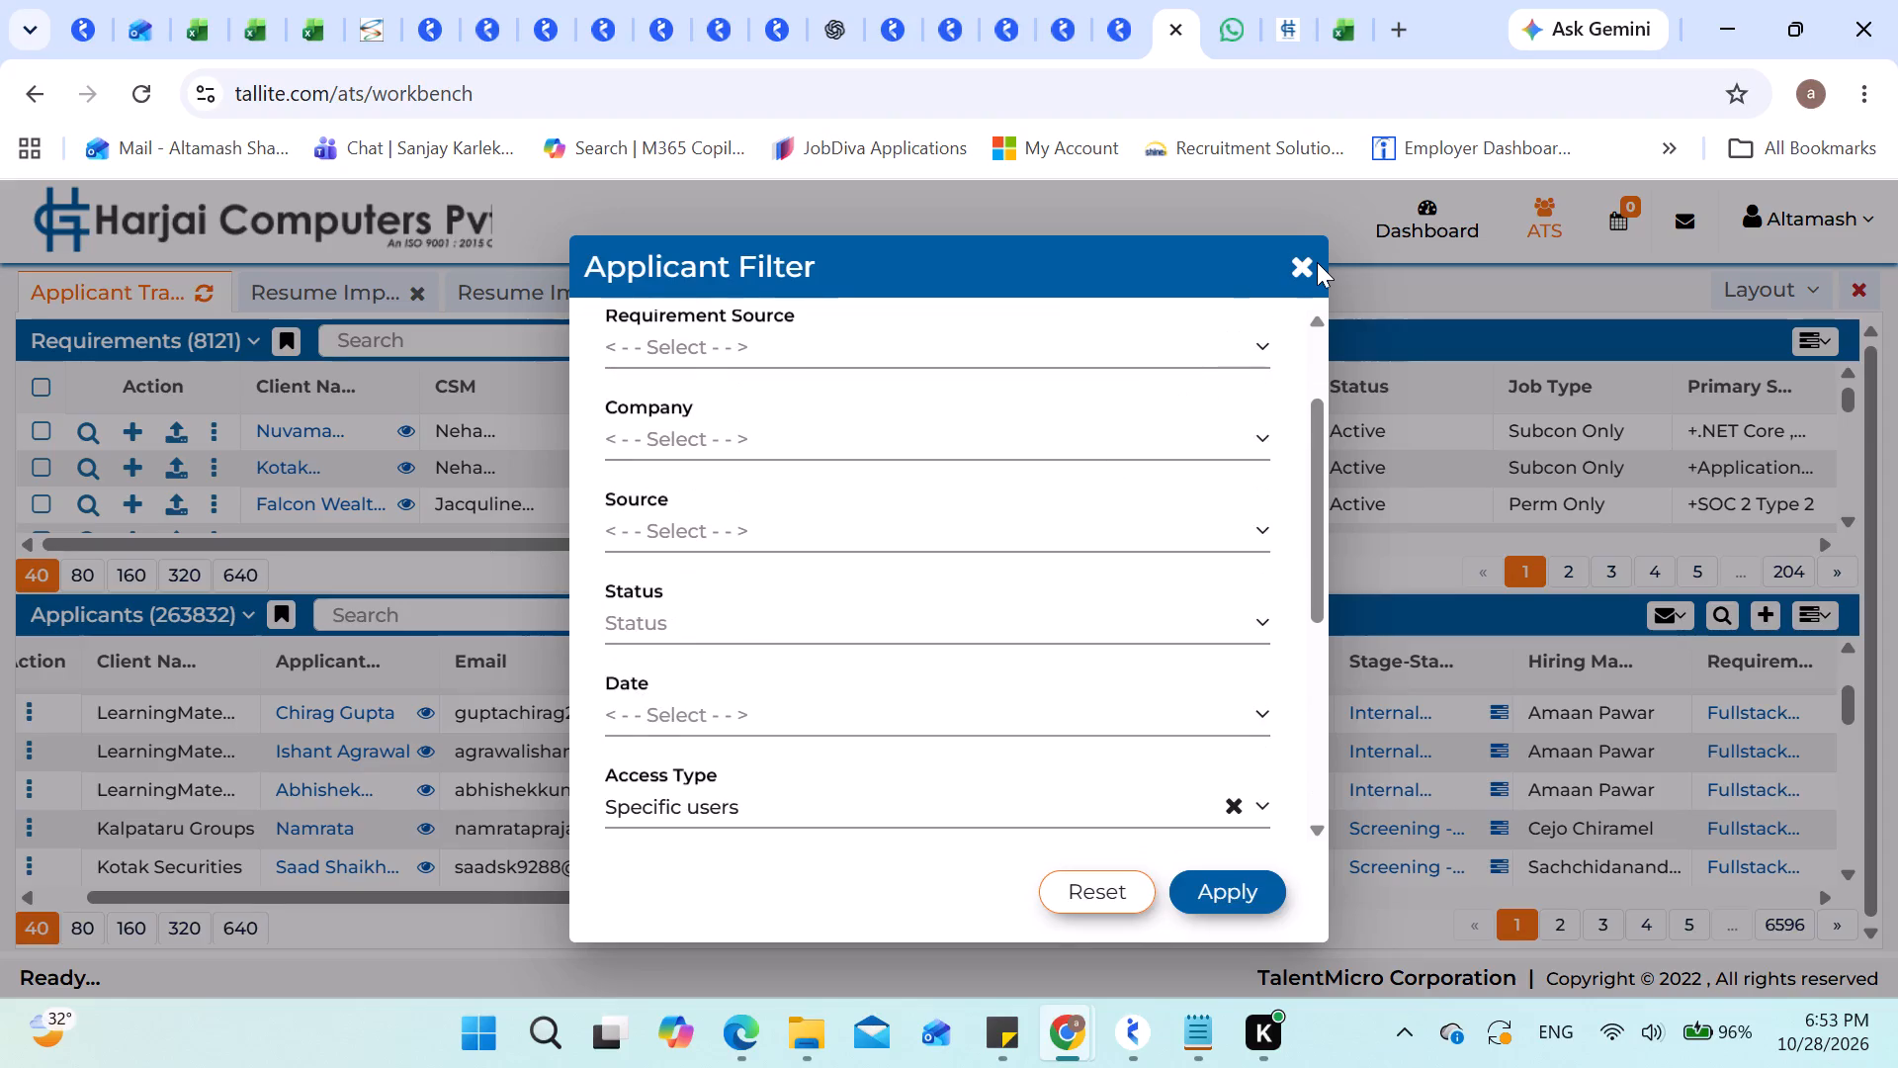
left_click(1317, 262)
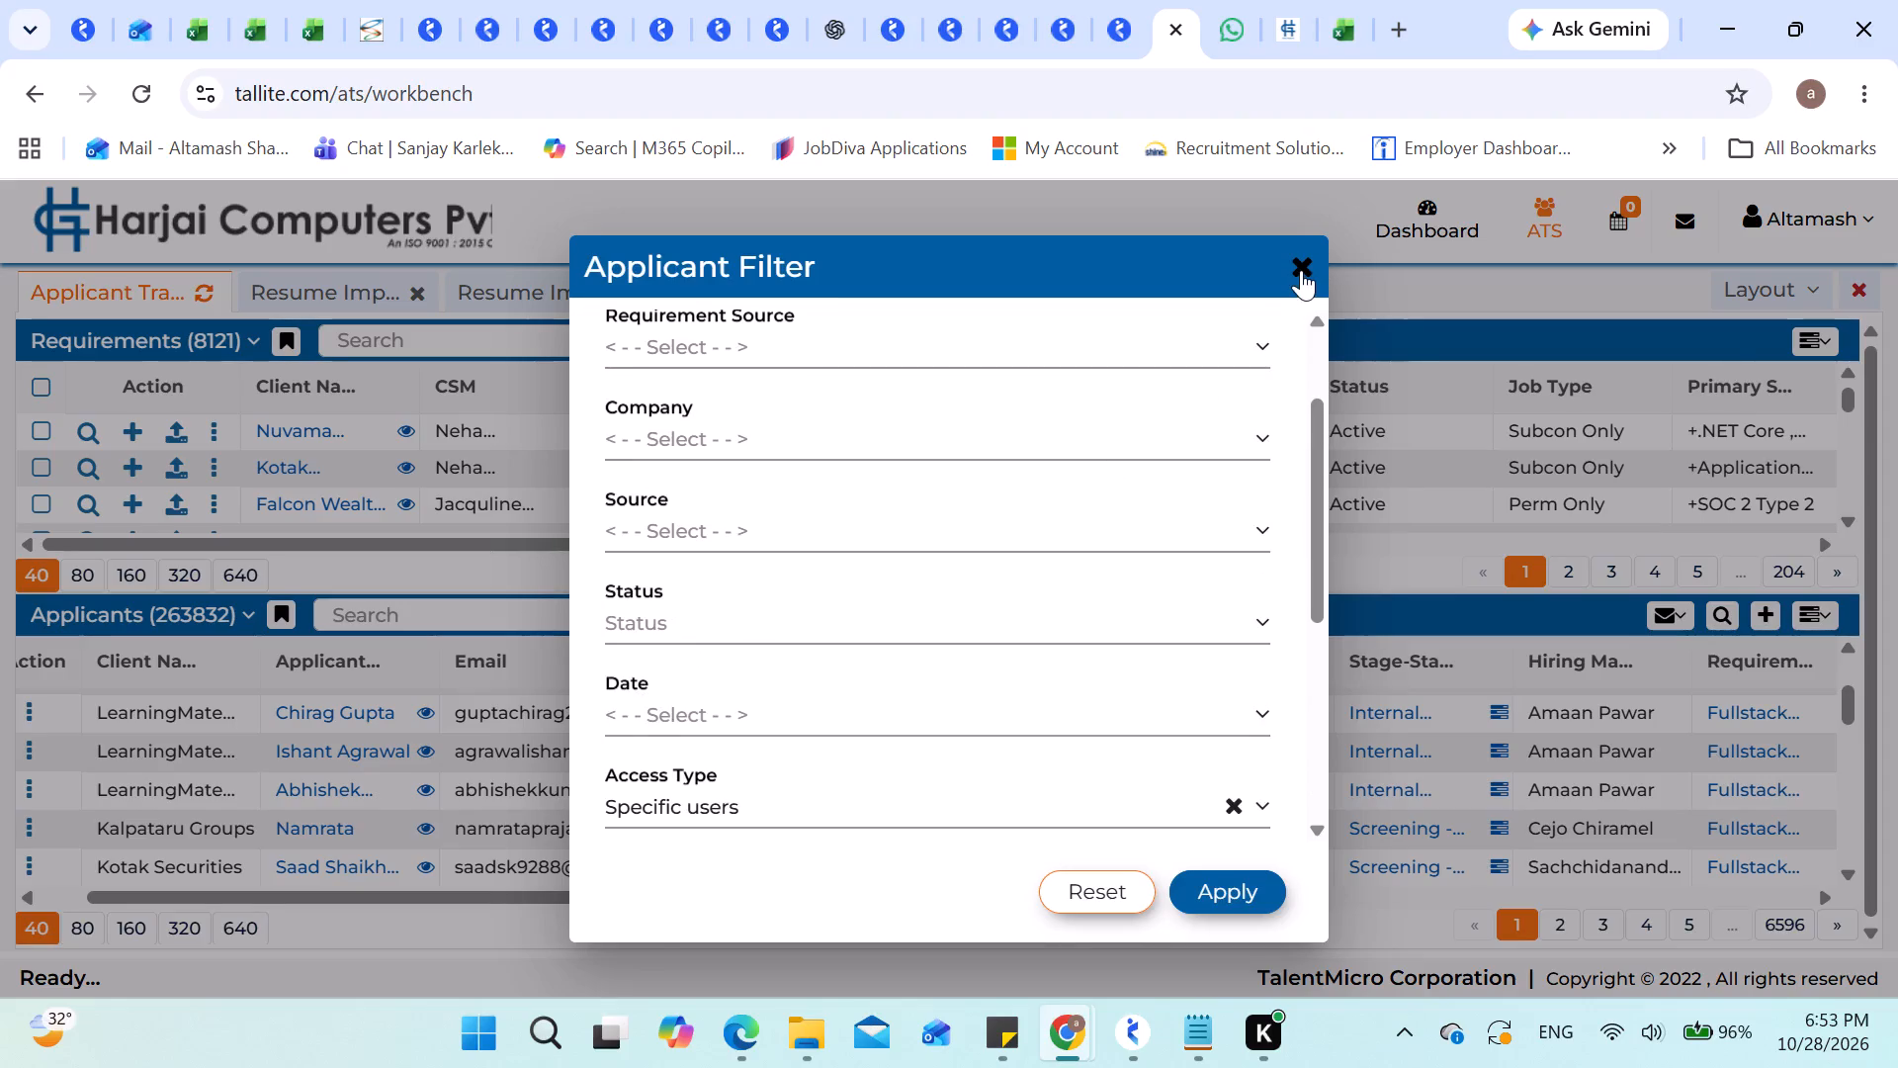
left_click(1296, 254)
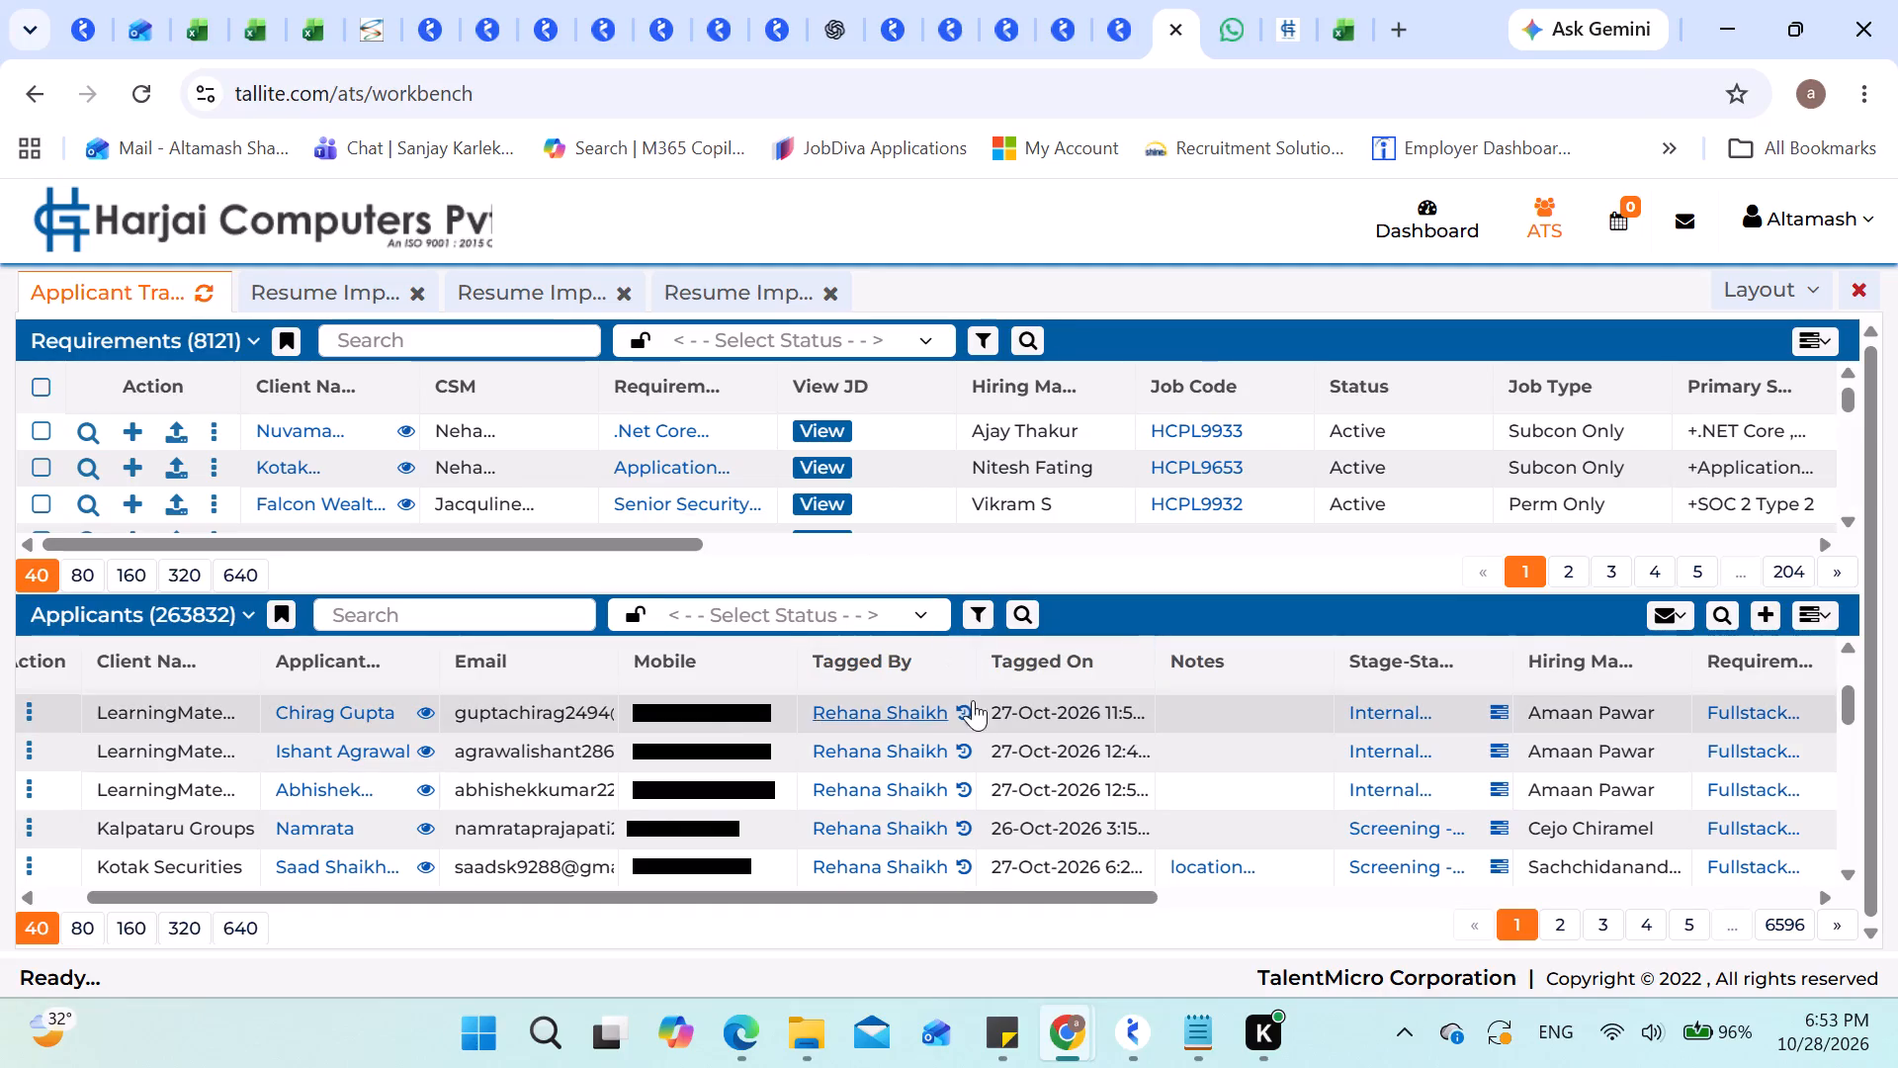
Look through the Applicants list to examine who tagged each applicant and when.
scroll(962, 714, "down", 2)
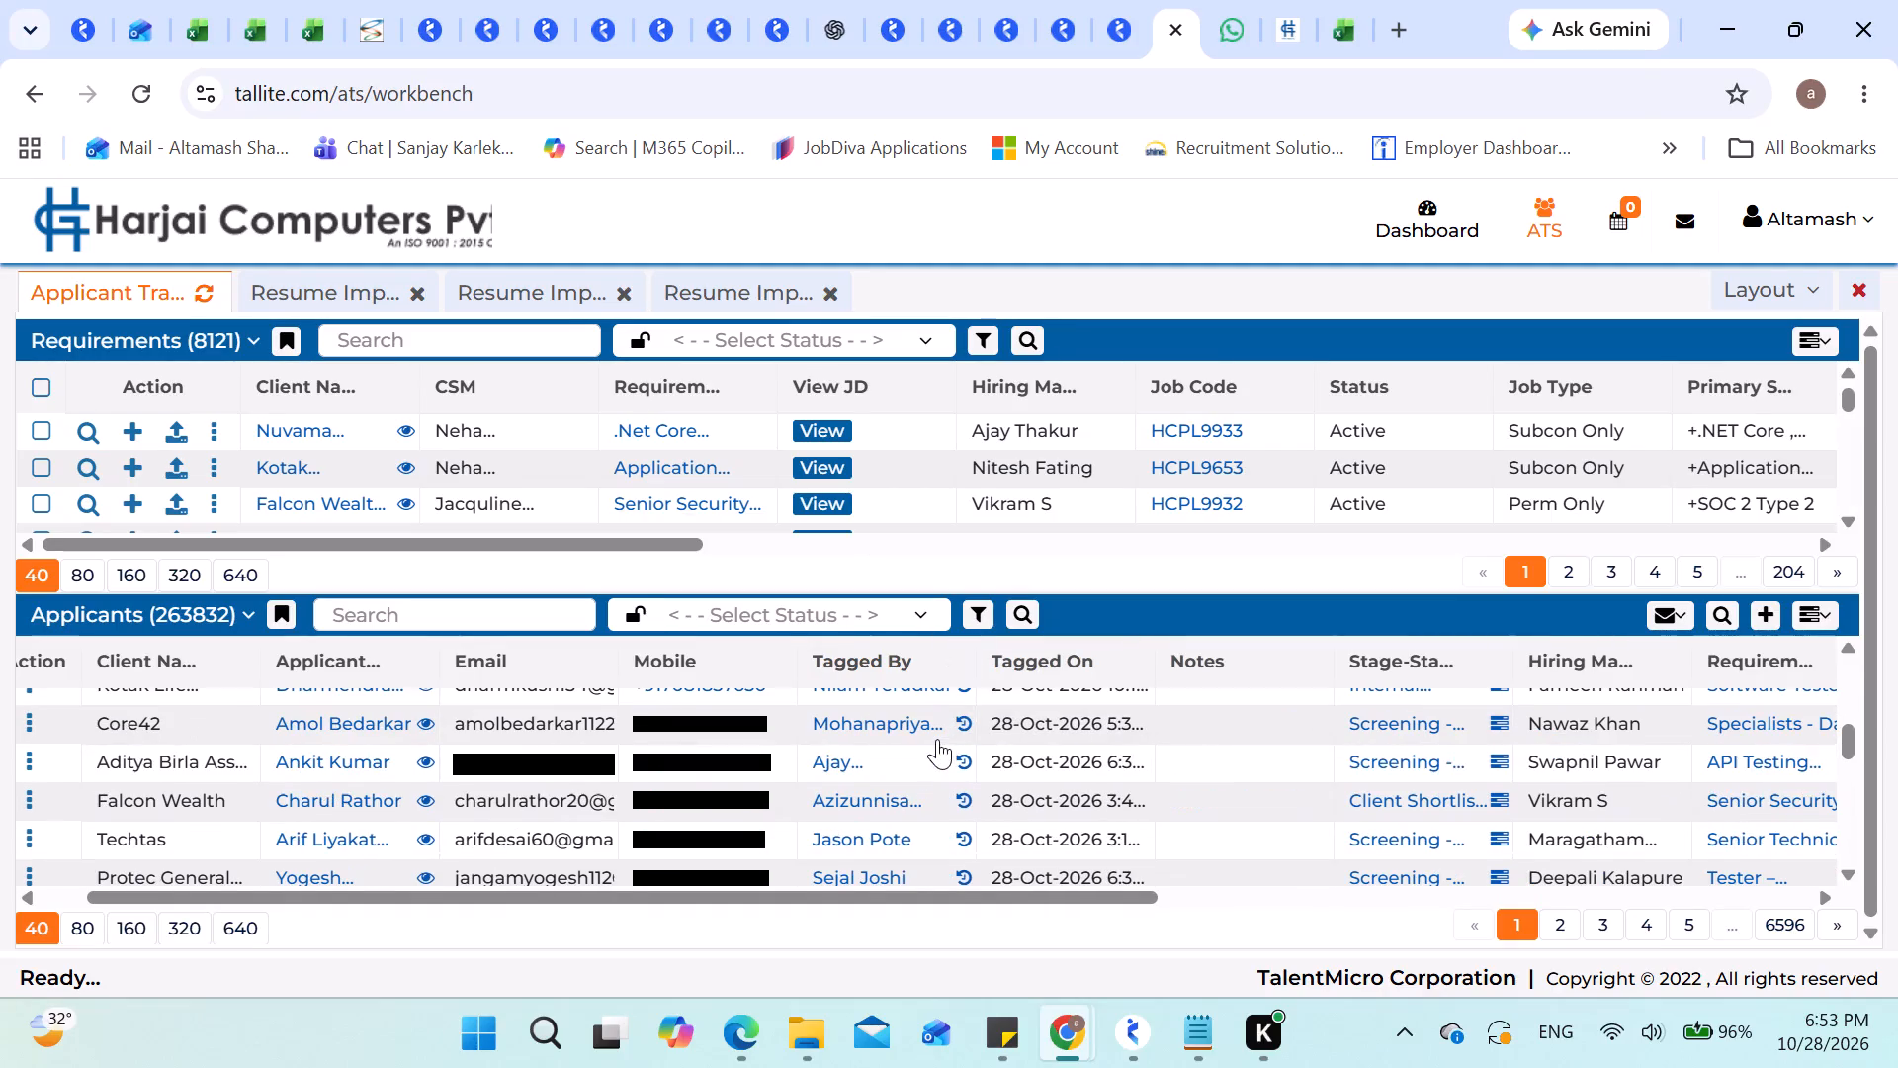
scroll(937, 739, "down", 1)
scroll(937, 739, "up", 4)
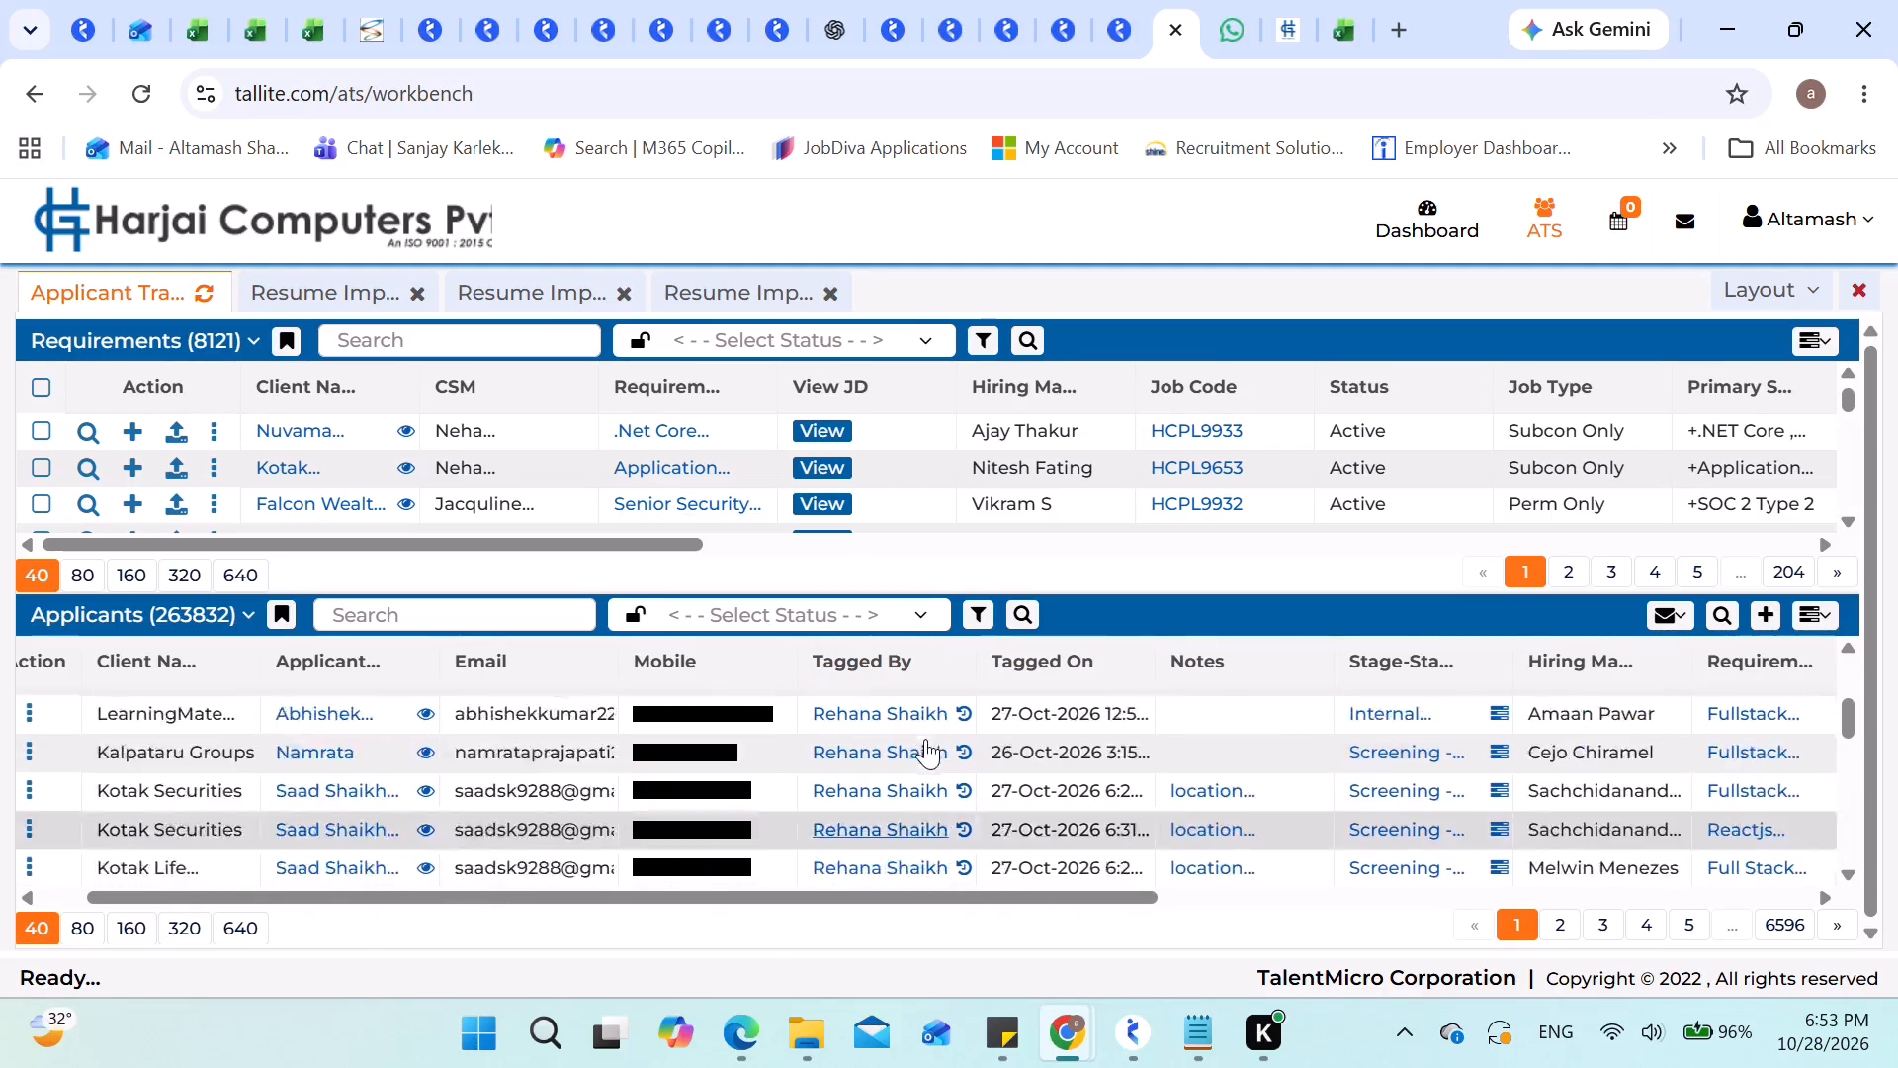
scroll(925, 738, "up", 1)
scroll(925, 738, "down", 1)
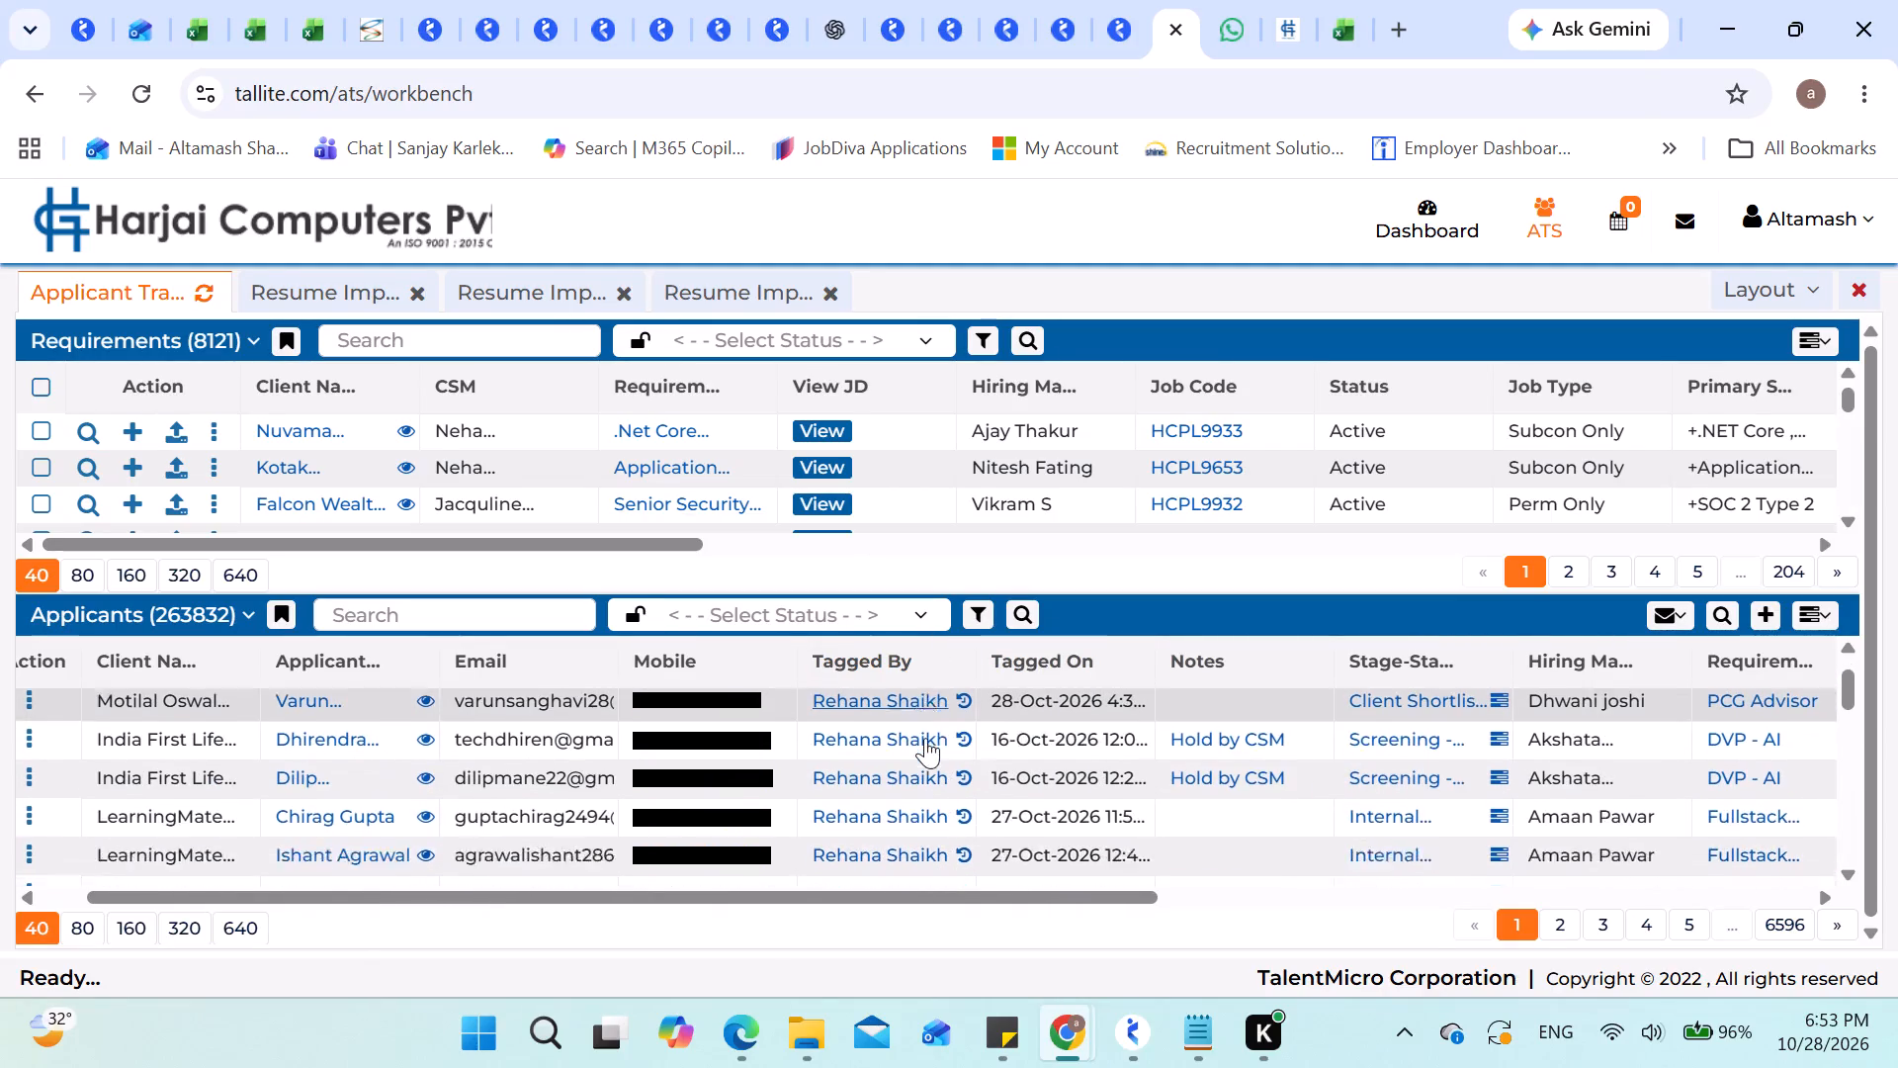
scroll(925, 738, "down", 3)
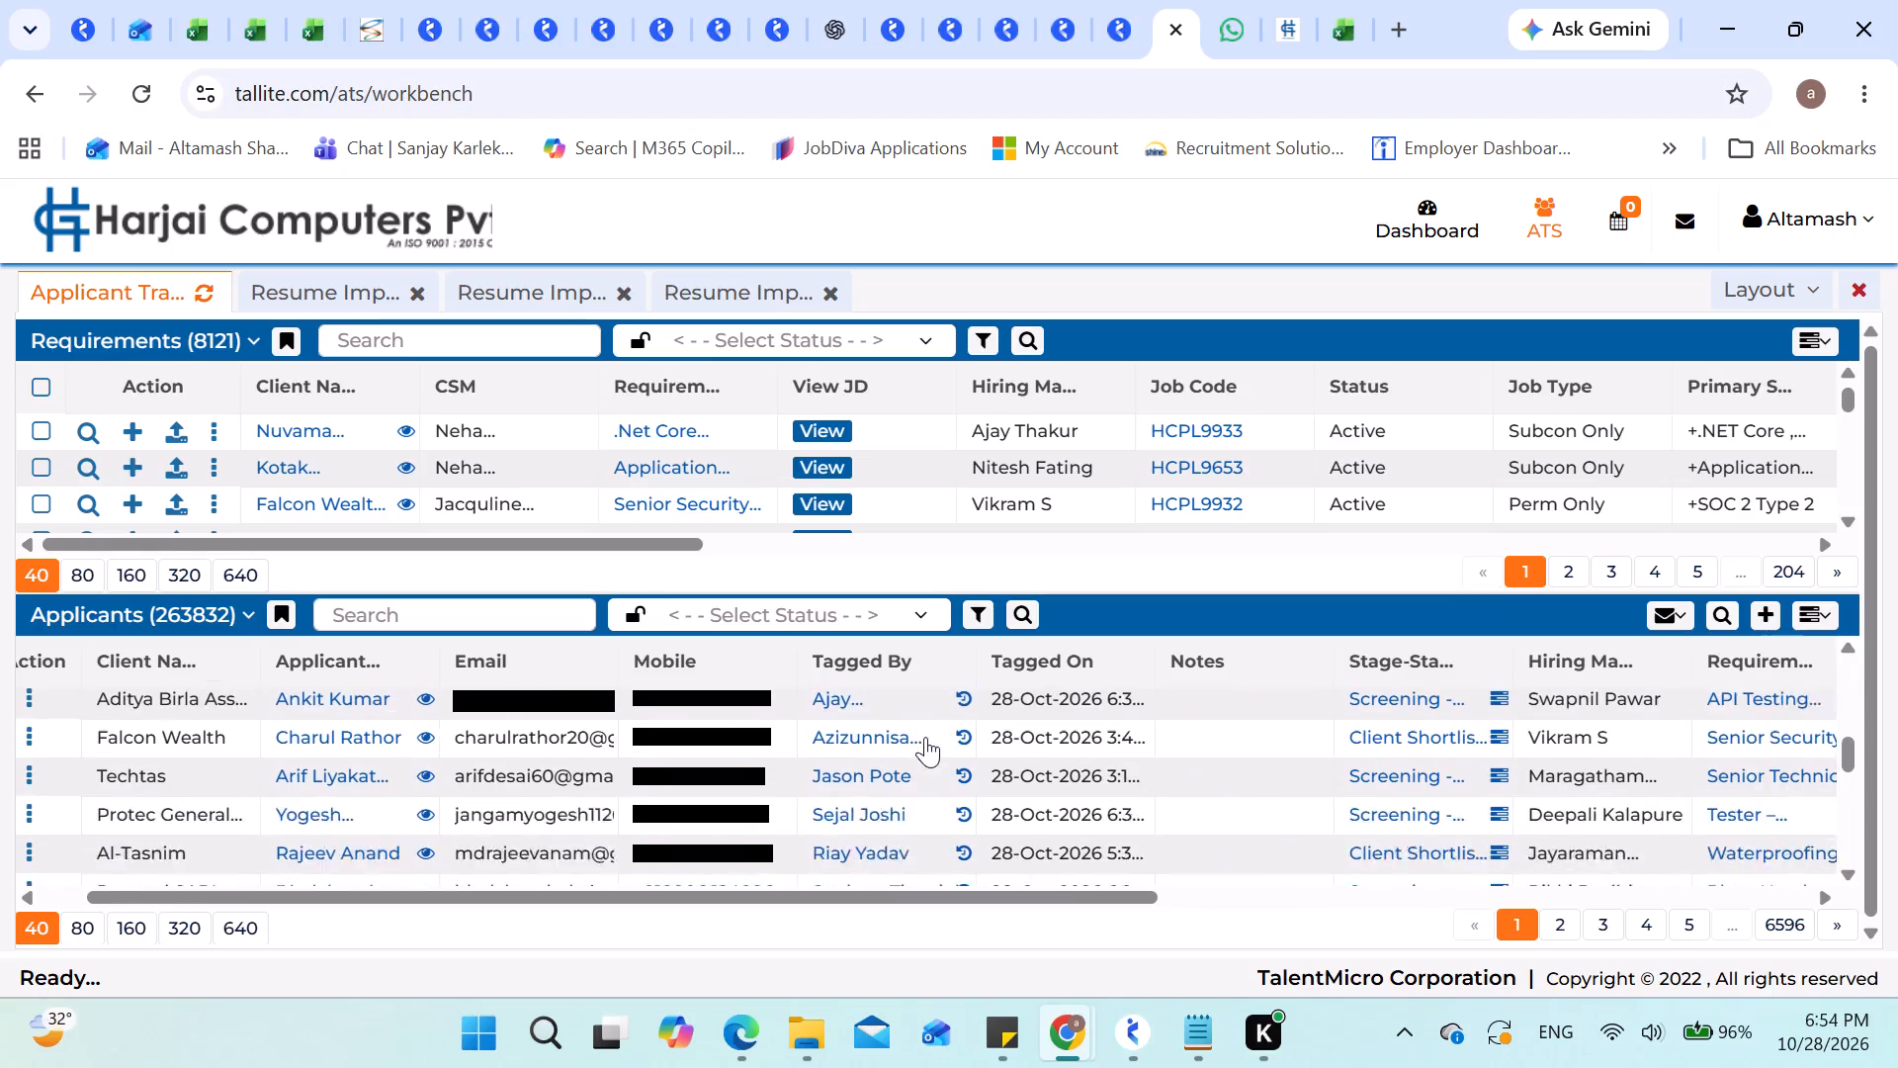
scroll(925, 737, "down", 4)
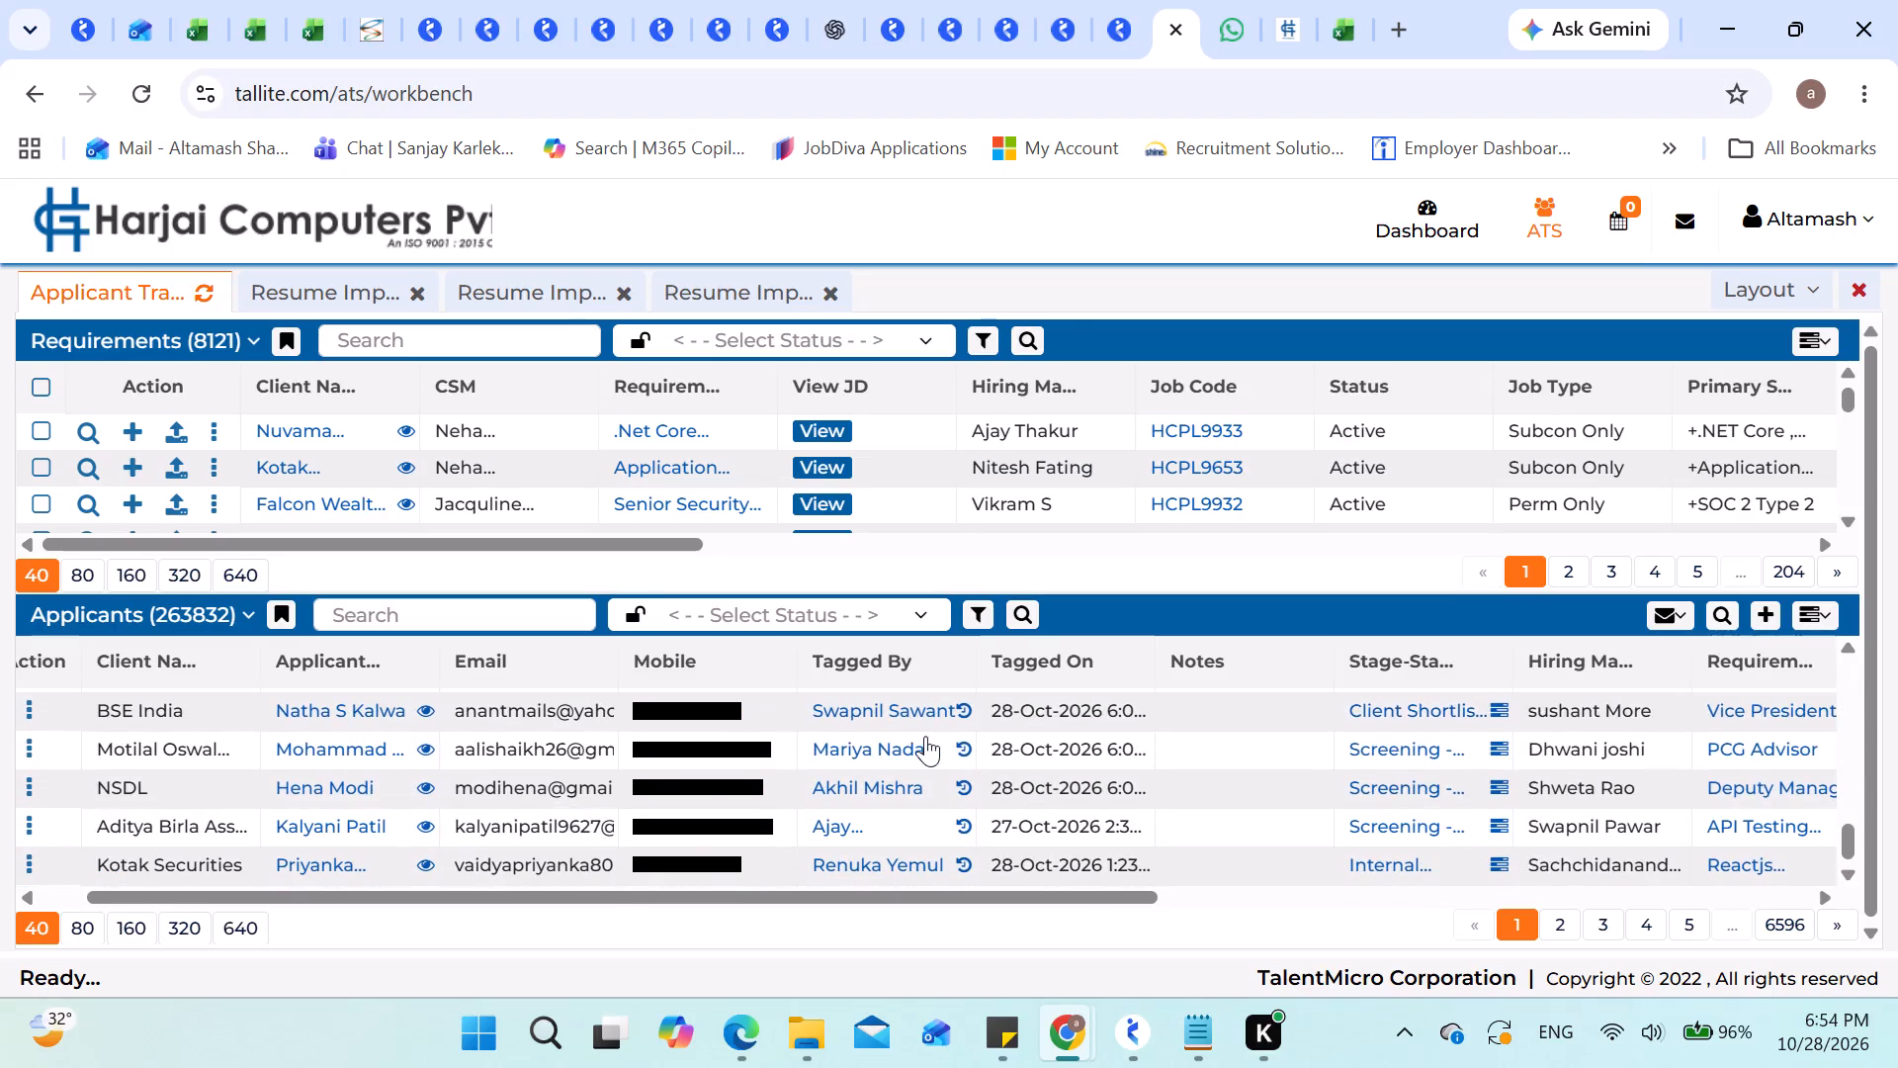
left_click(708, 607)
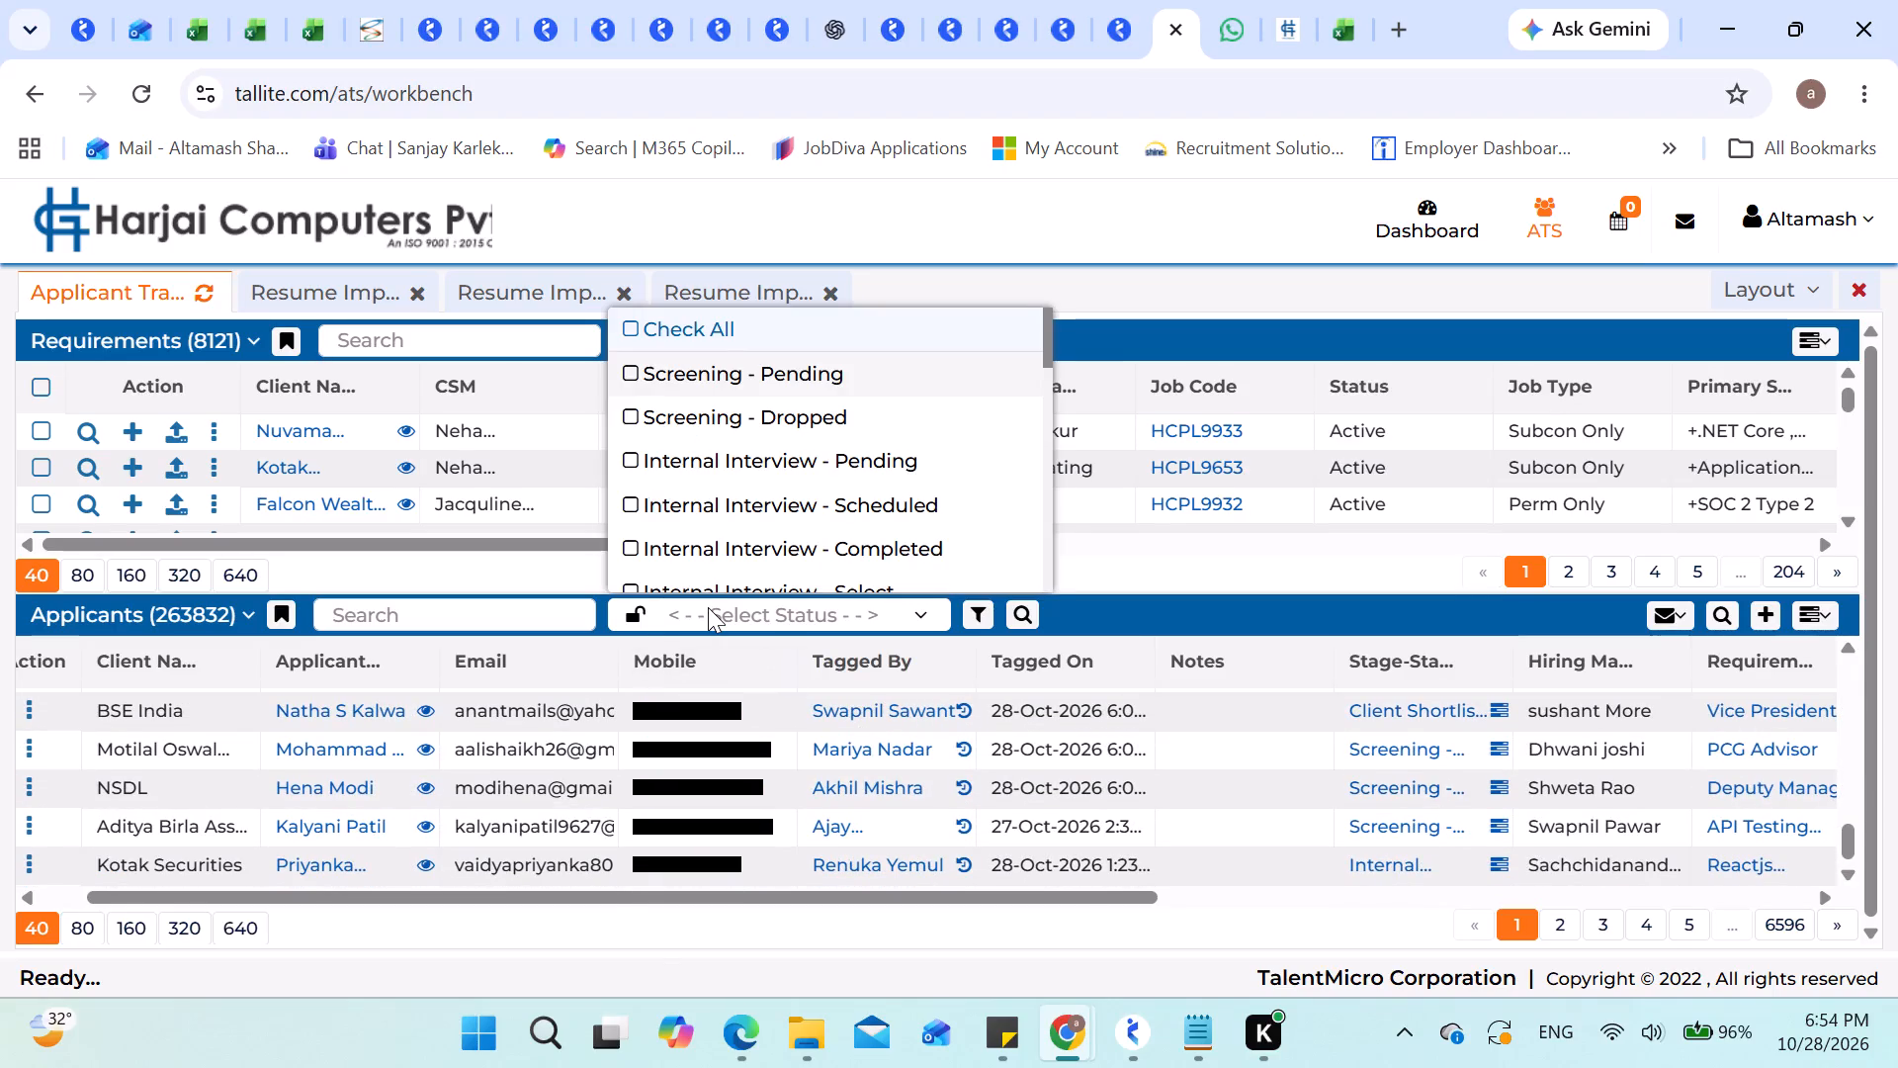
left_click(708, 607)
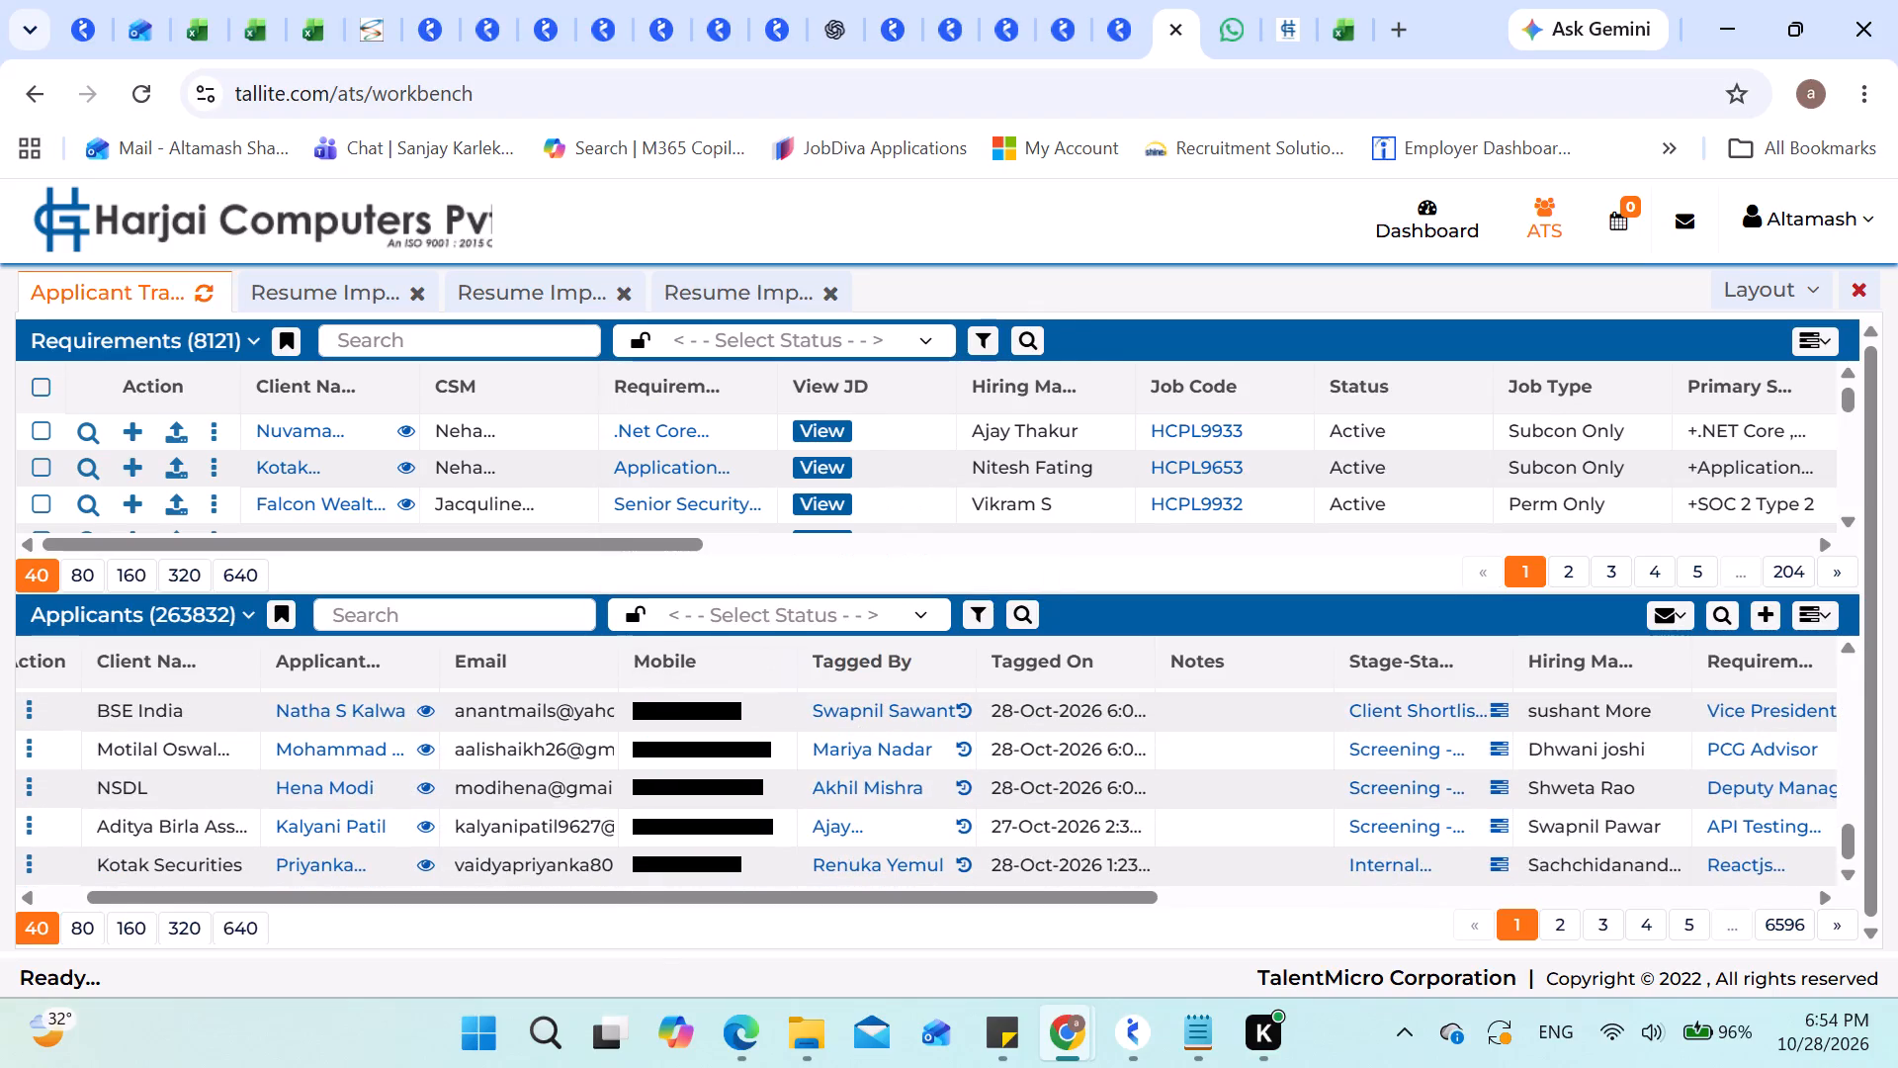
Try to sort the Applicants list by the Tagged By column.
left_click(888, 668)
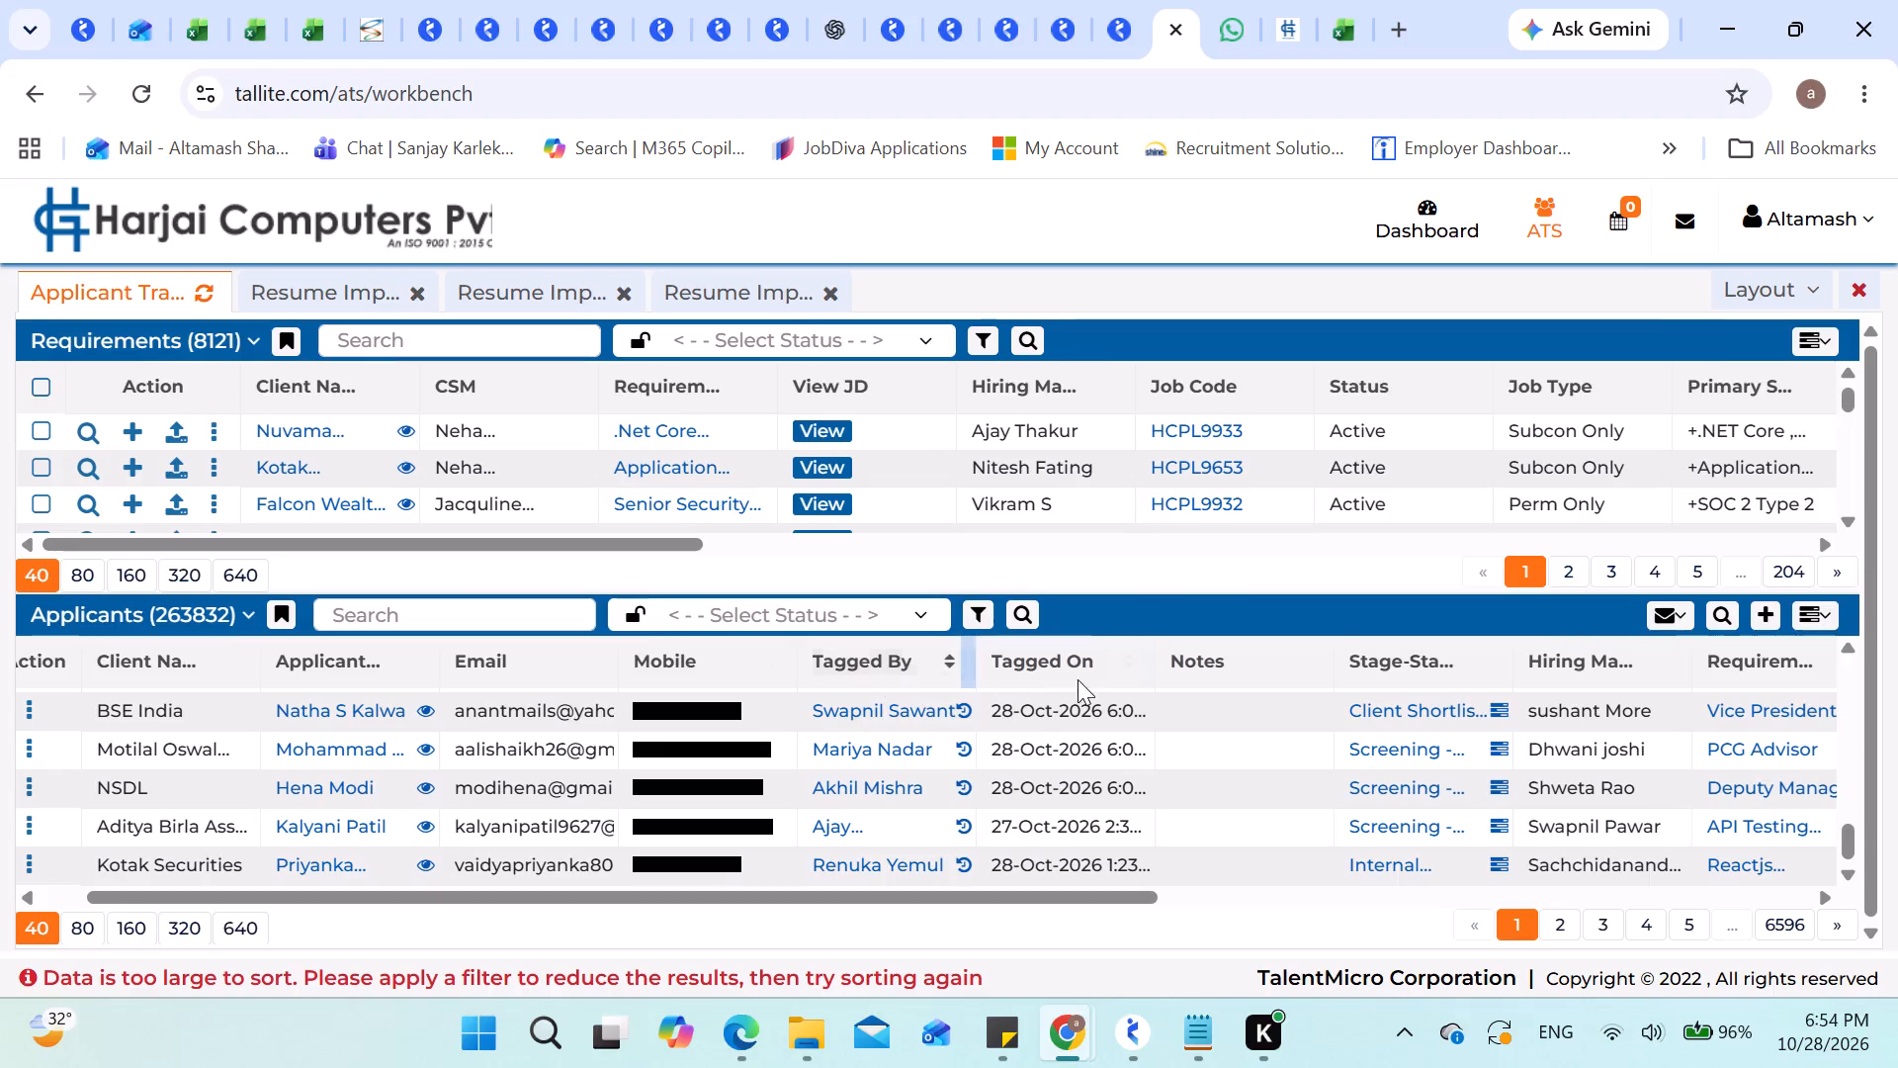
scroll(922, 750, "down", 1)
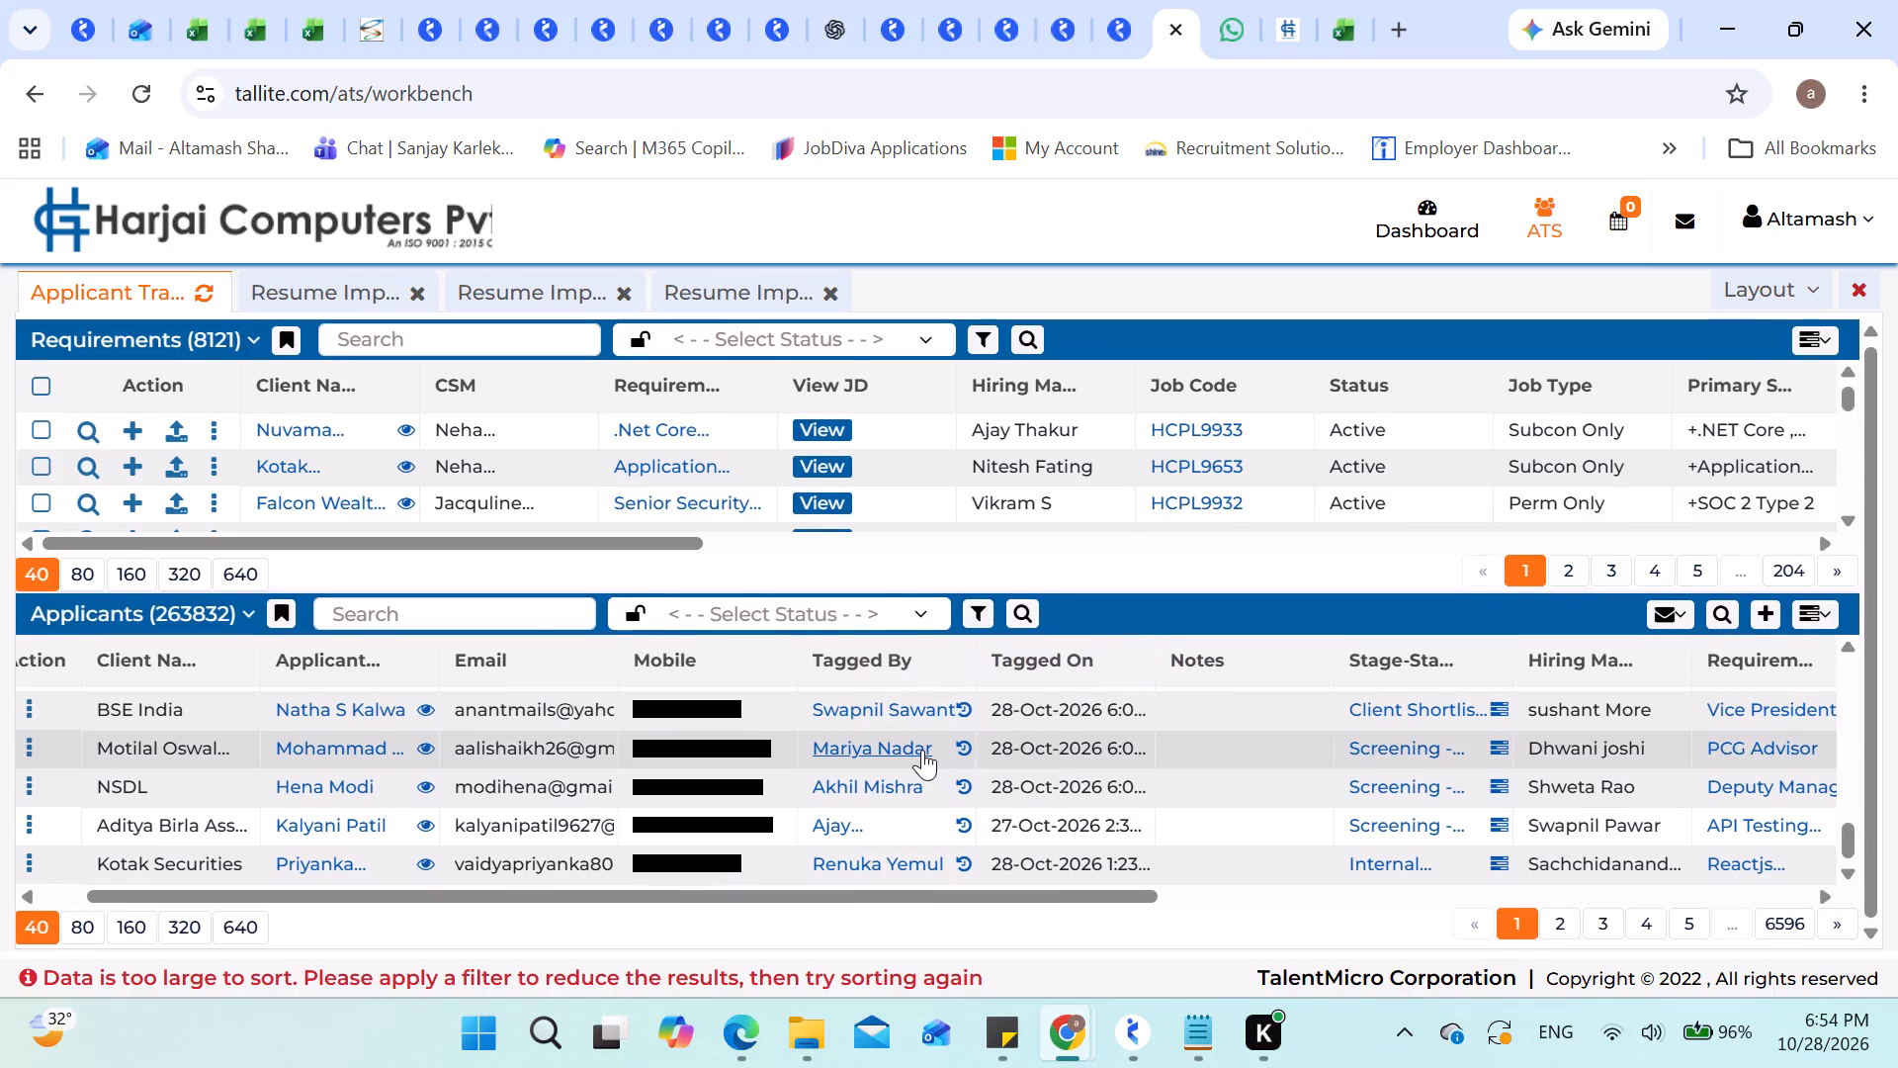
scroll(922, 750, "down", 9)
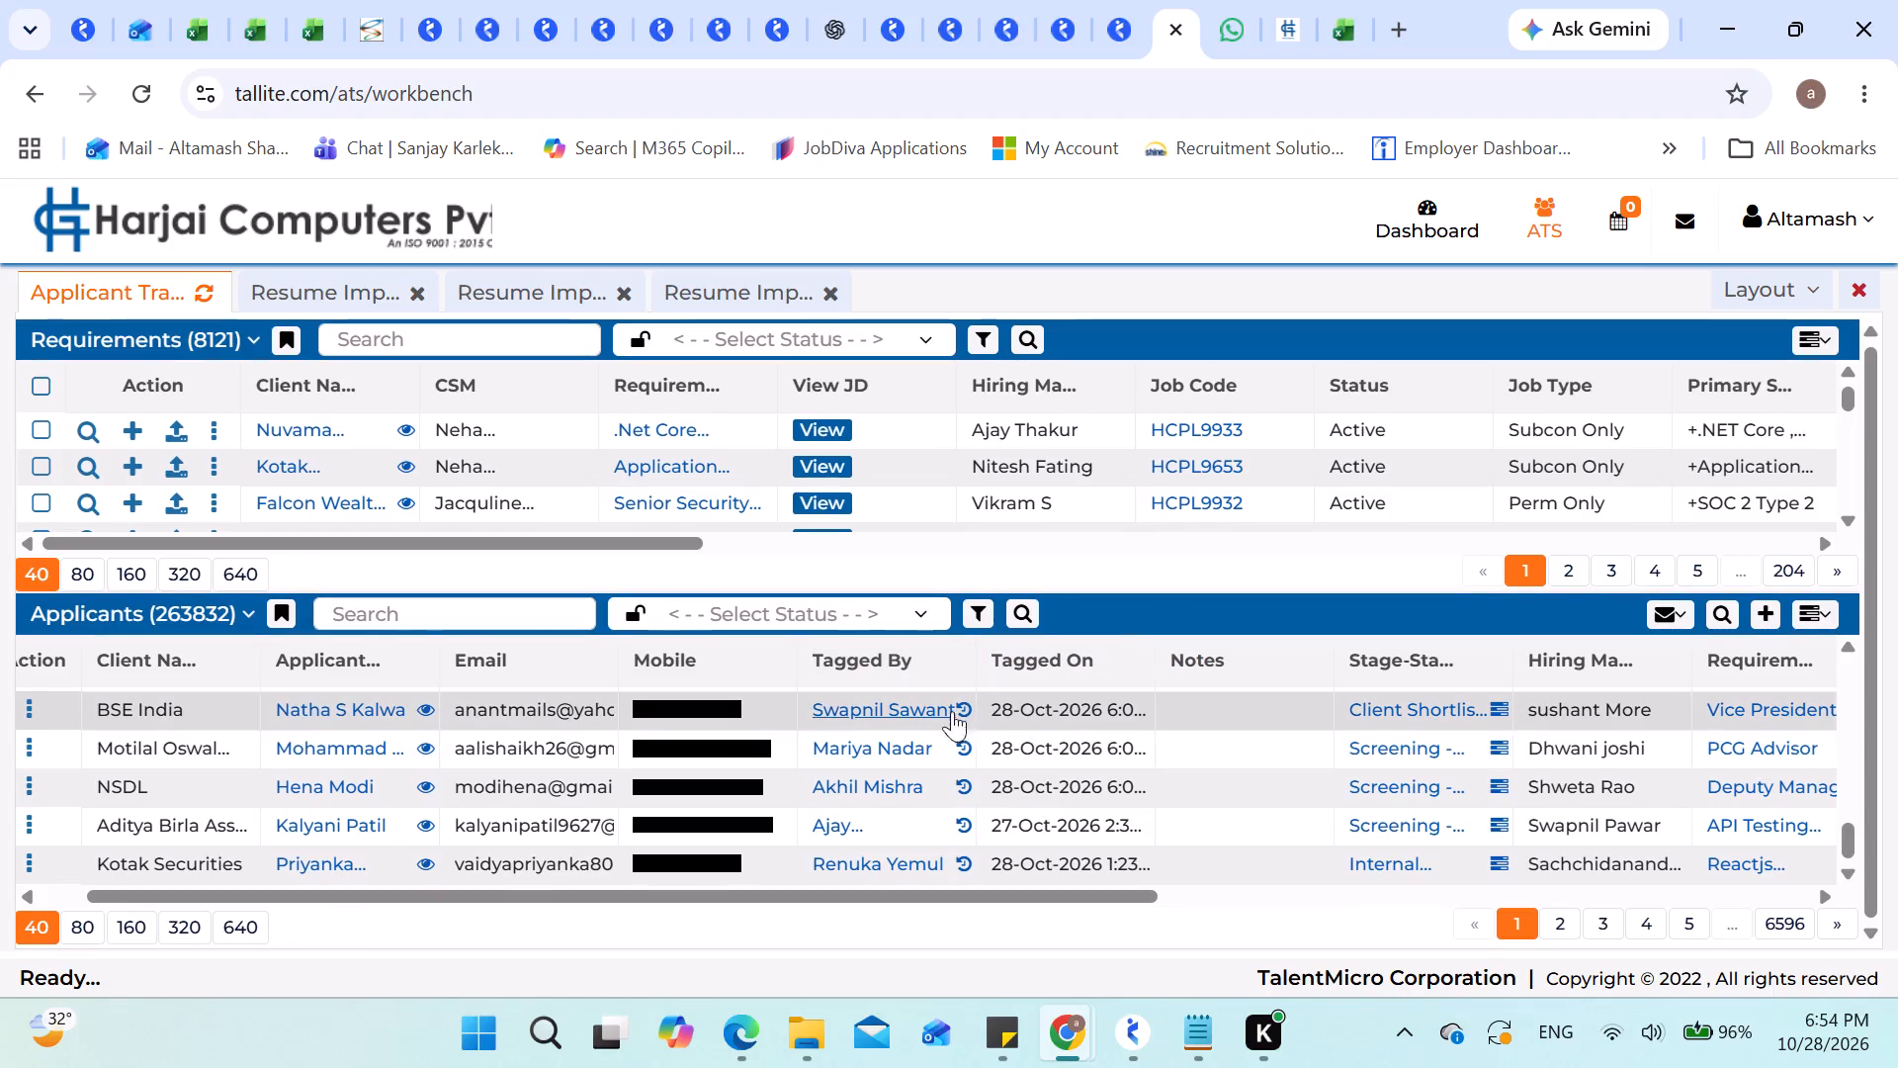
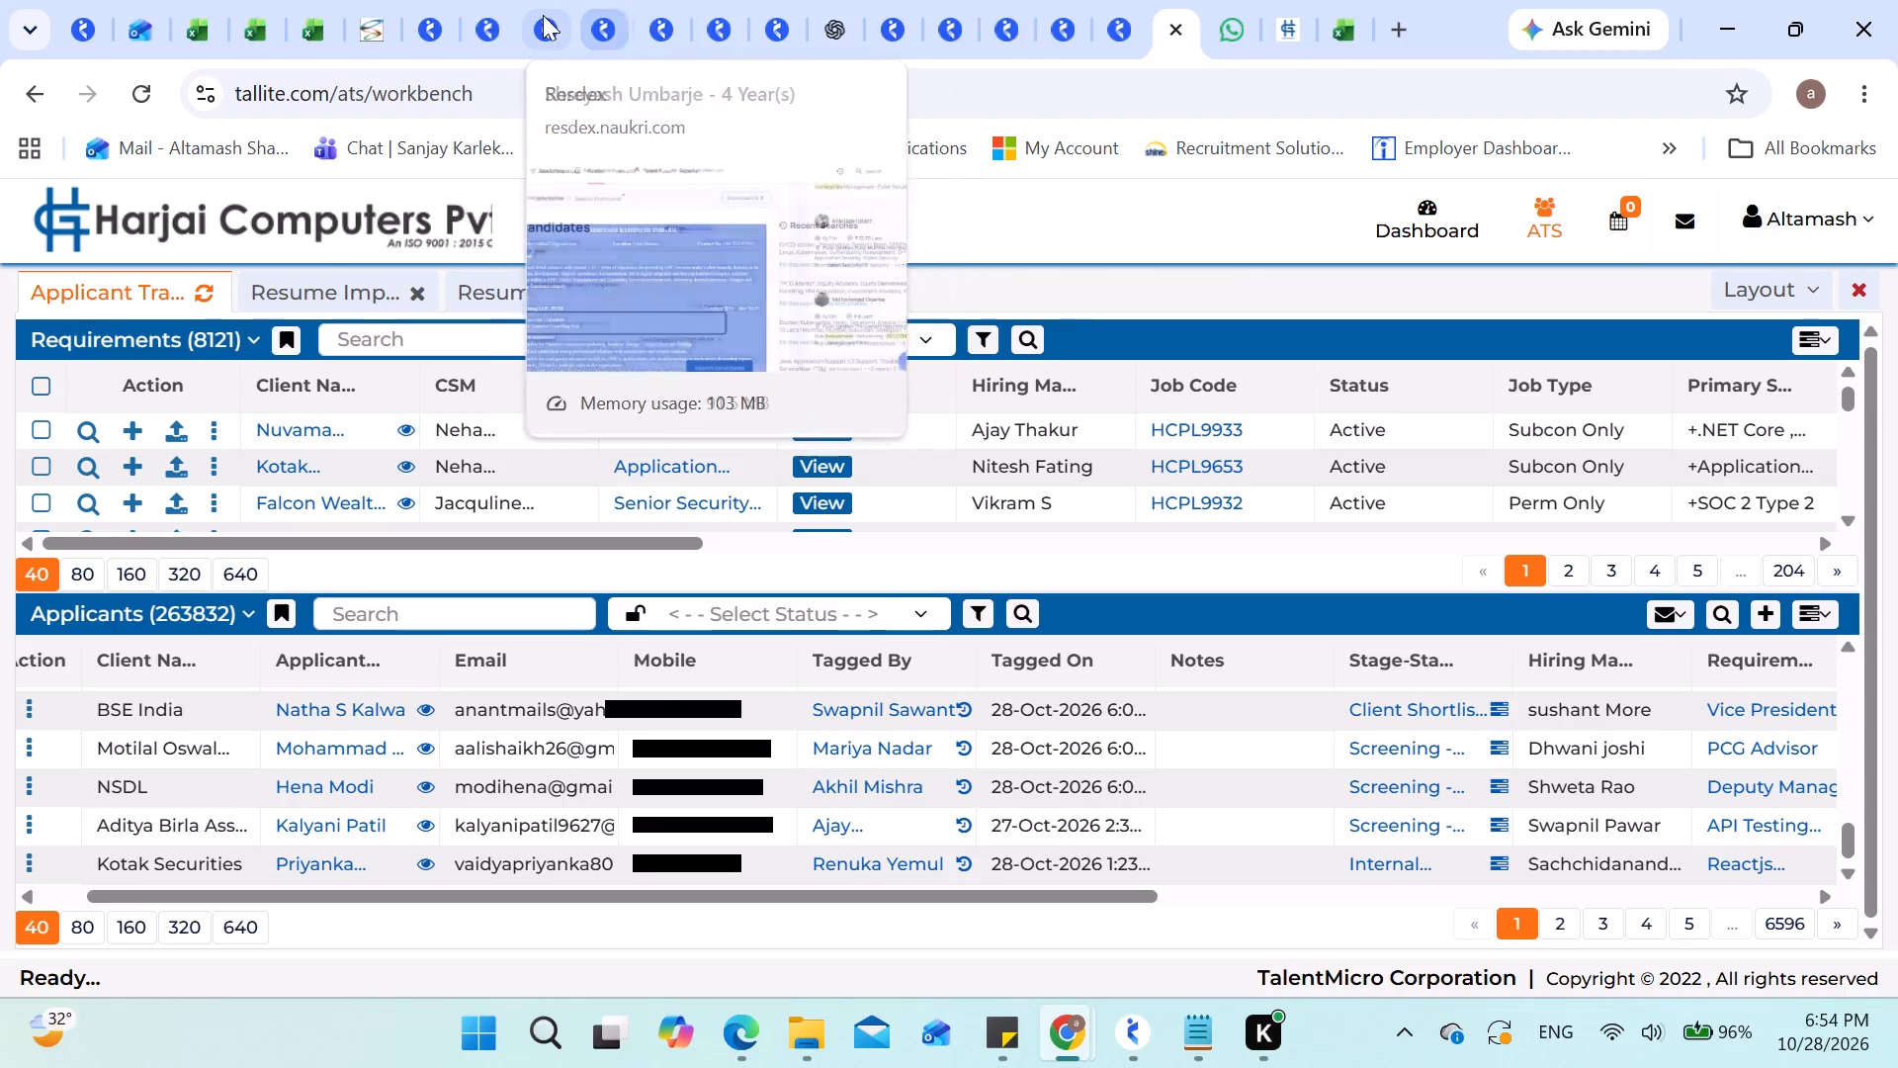
Switch to the Spine HR portal that is already open in the browser and keep its window in front.
left_click(364, 22)
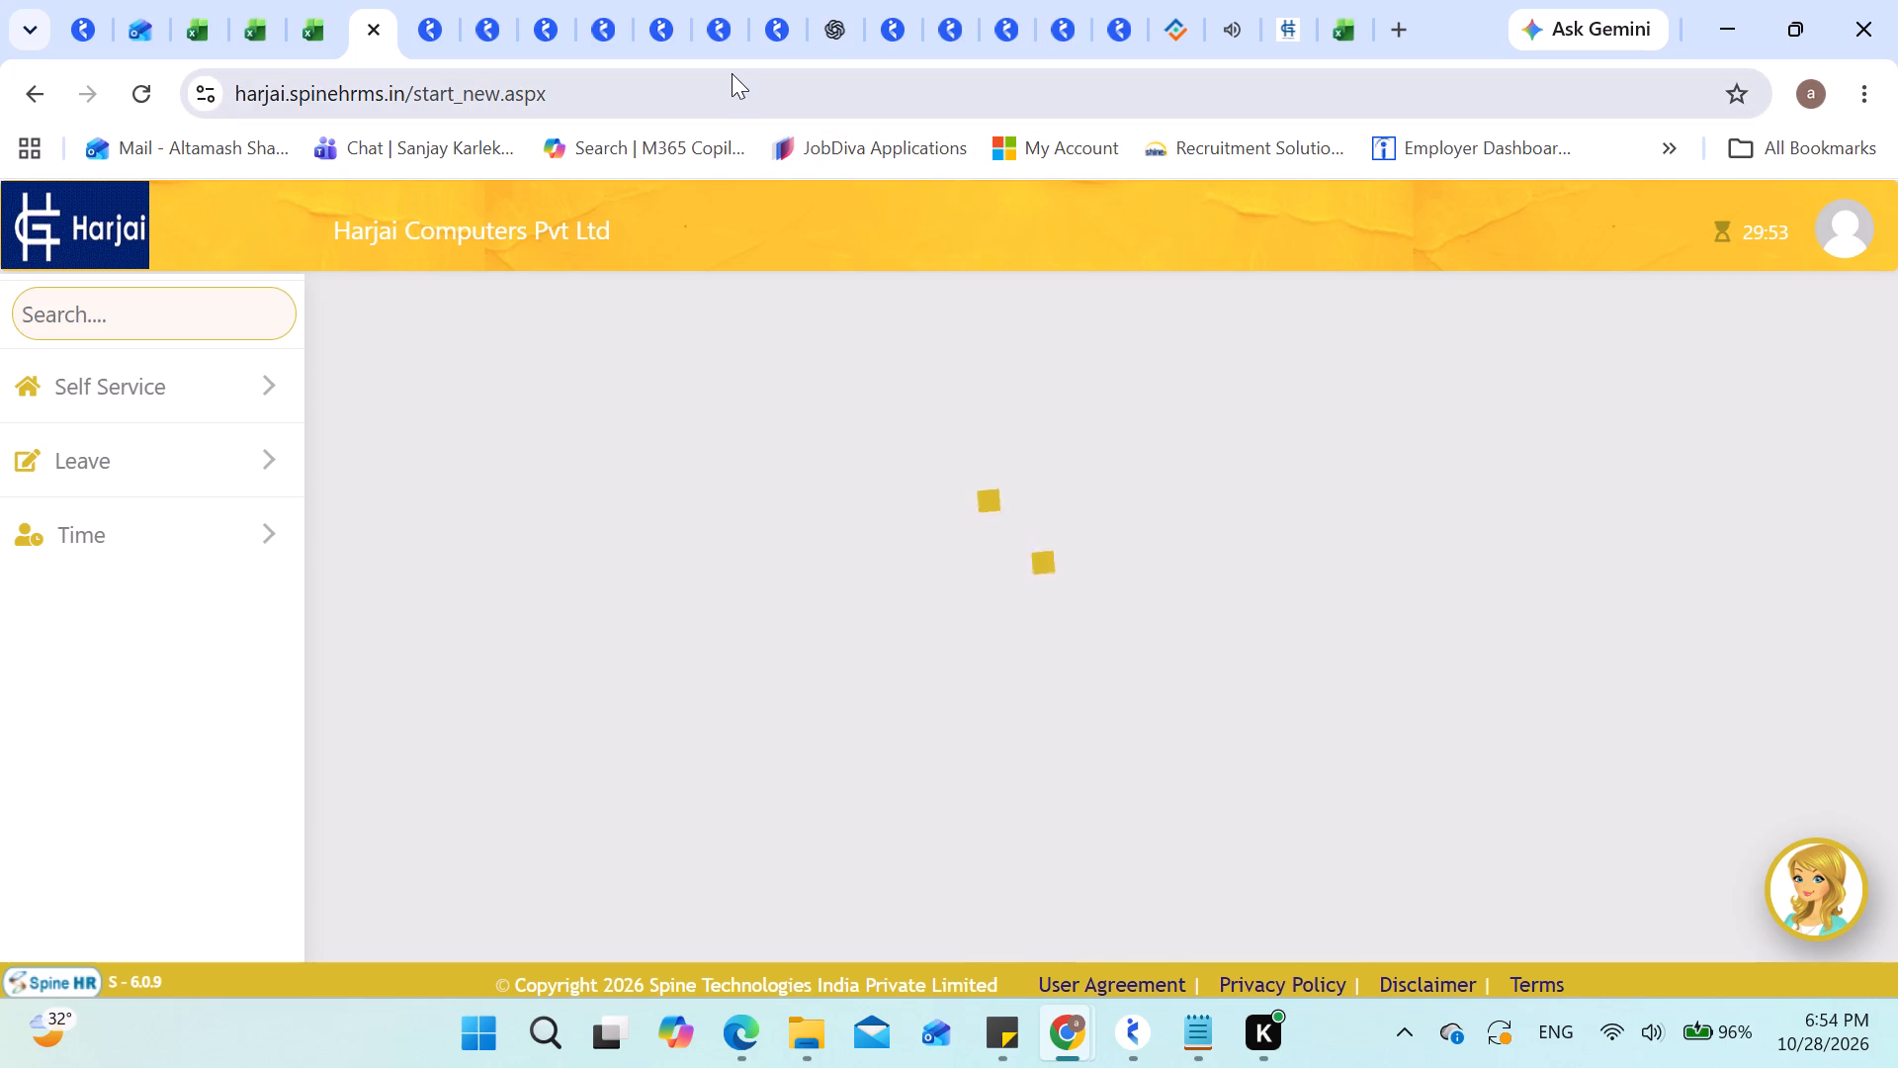
left_click_drag(1300, 893, 1400, 1067)
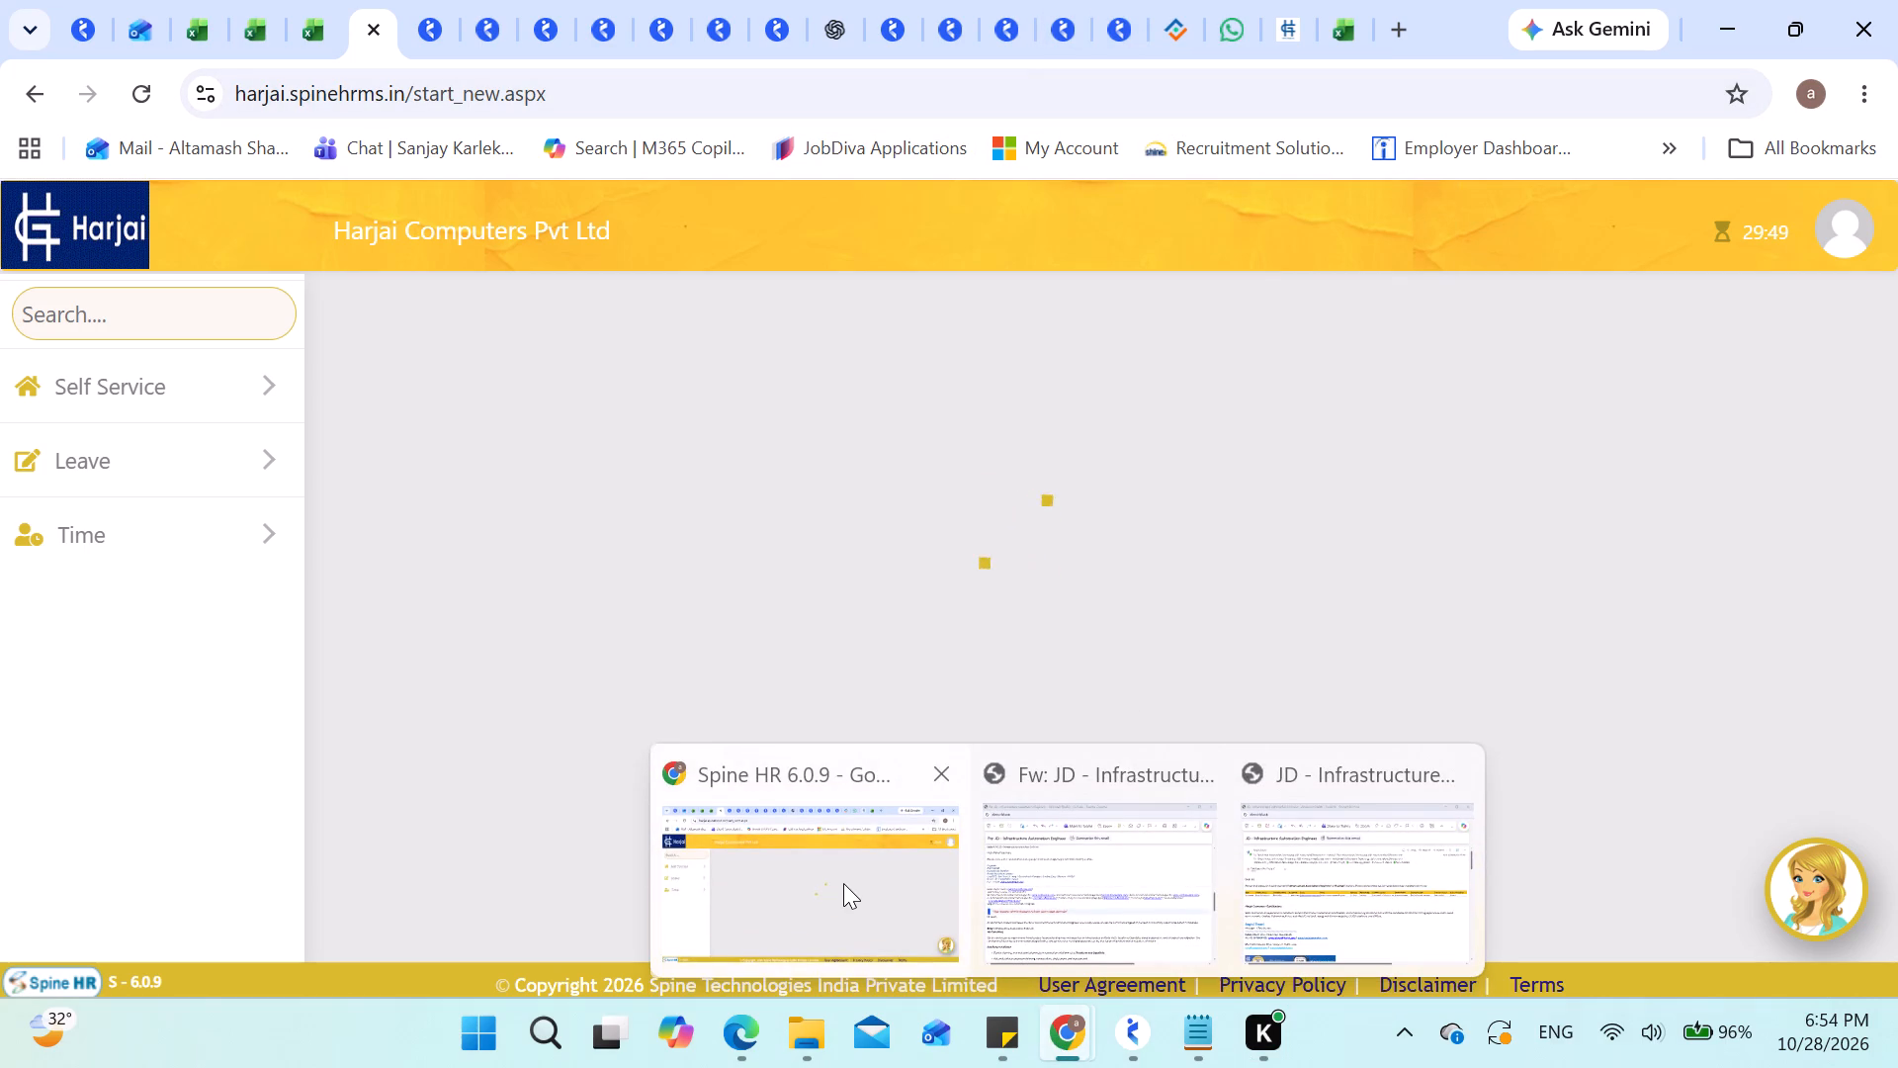
left_click(843, 883)
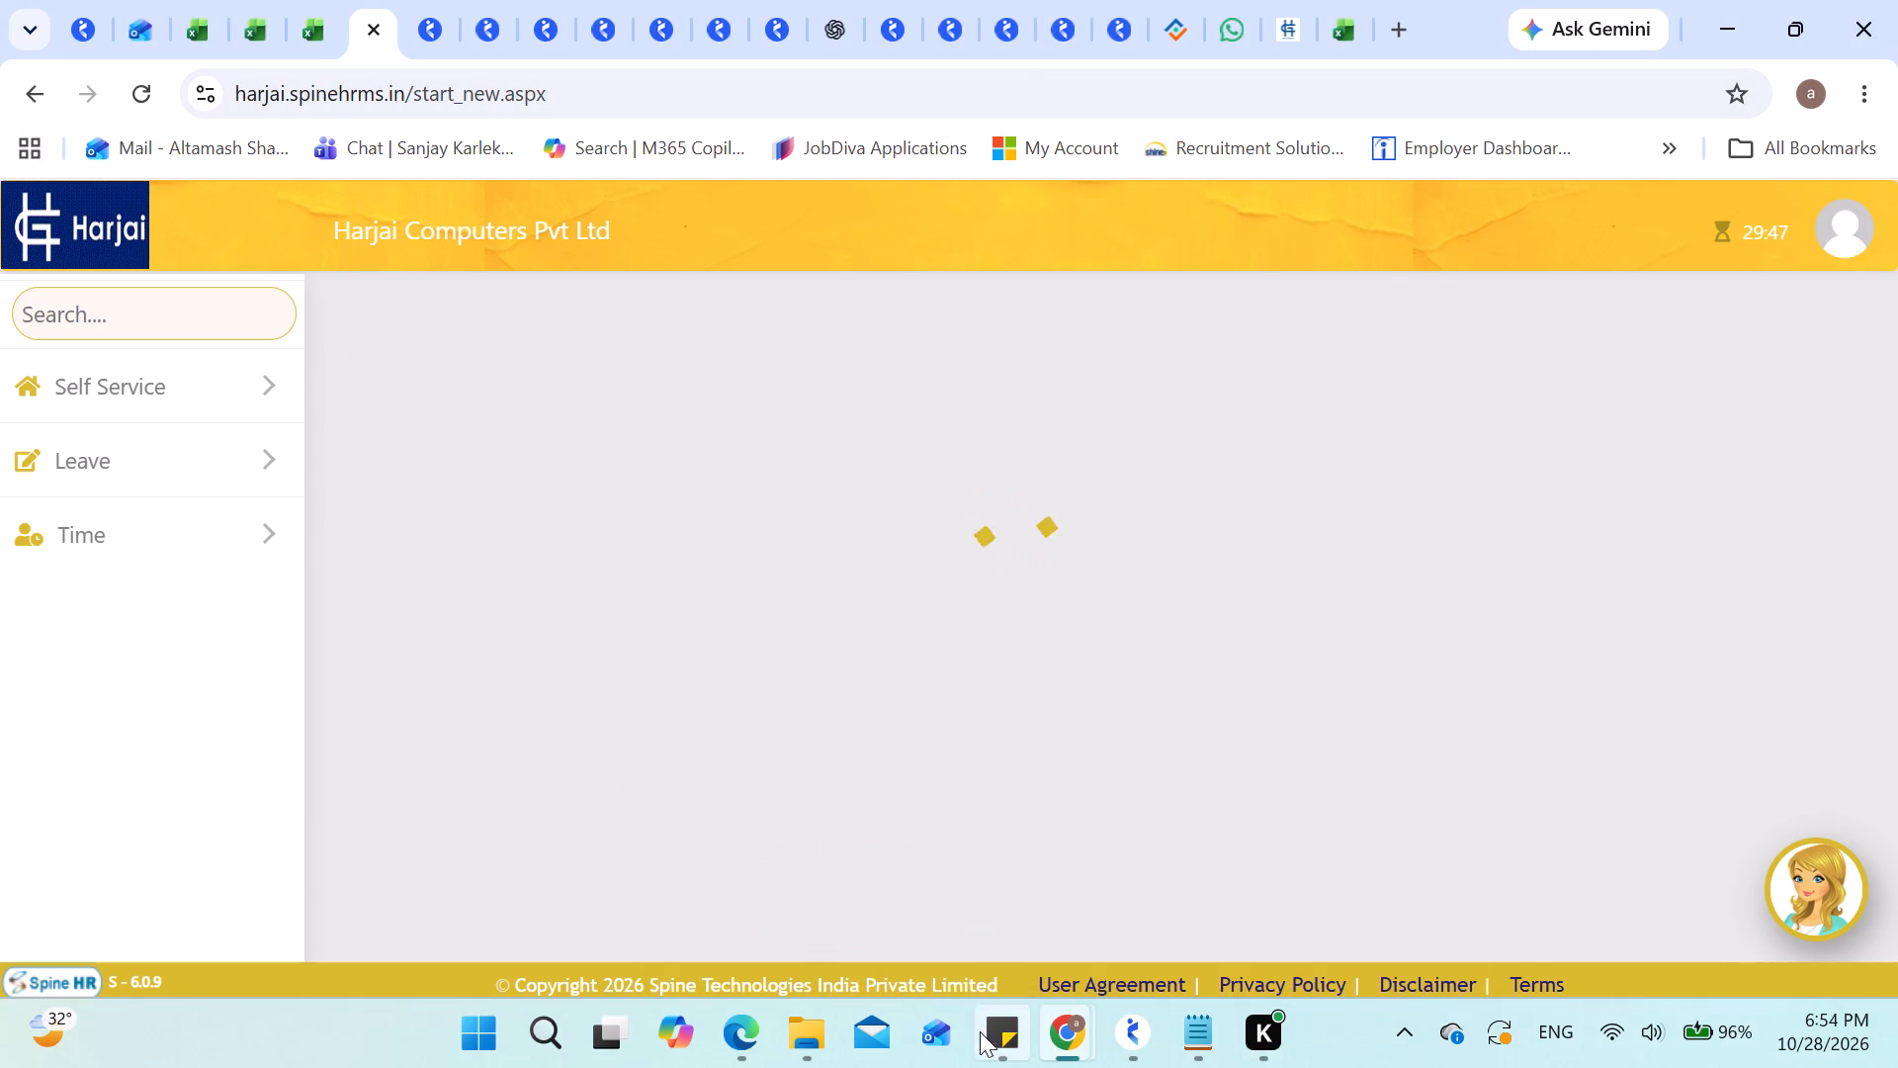
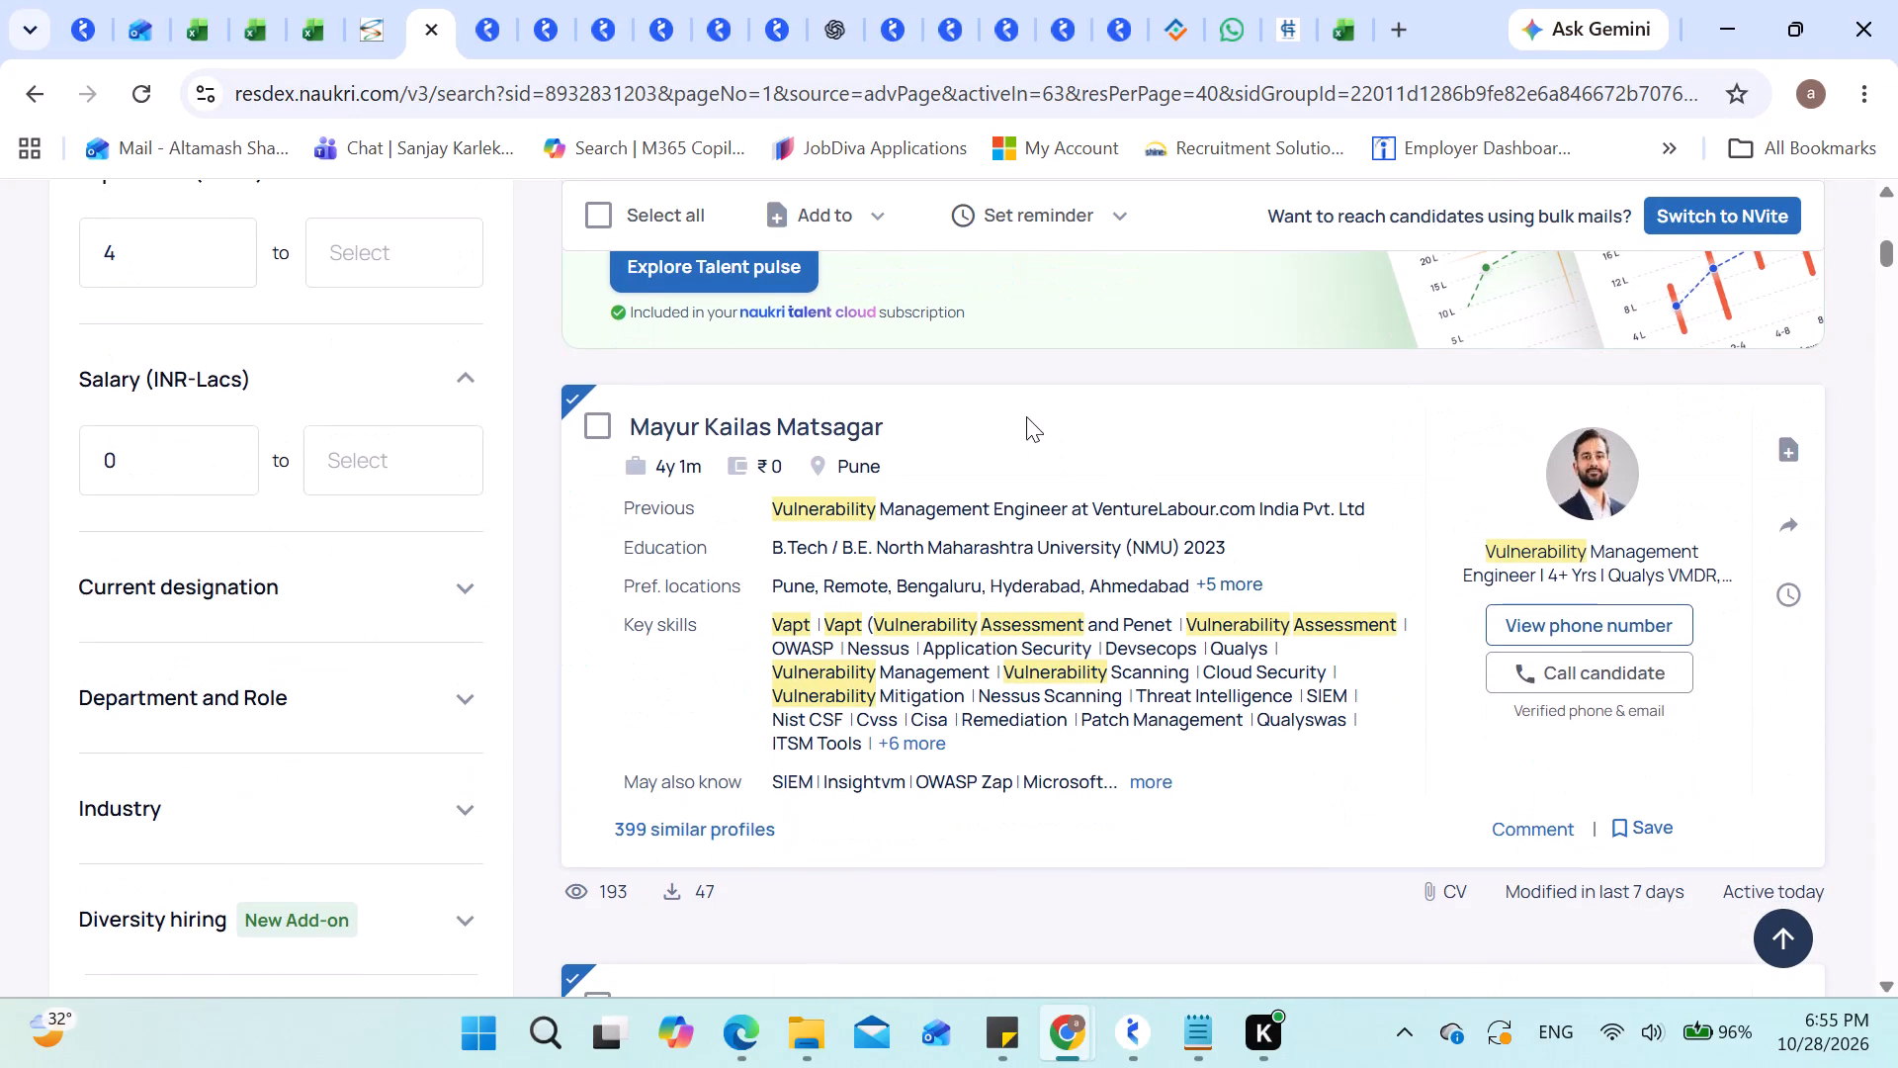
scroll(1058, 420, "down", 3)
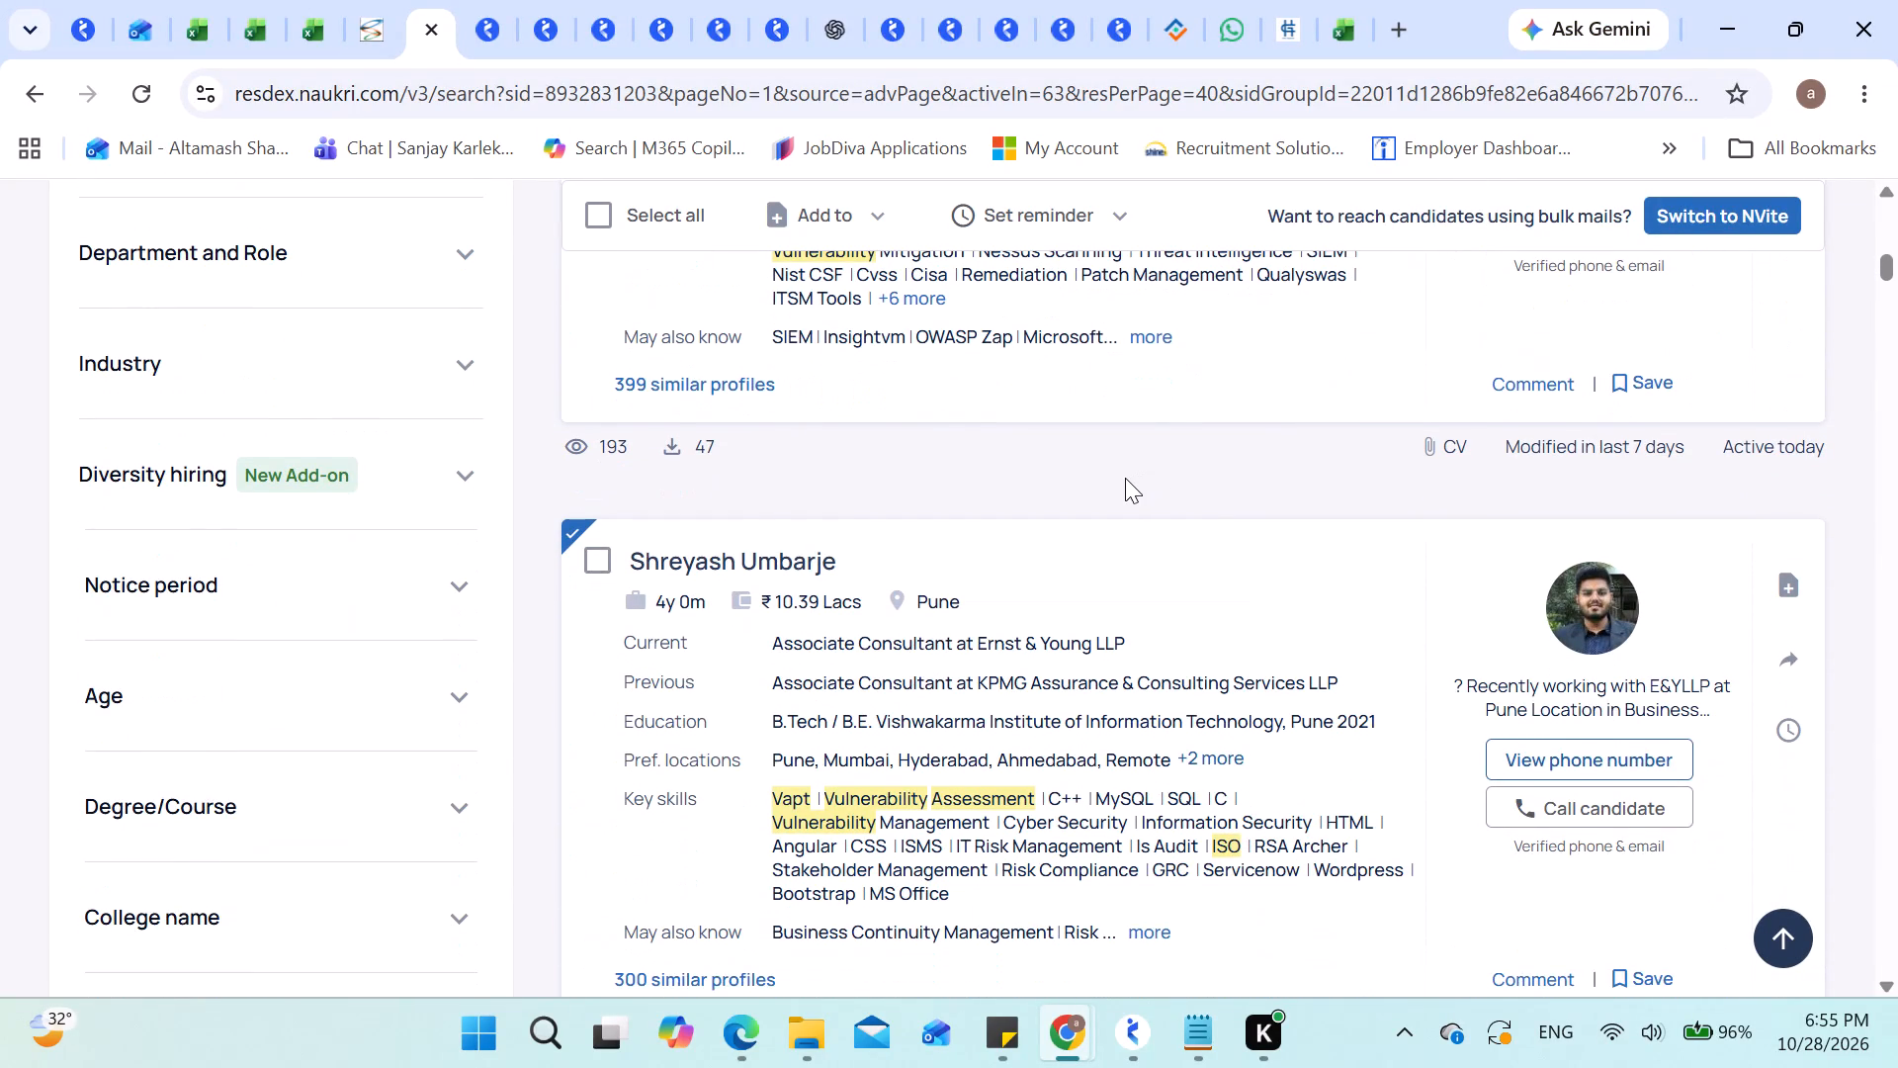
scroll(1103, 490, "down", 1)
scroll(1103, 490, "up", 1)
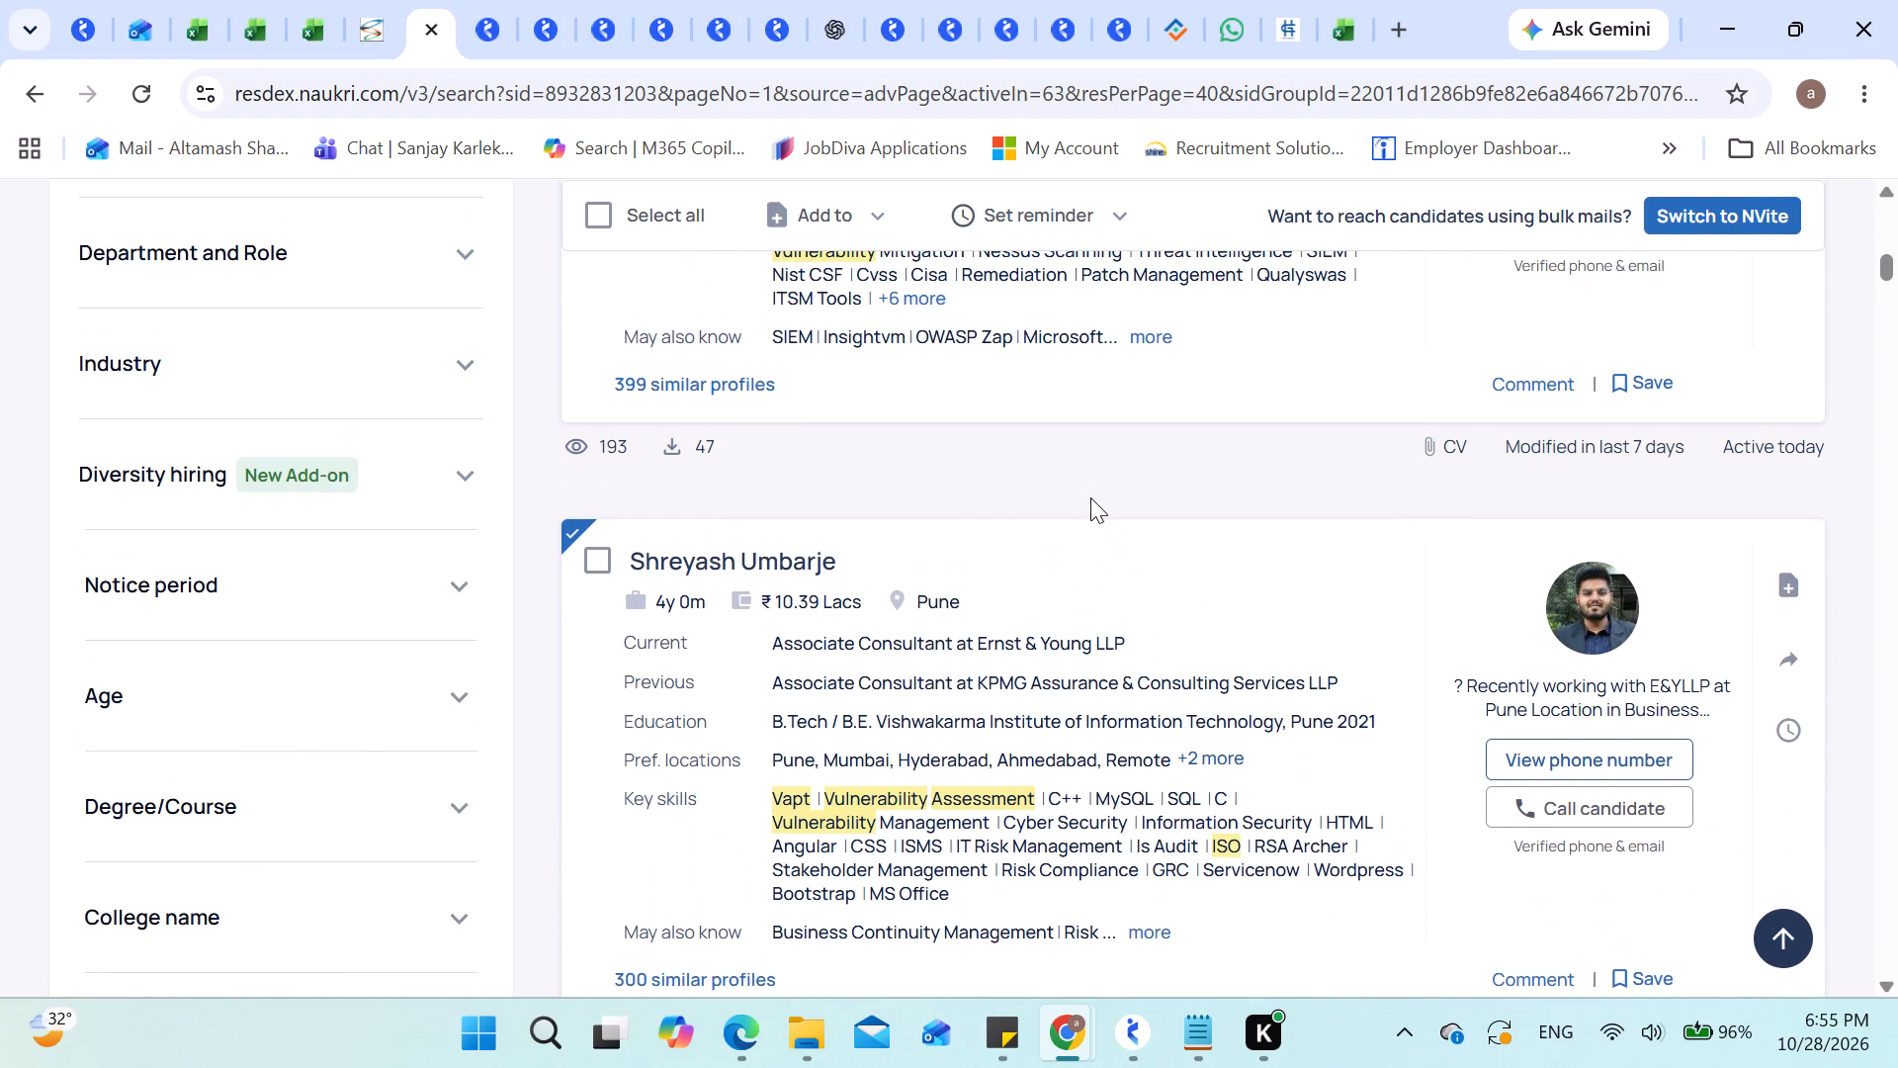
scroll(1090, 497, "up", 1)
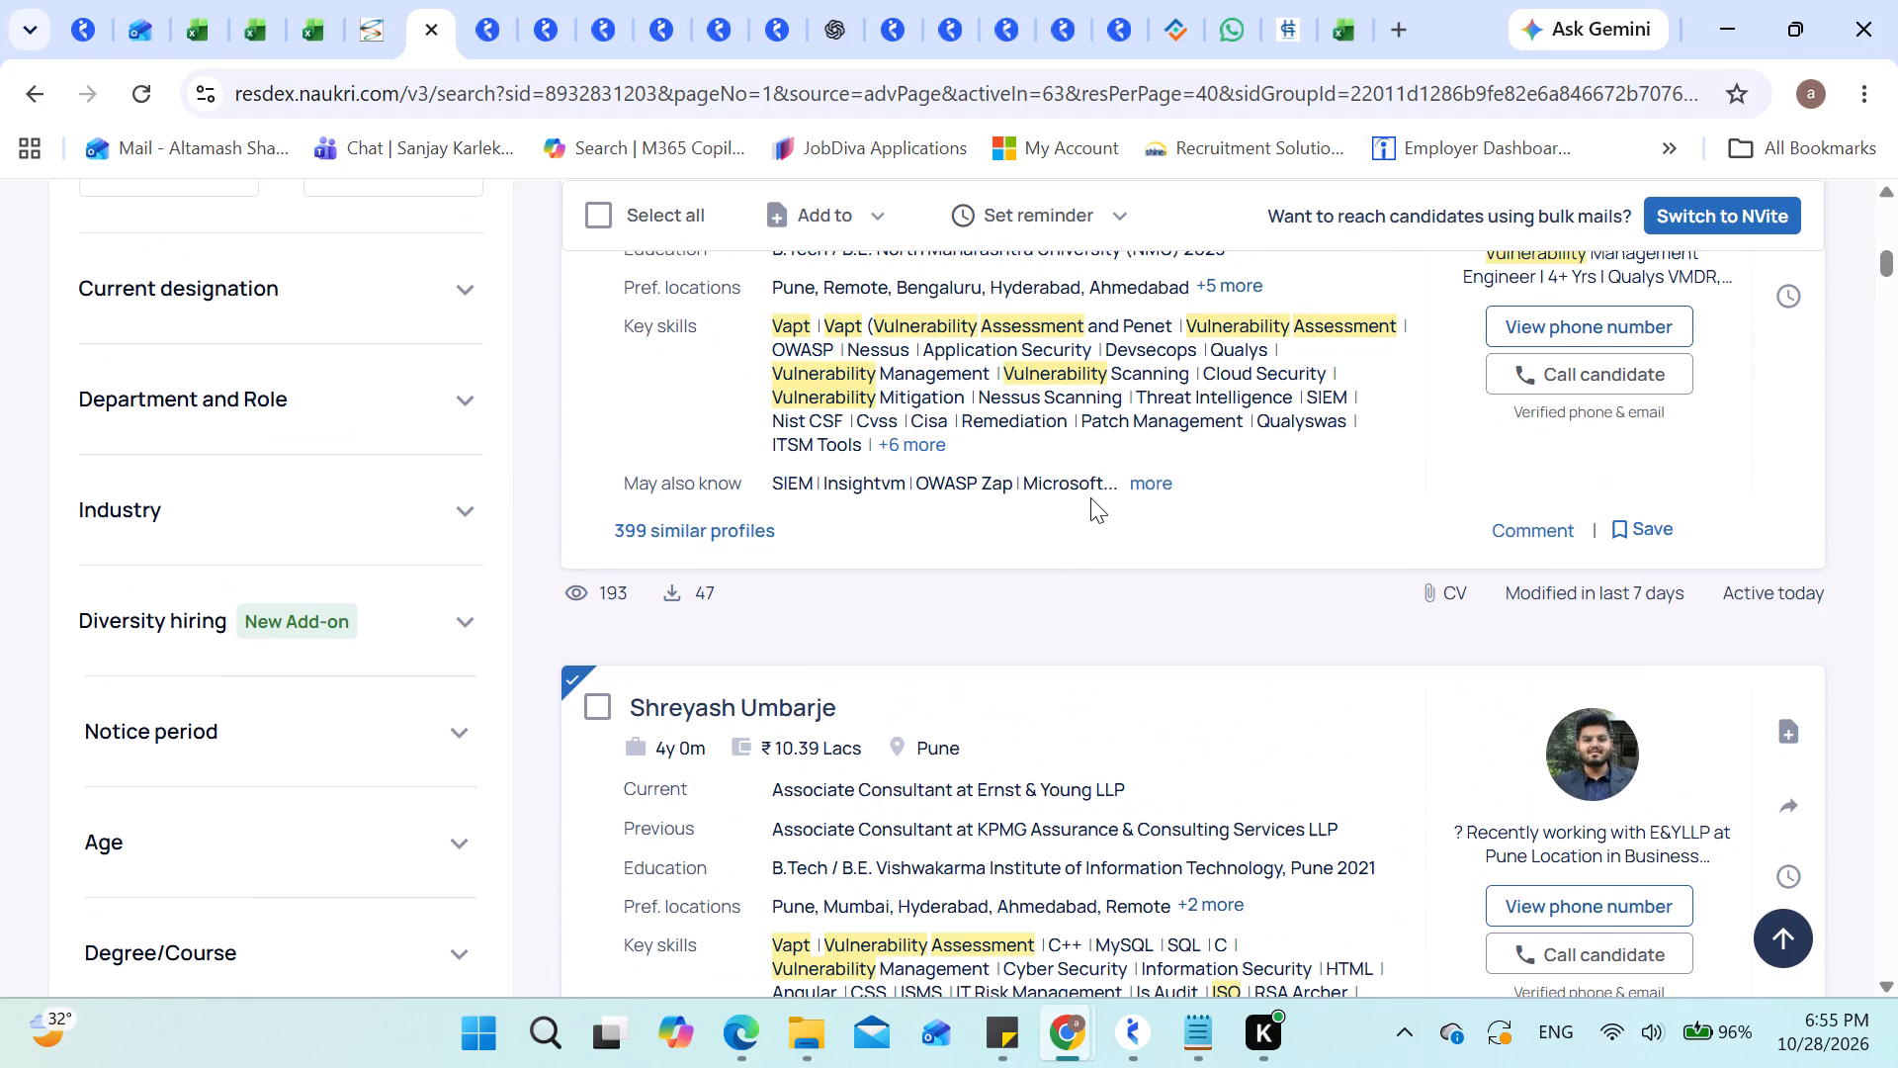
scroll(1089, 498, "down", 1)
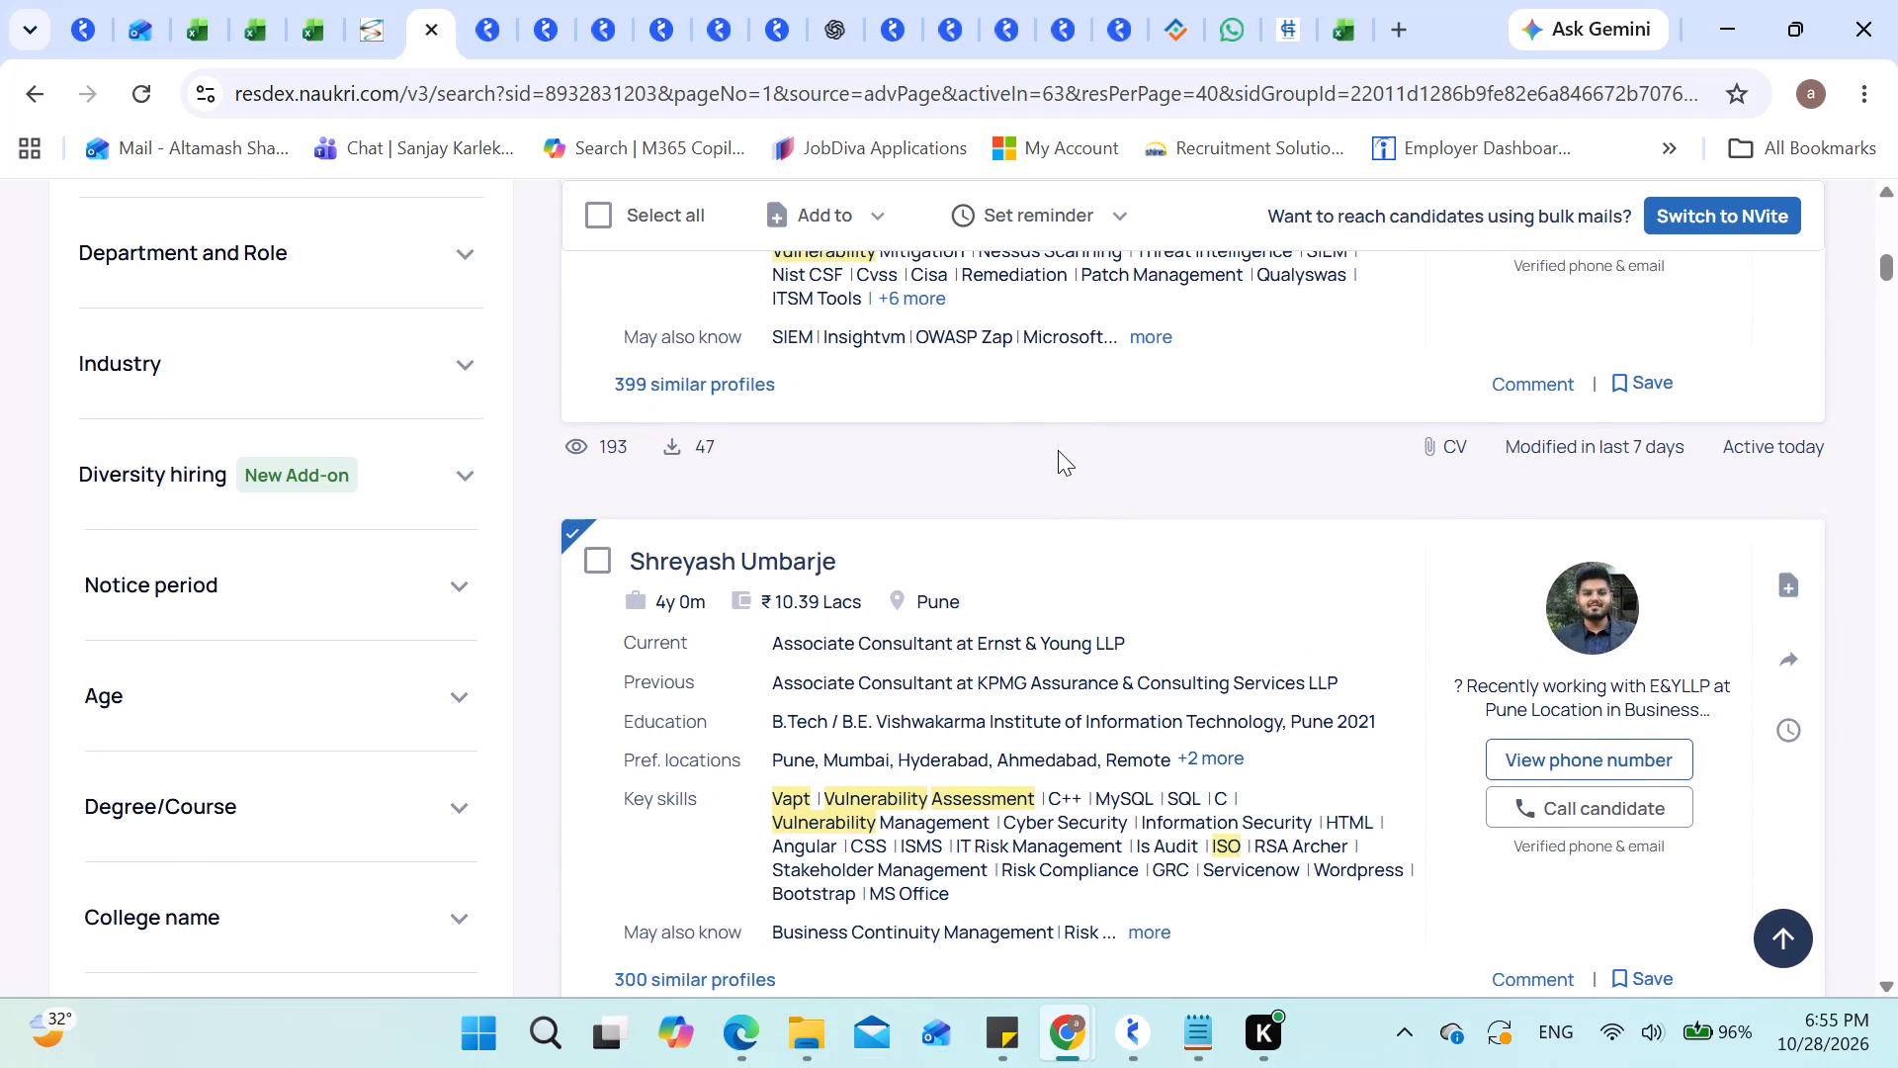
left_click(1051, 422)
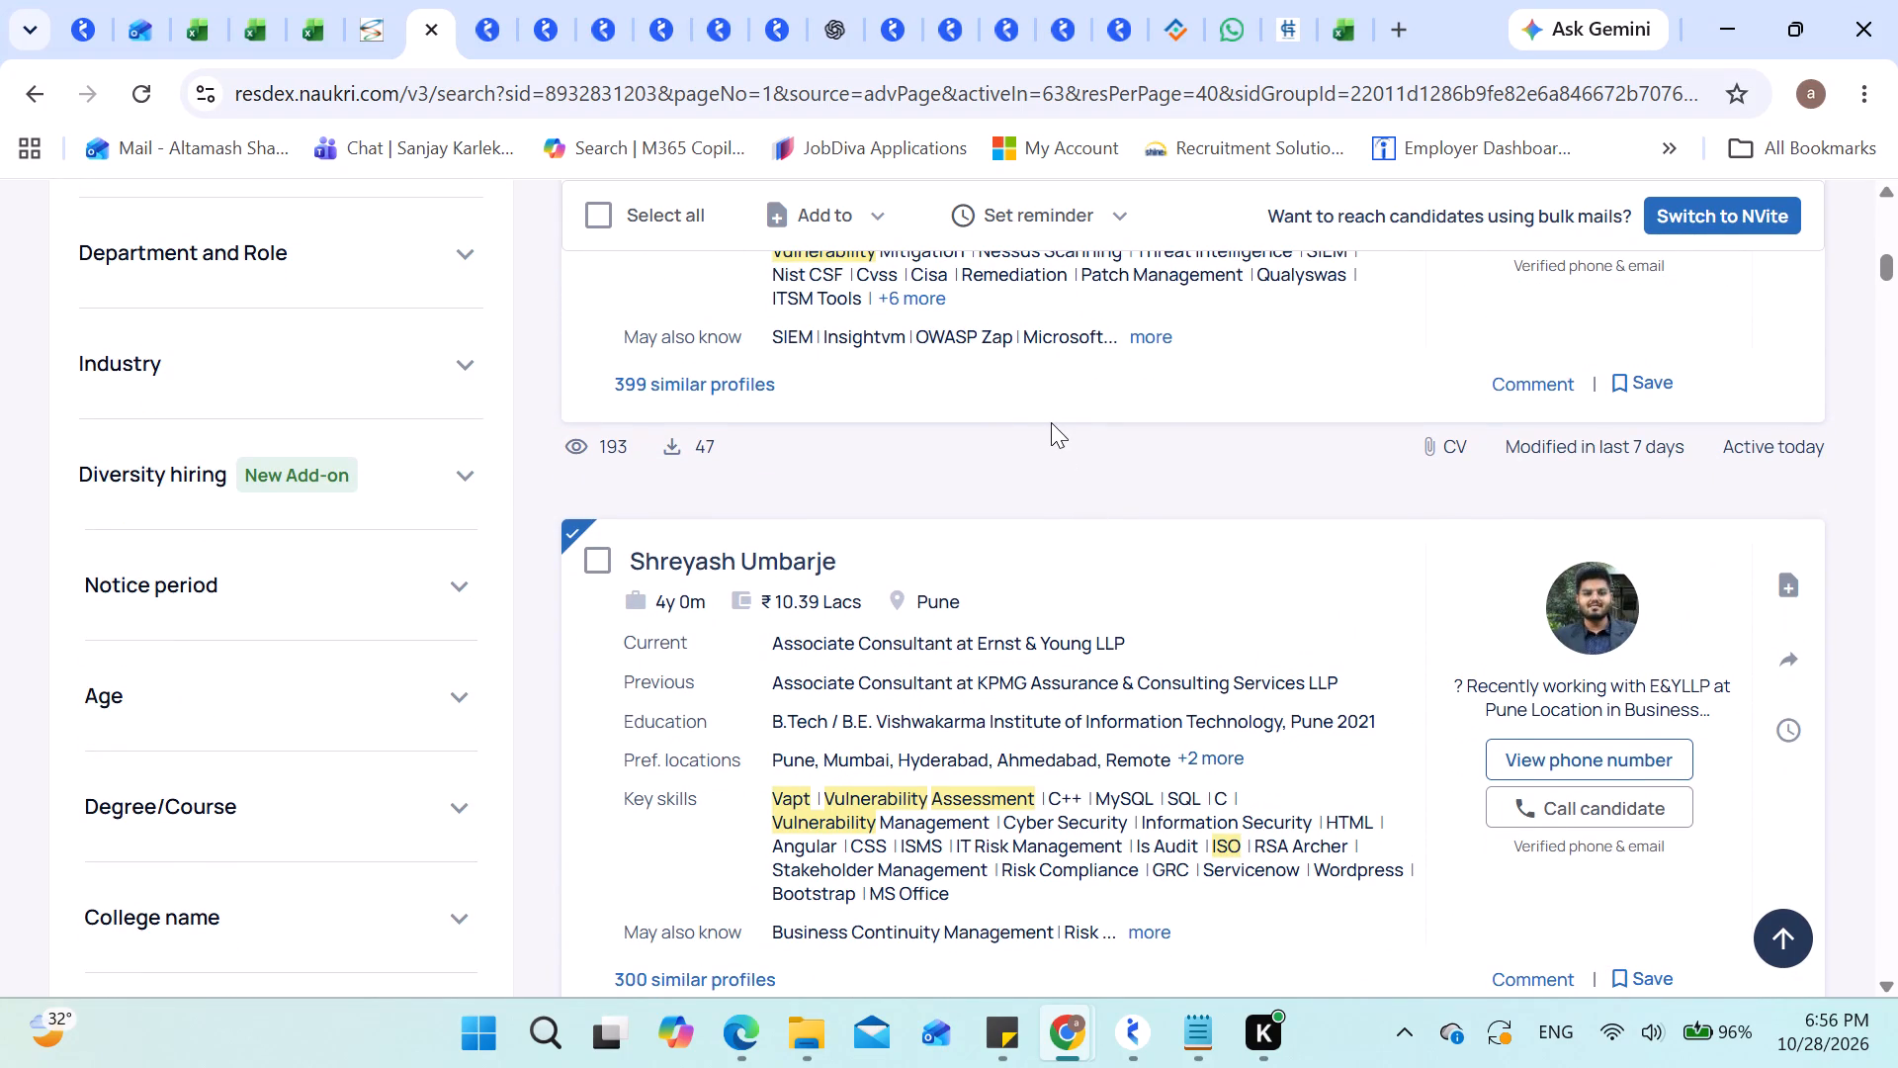
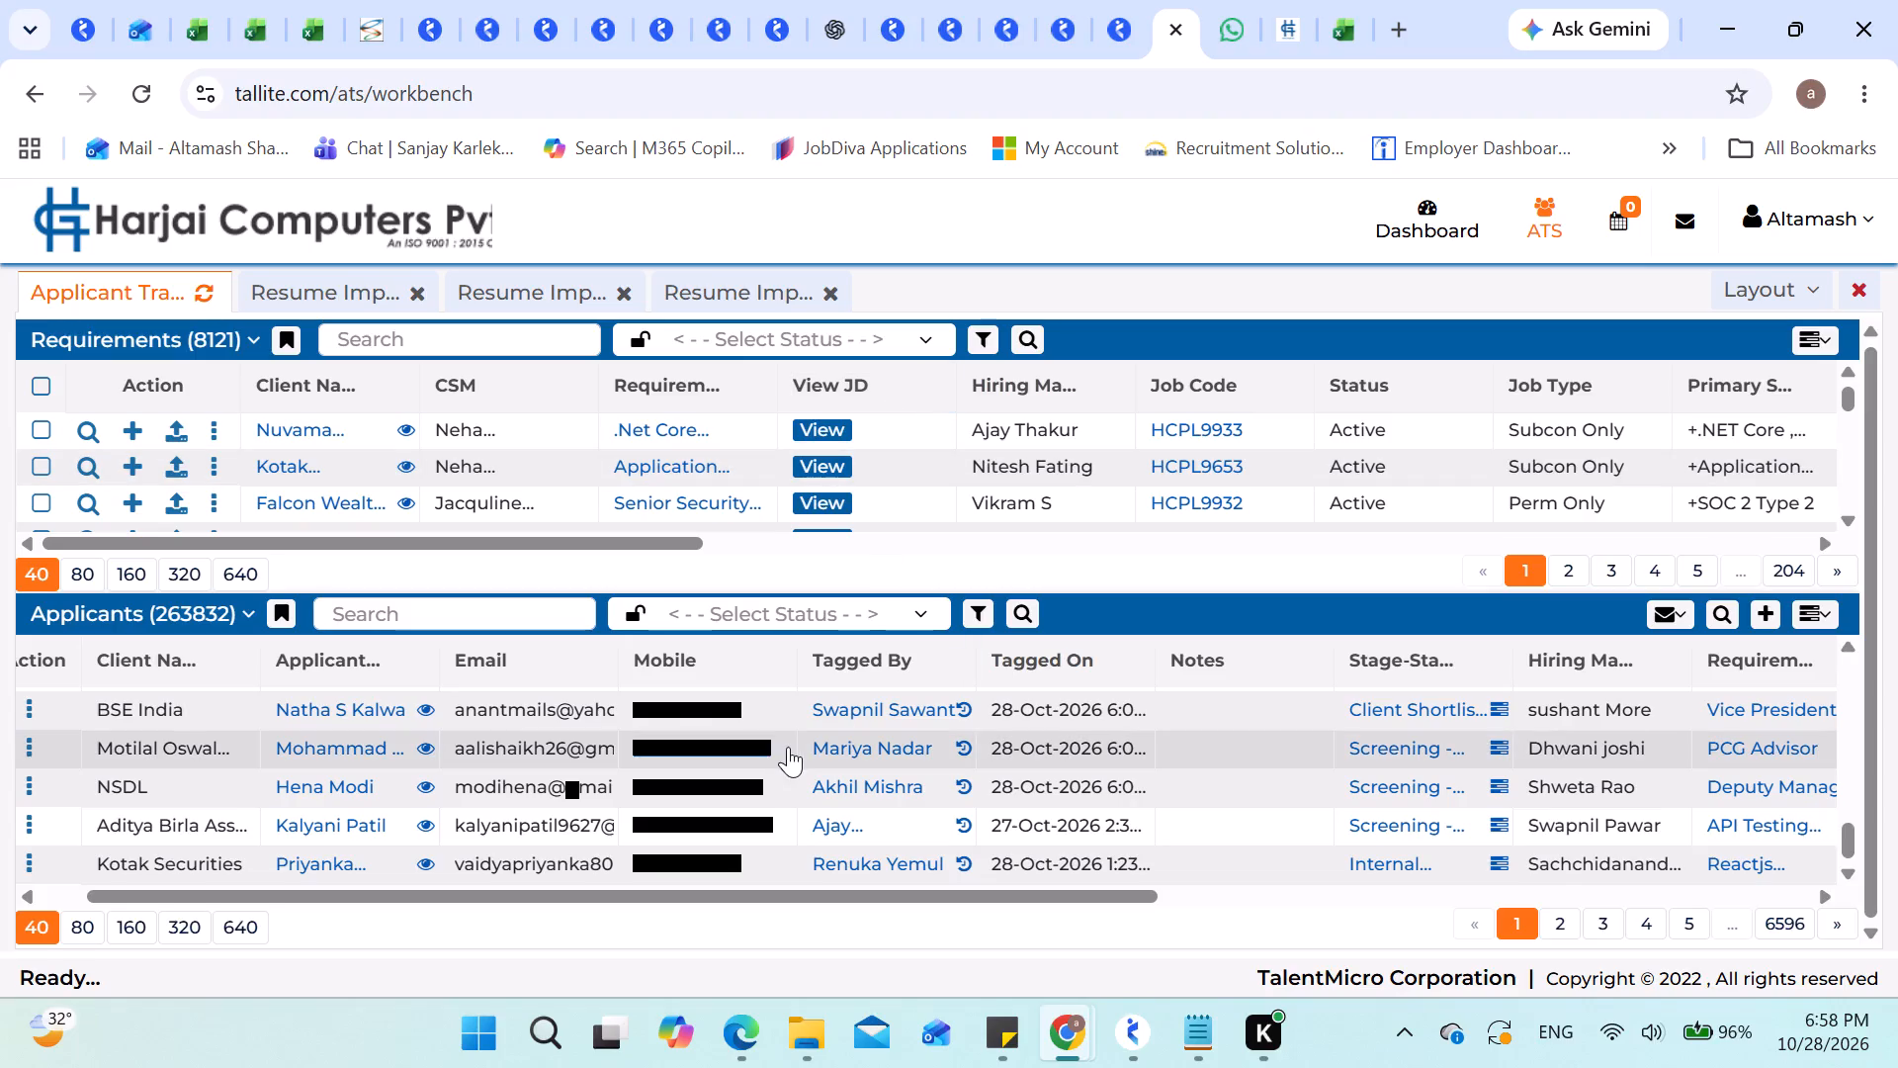
scroll(789, 732, "down", 1)
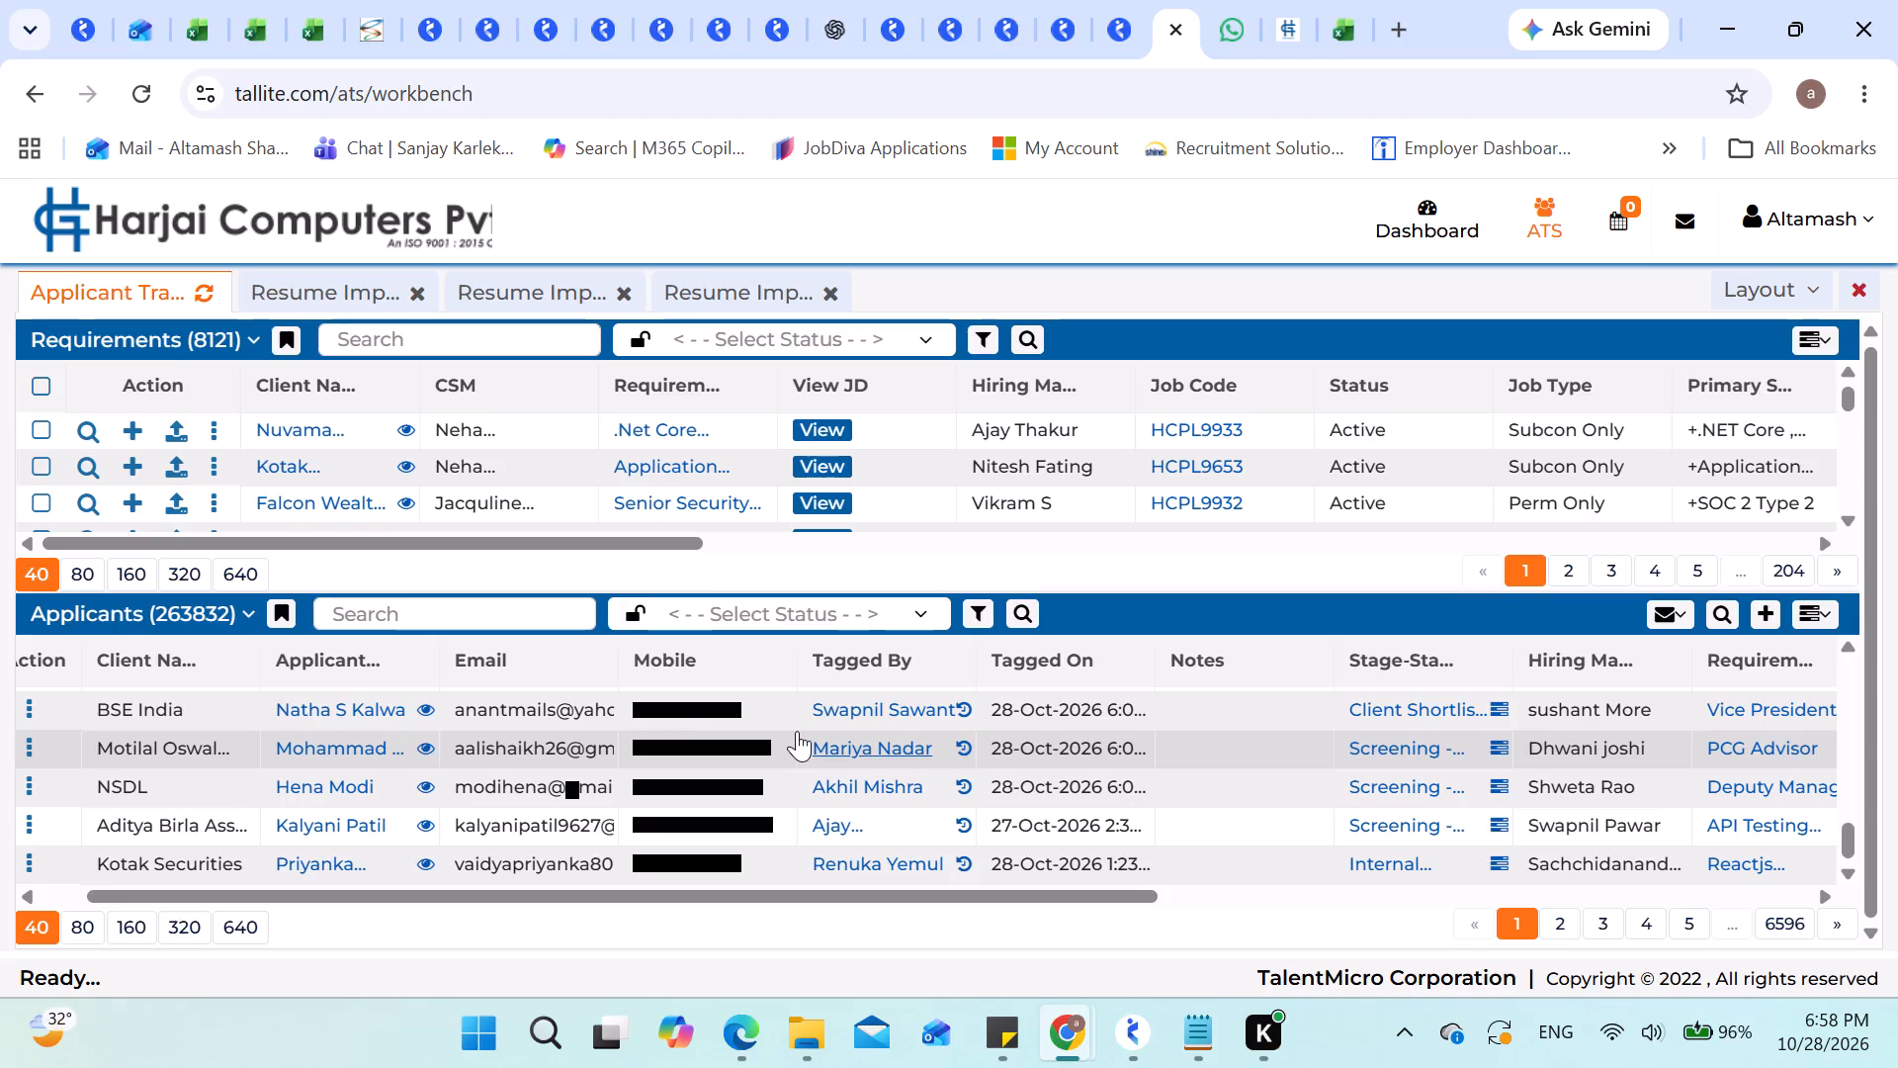
scroll(799, 732, "down", 2)
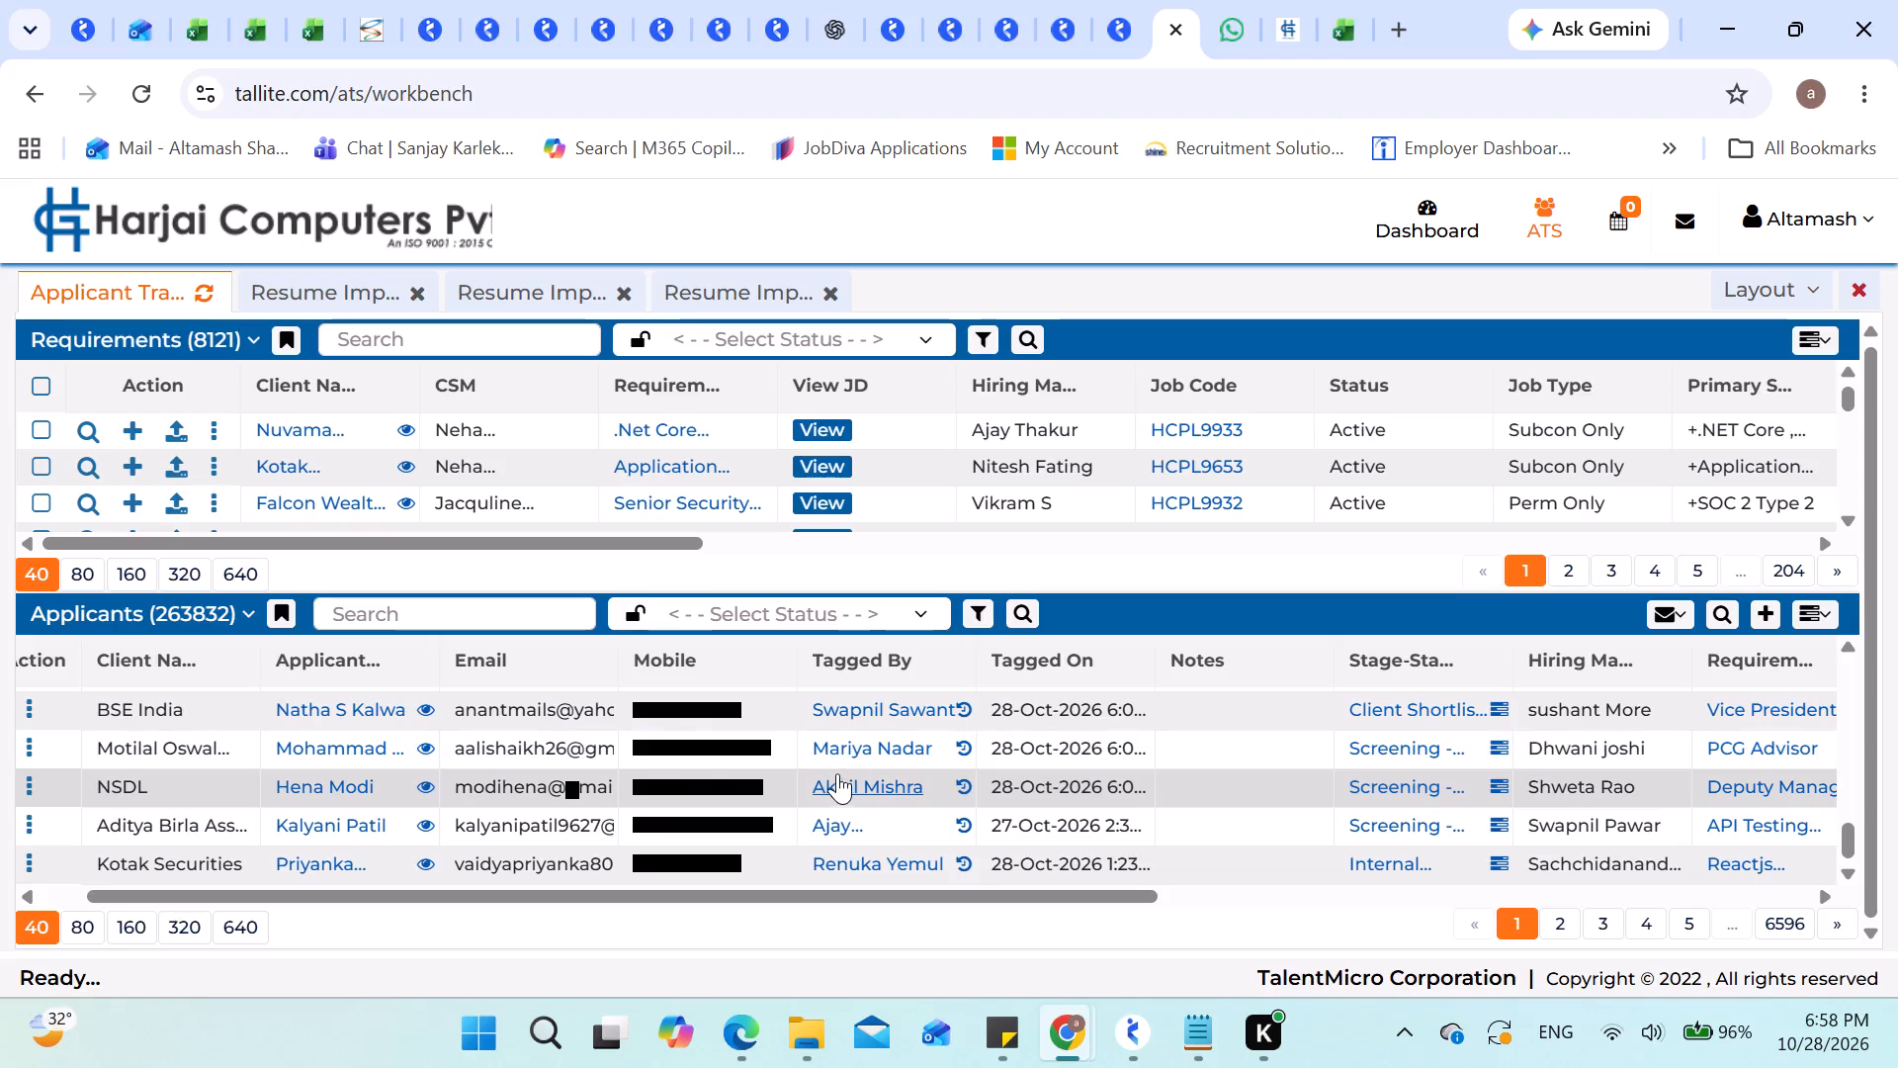
scroll(789, 716, "up", 2)
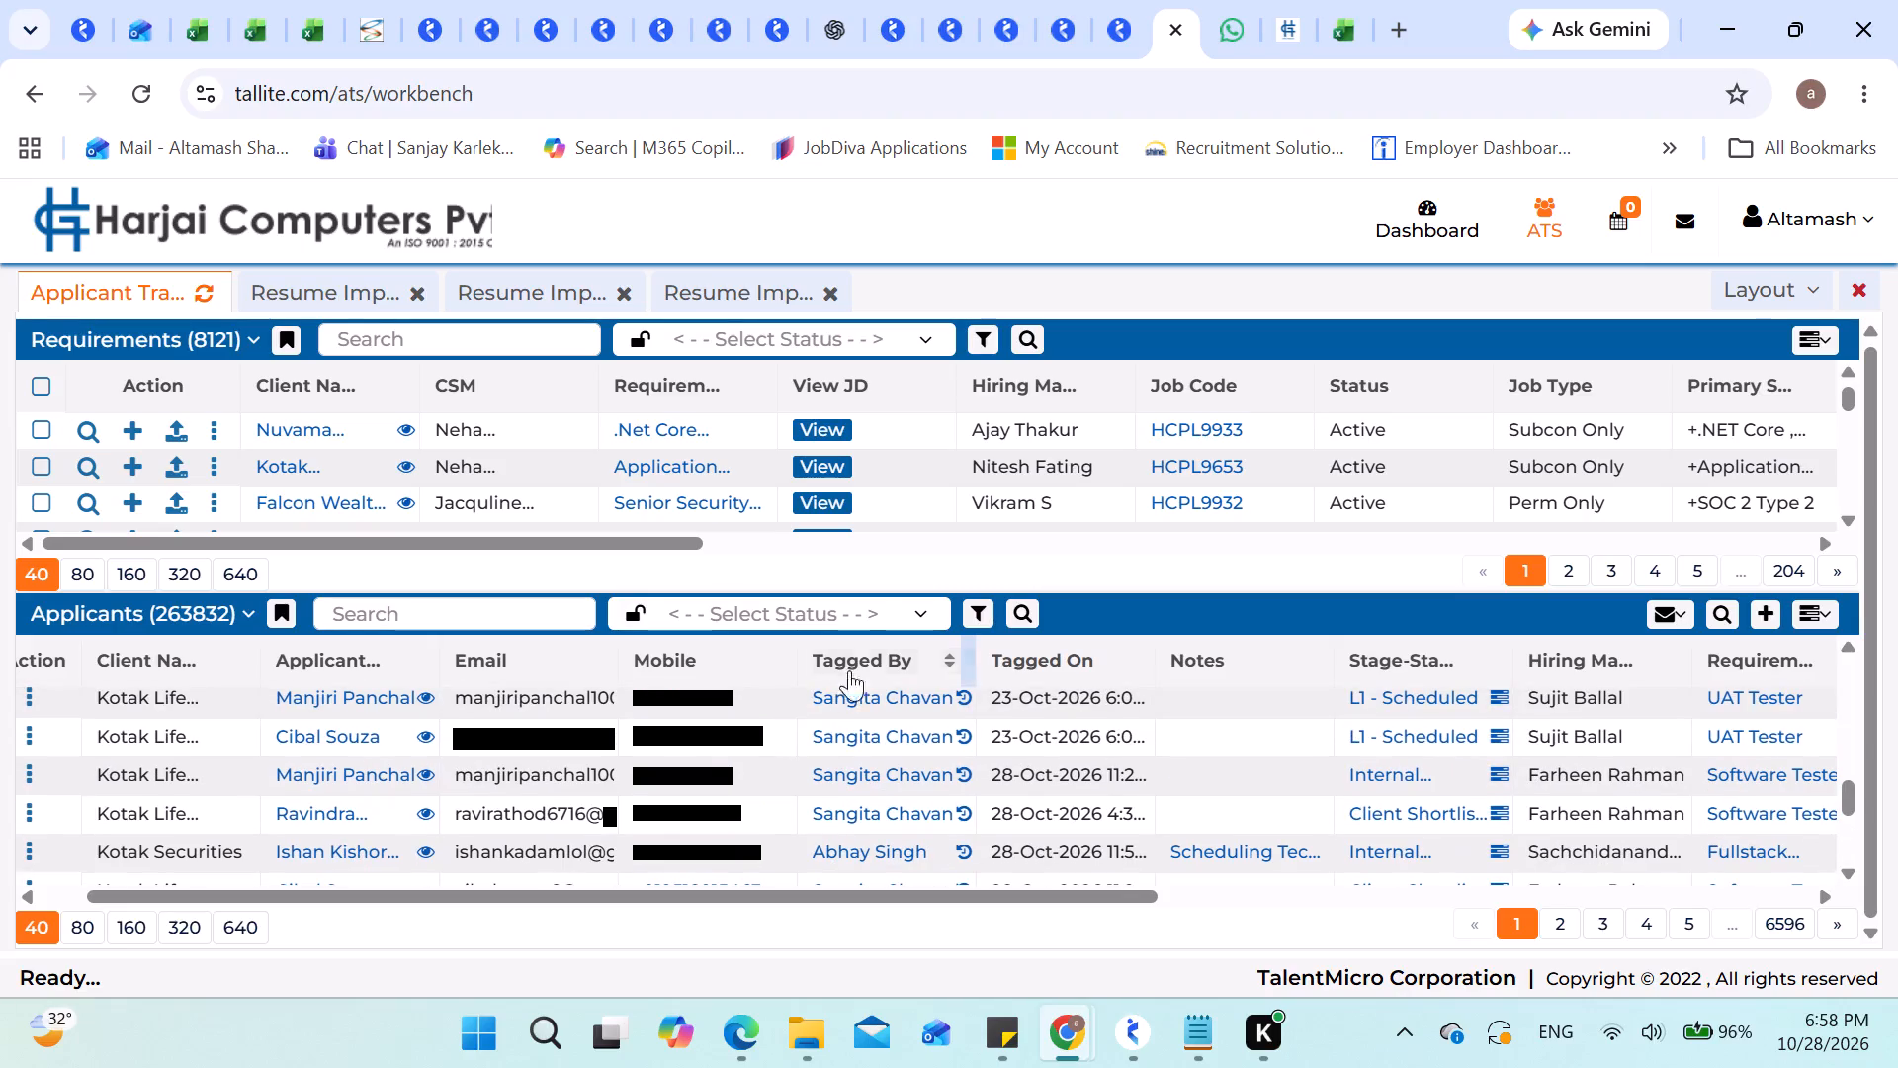
left_click(857, 658)
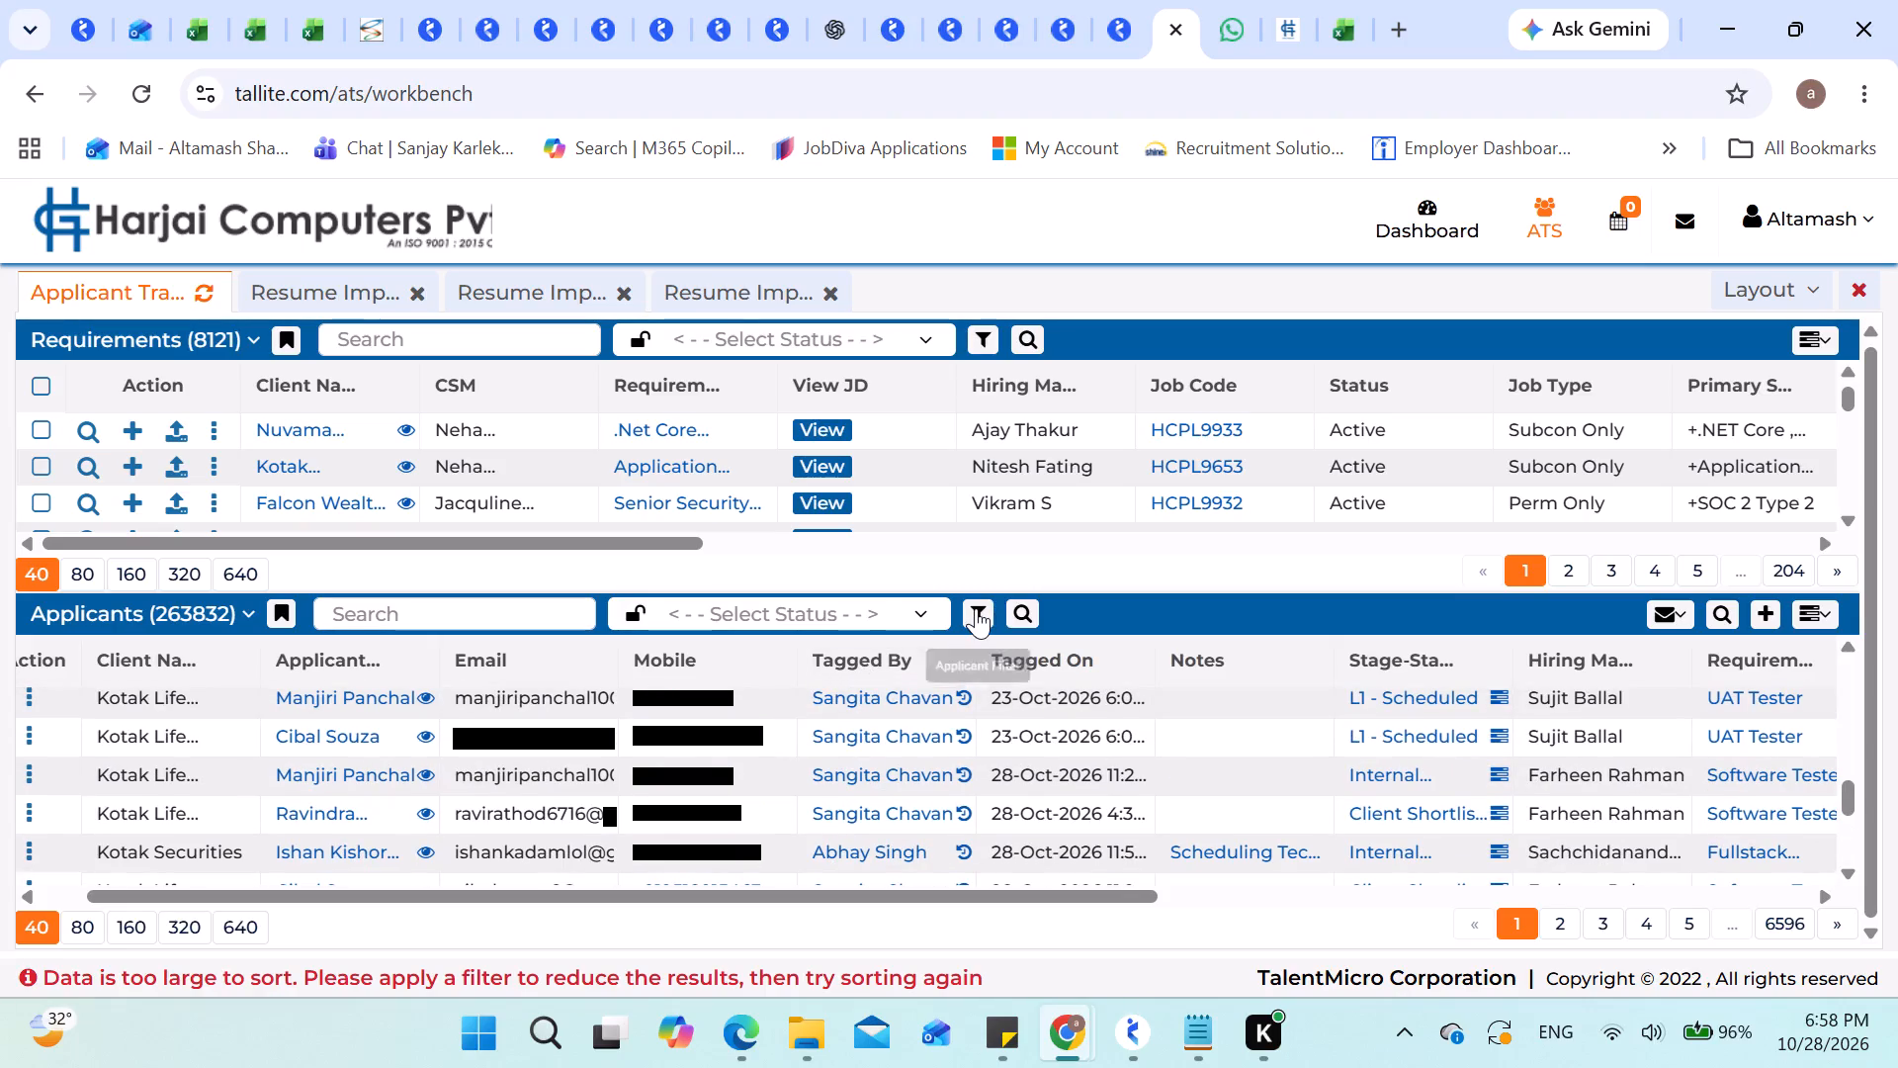
Filter the Applicants list to the access type Myself.
left_click(976, 608)
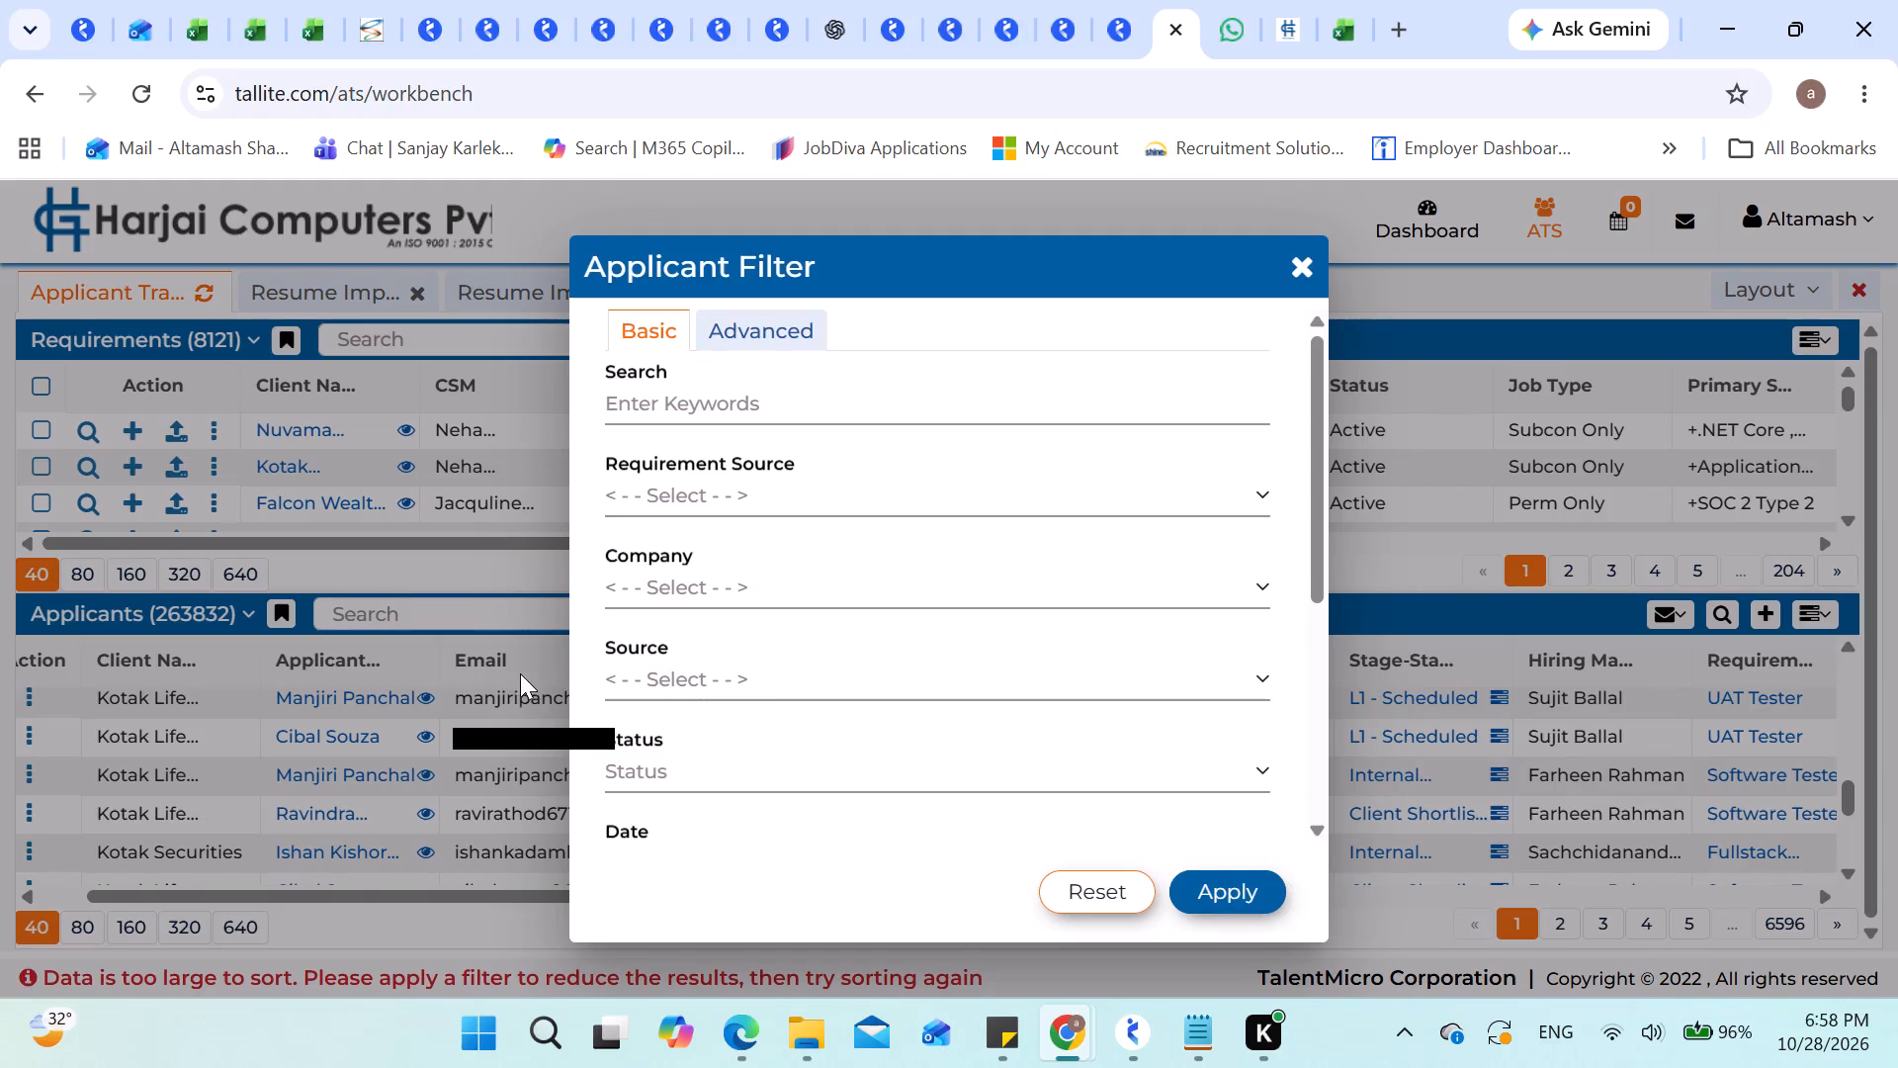
scroll(578, 670, "down", 2)
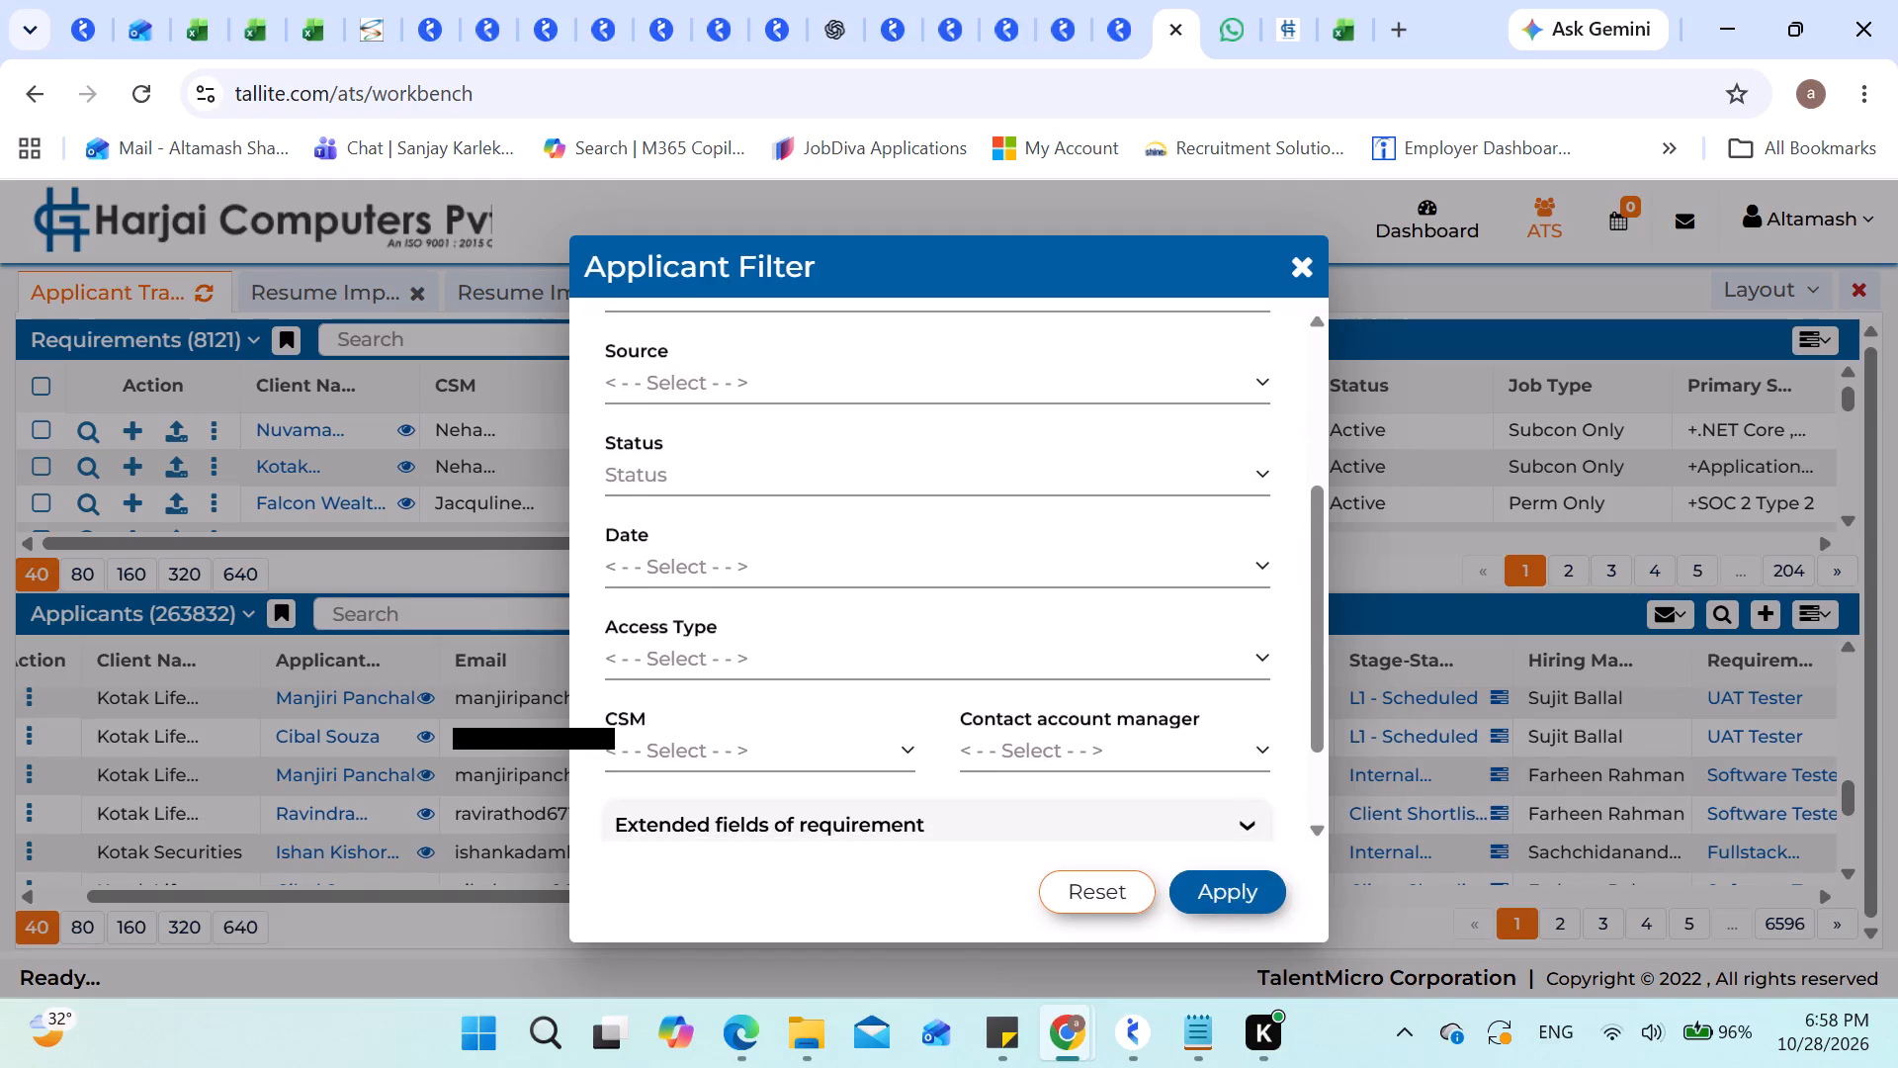
left_click(669, 667)
left_click(691, 368)
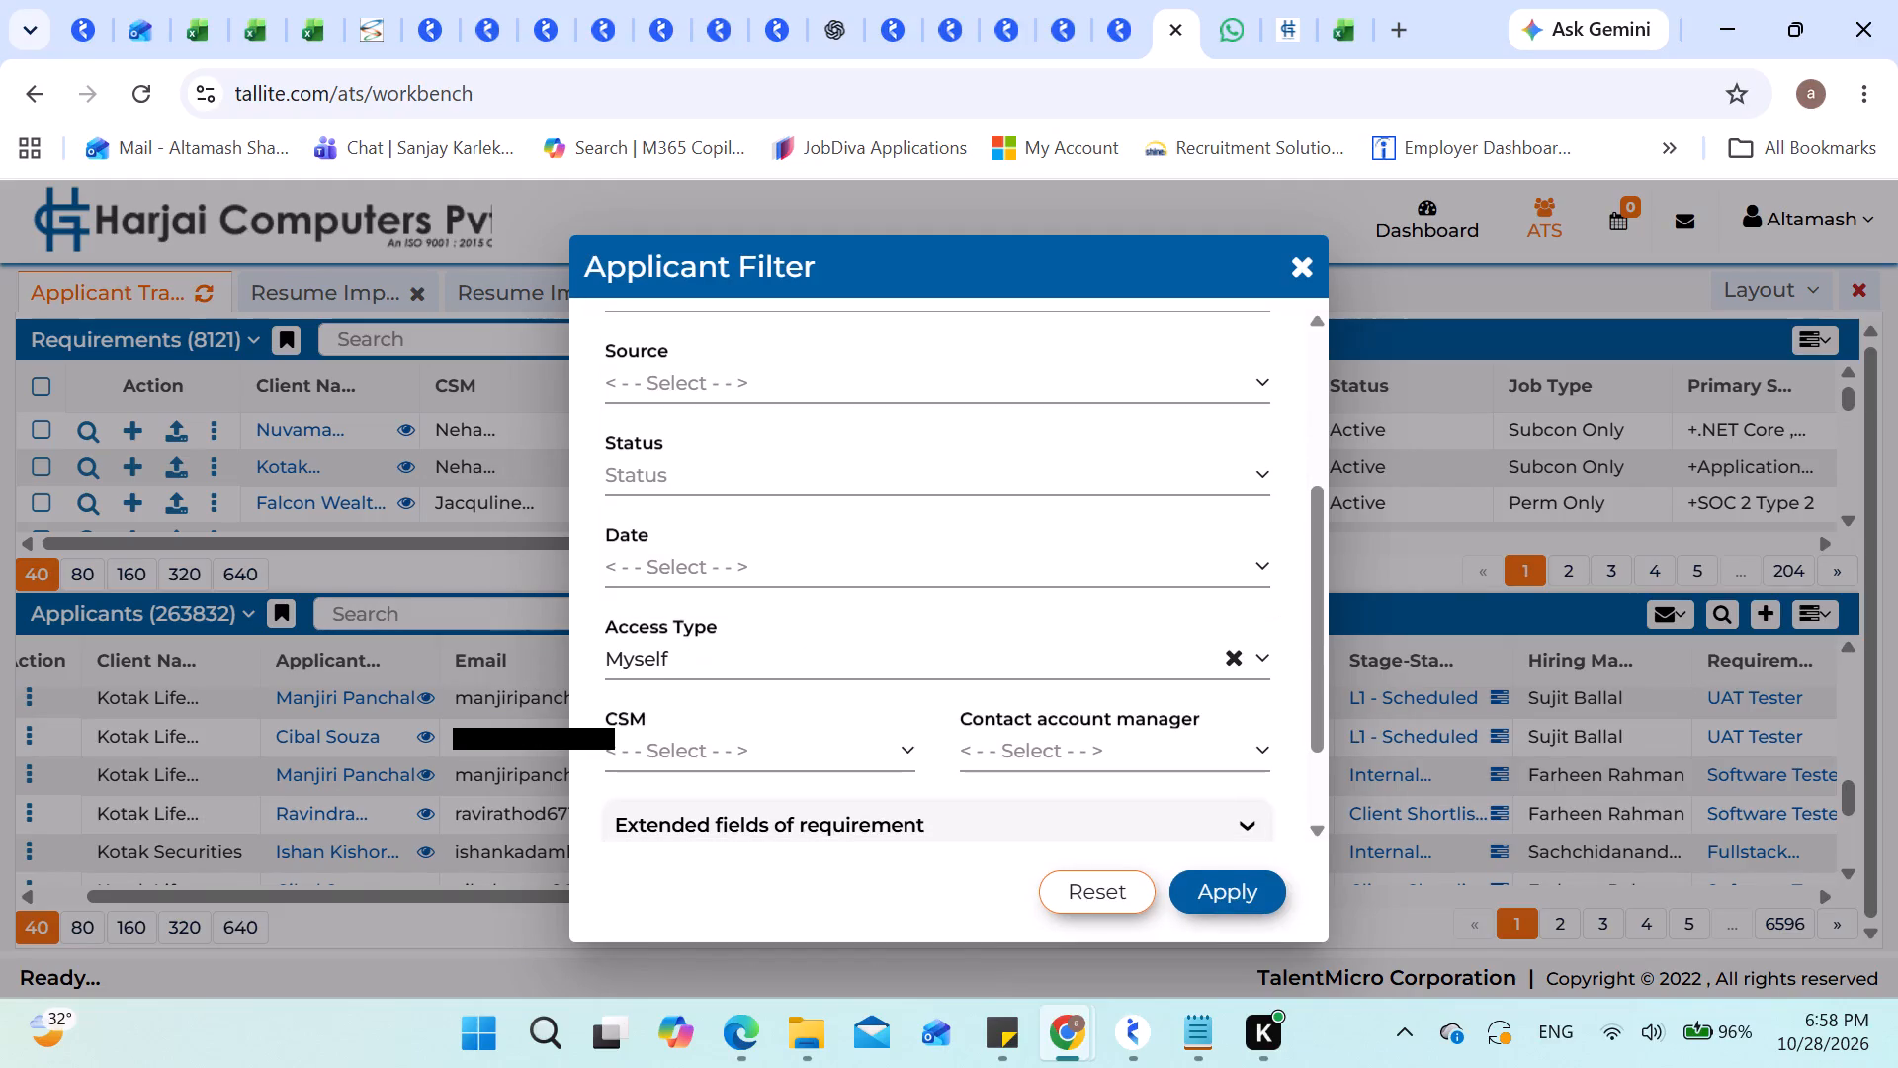
left_click(1220, 874)
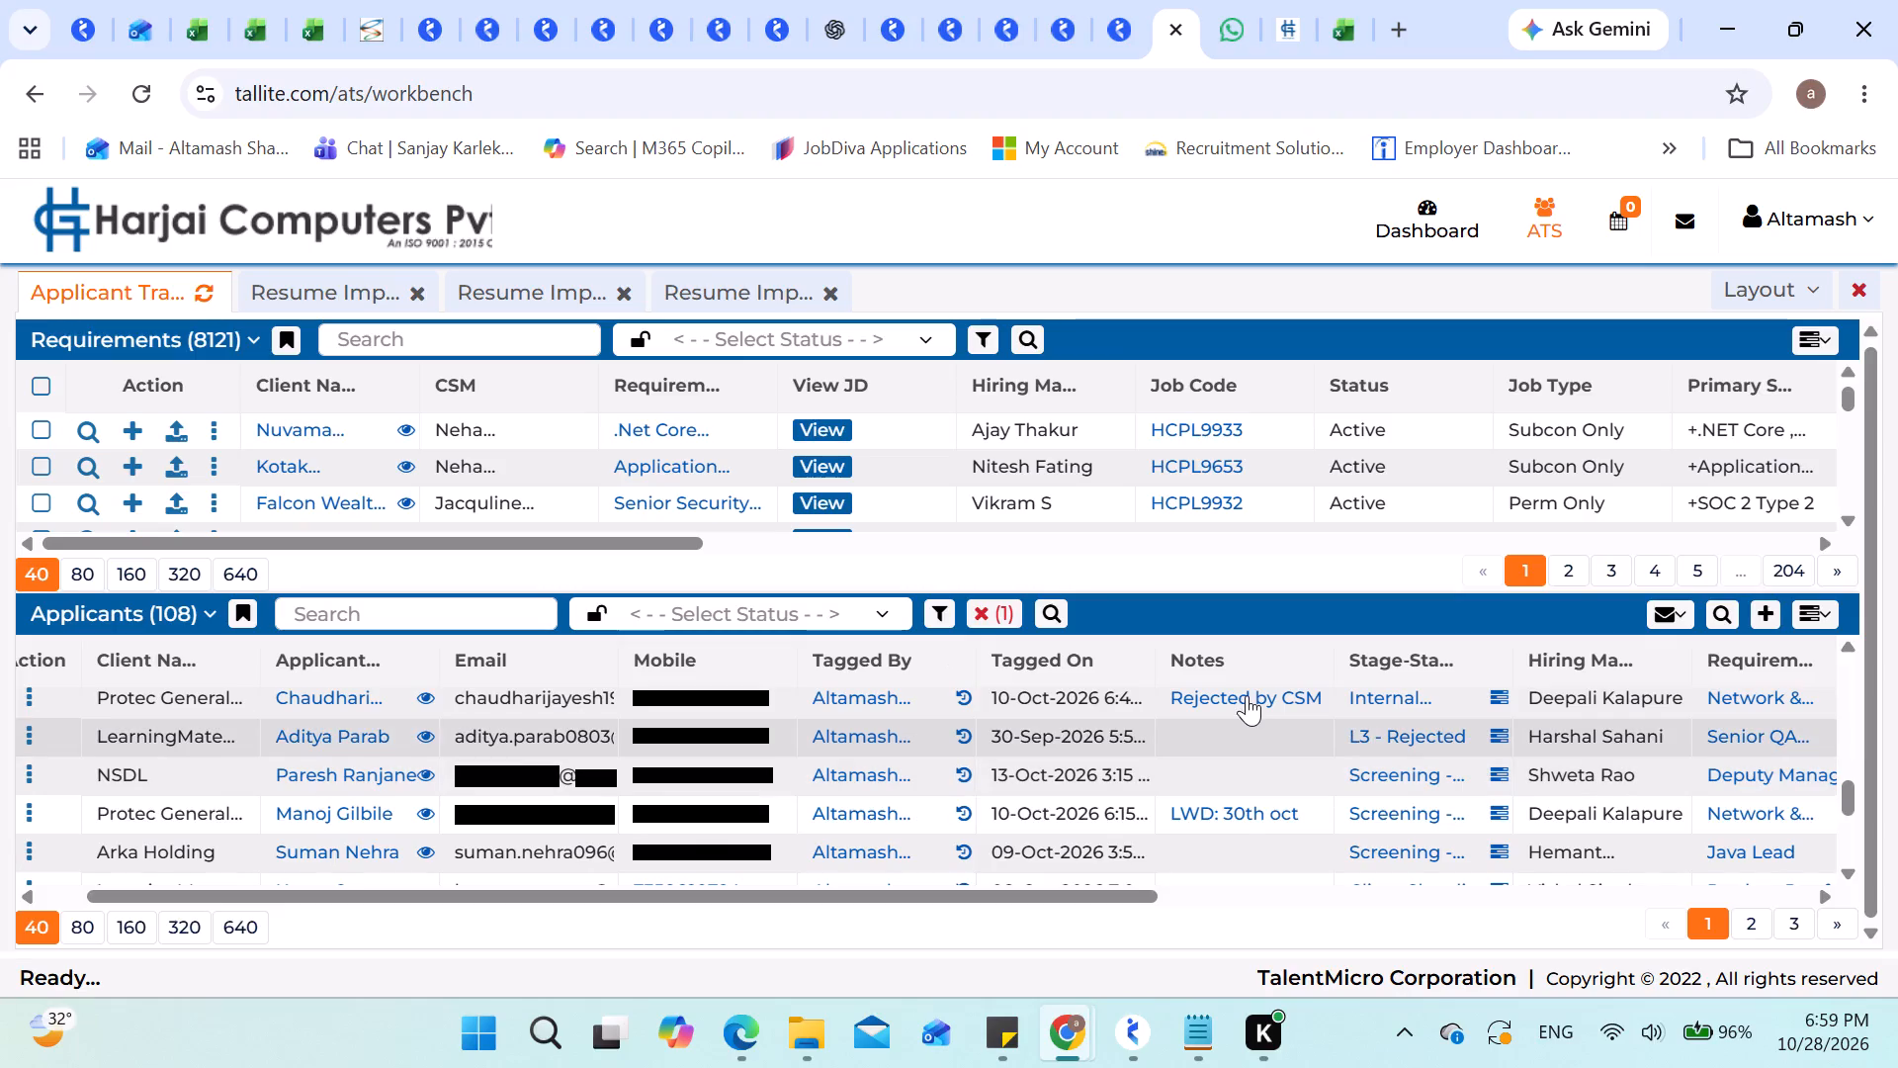
Submit the Client Shortlist stage as CV Sent for the Kotak Securities applicant Sahil, and close the applicant's stage details.
scroll(1240, 723, "up", 1)
scroll(1240, 723, "down", 1)
scroll(1240, 723, "up", 9)
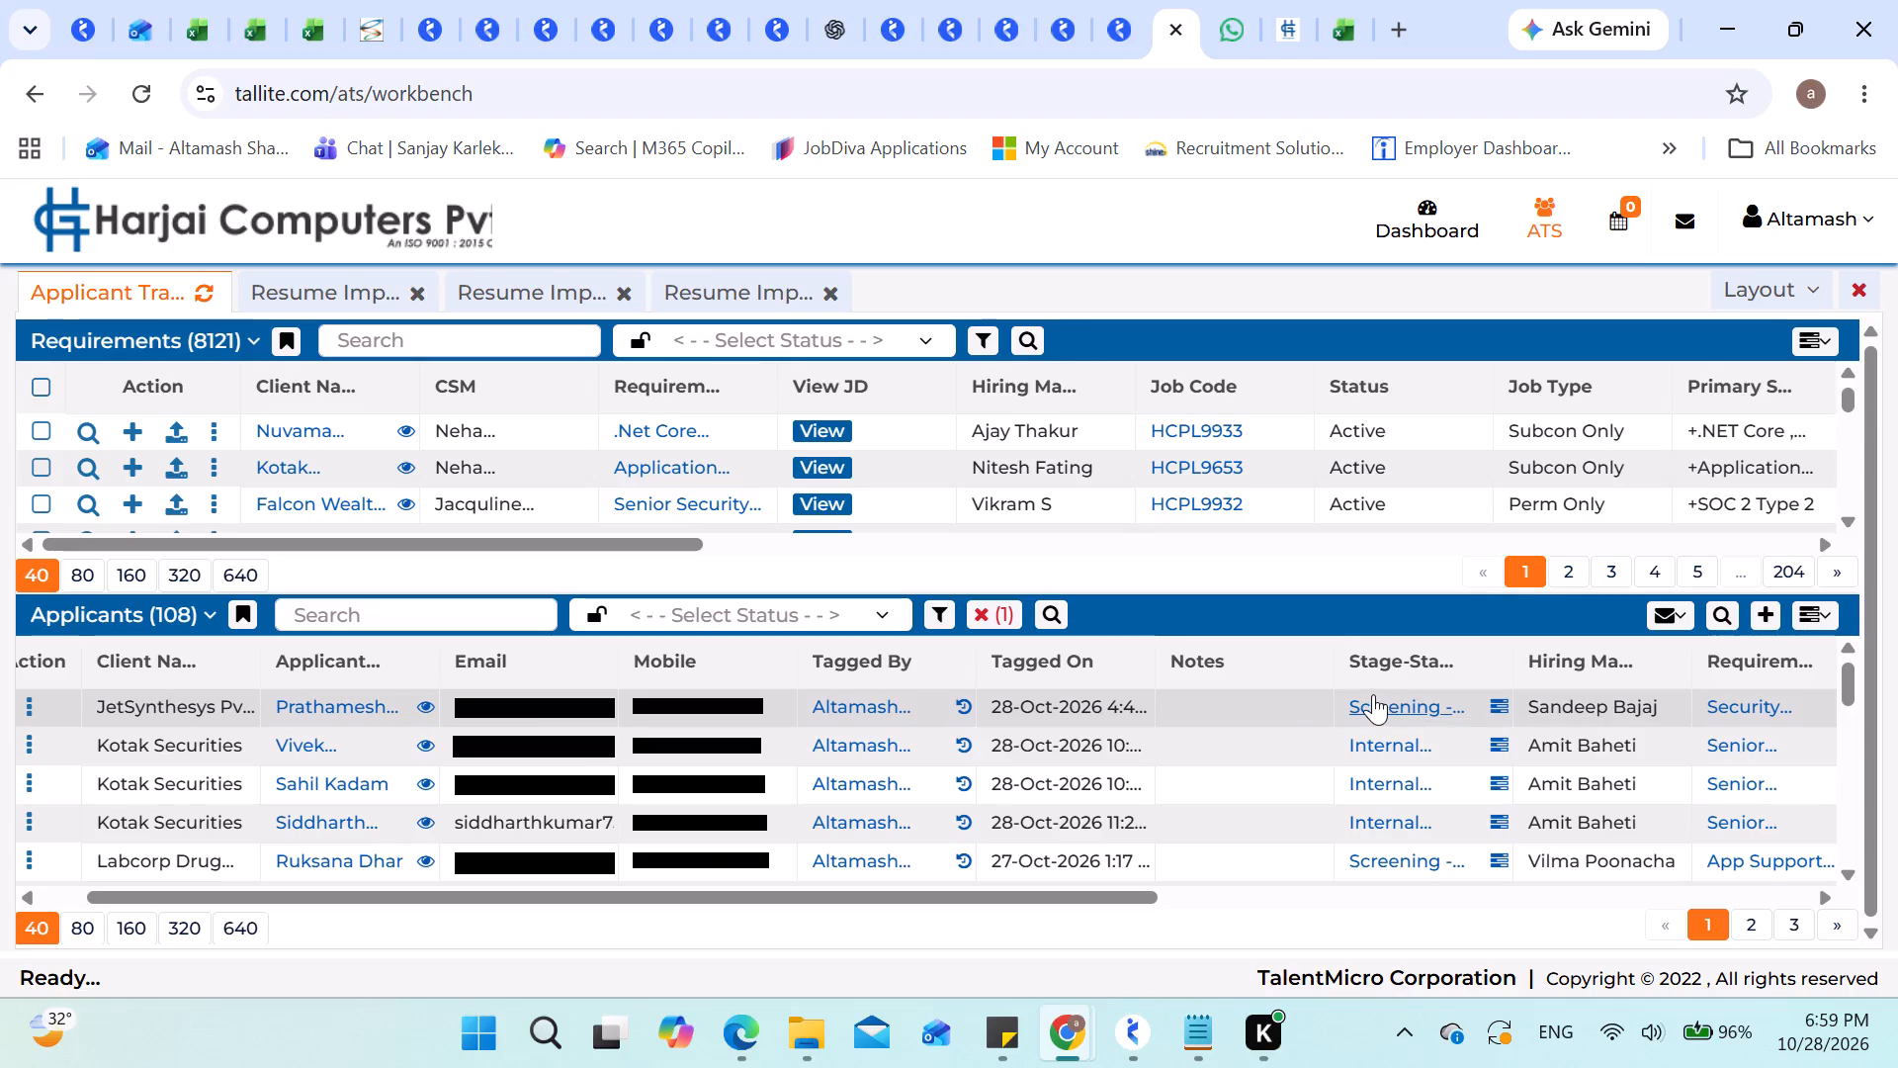
left_click(1362, 783)
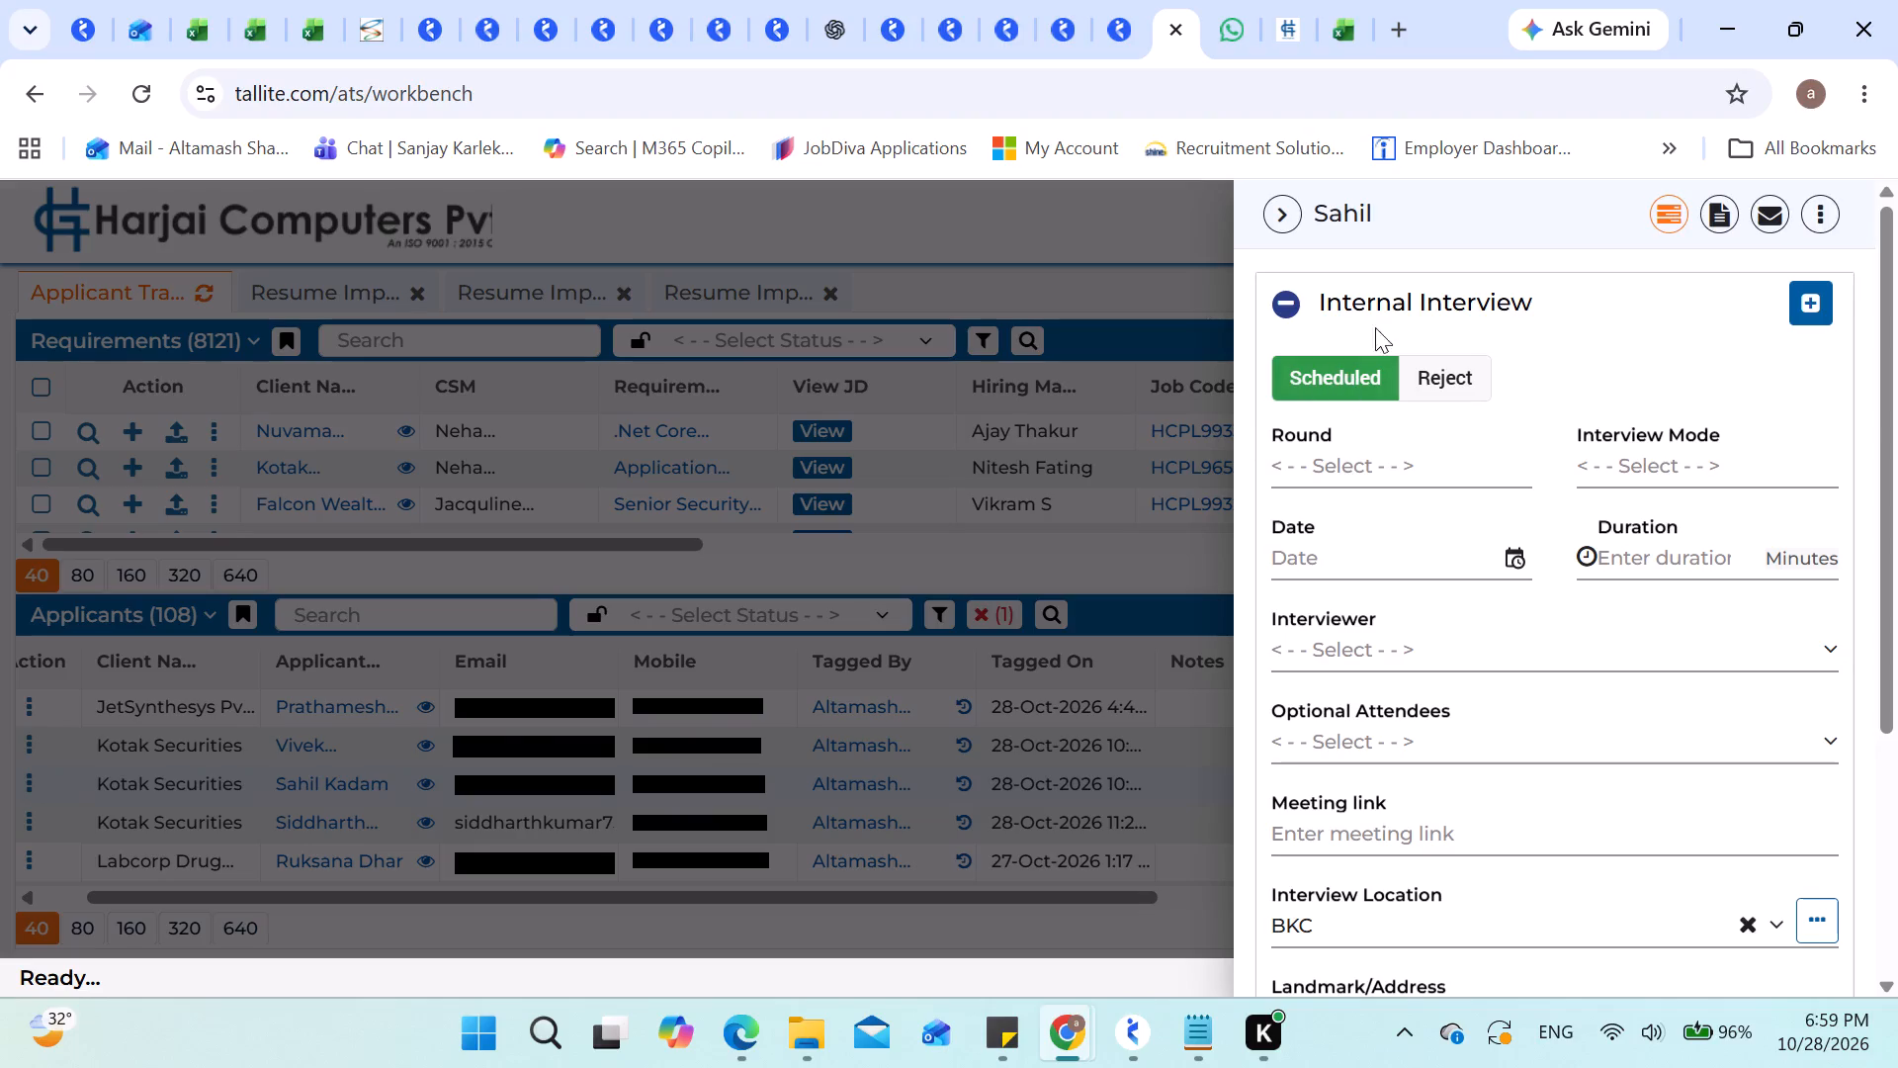
left_click(1279, 295)
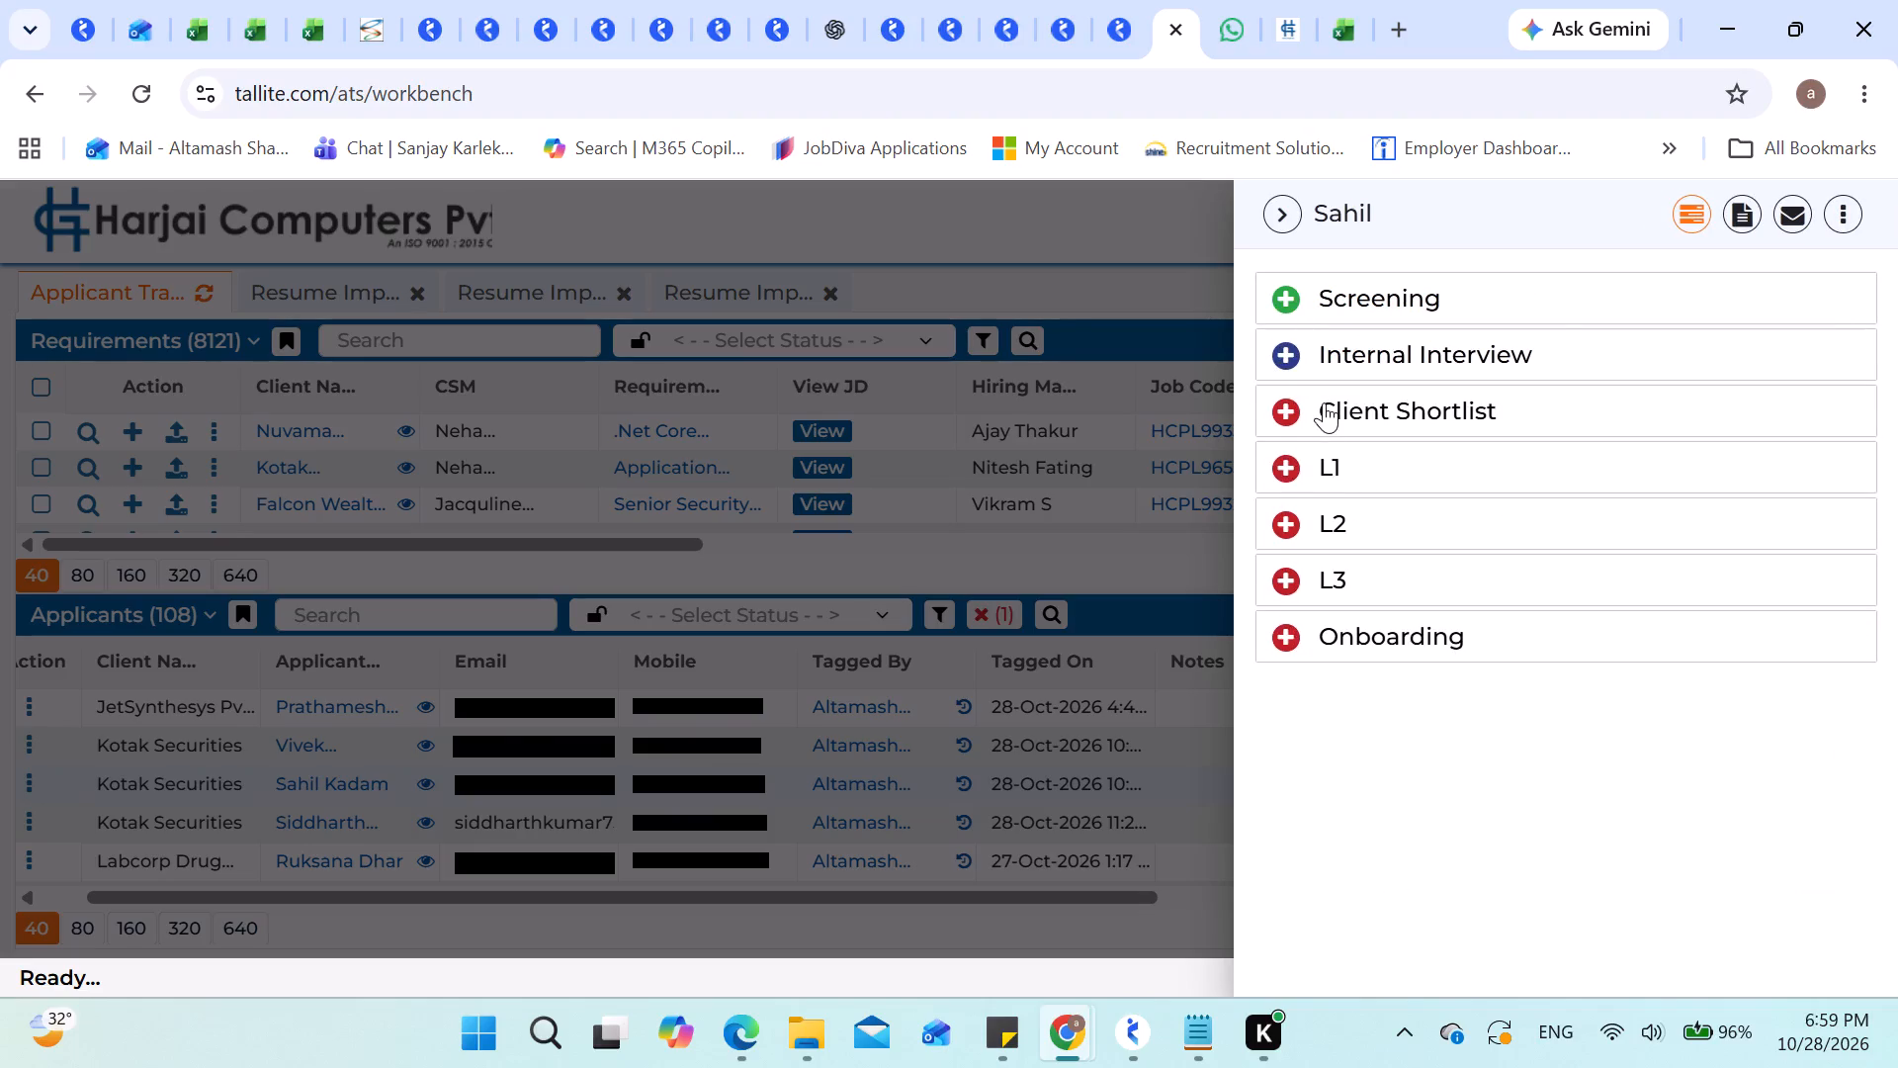
left_click(1310, 416)
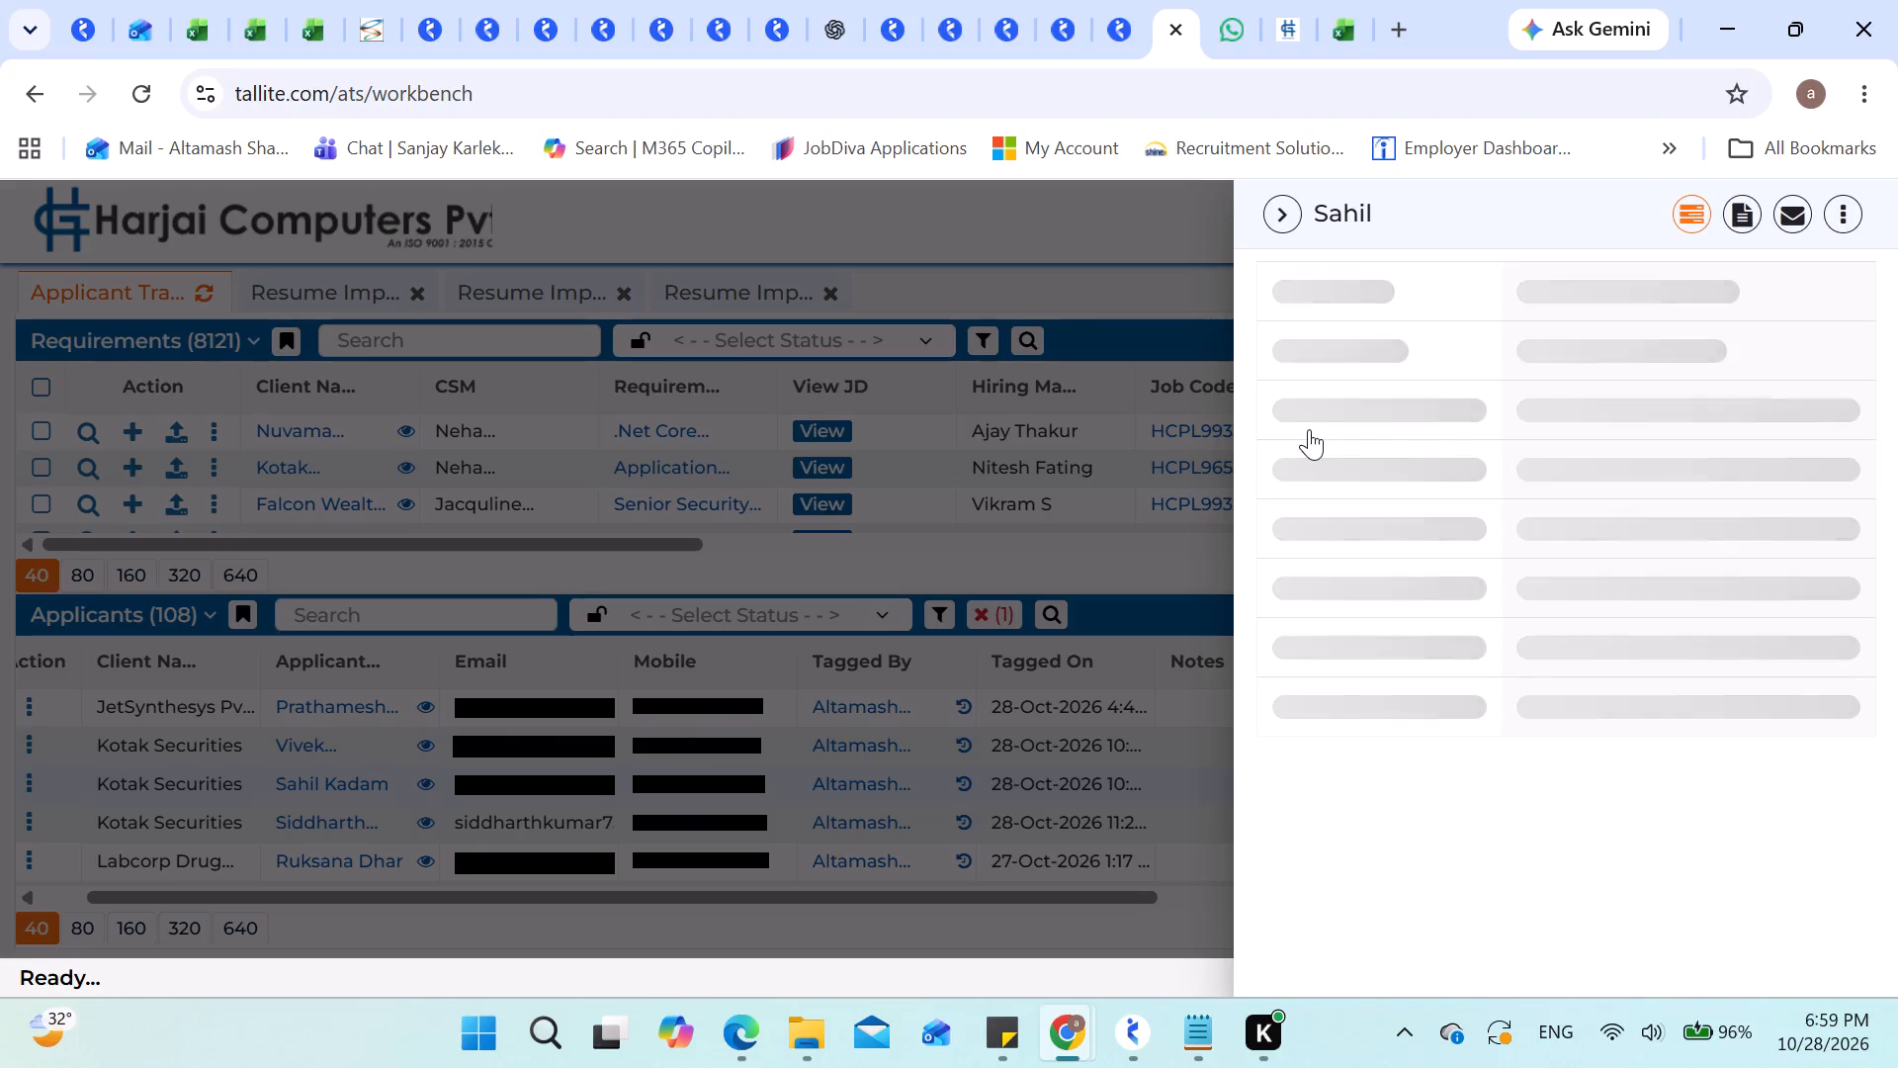
left_click(1296, 365)
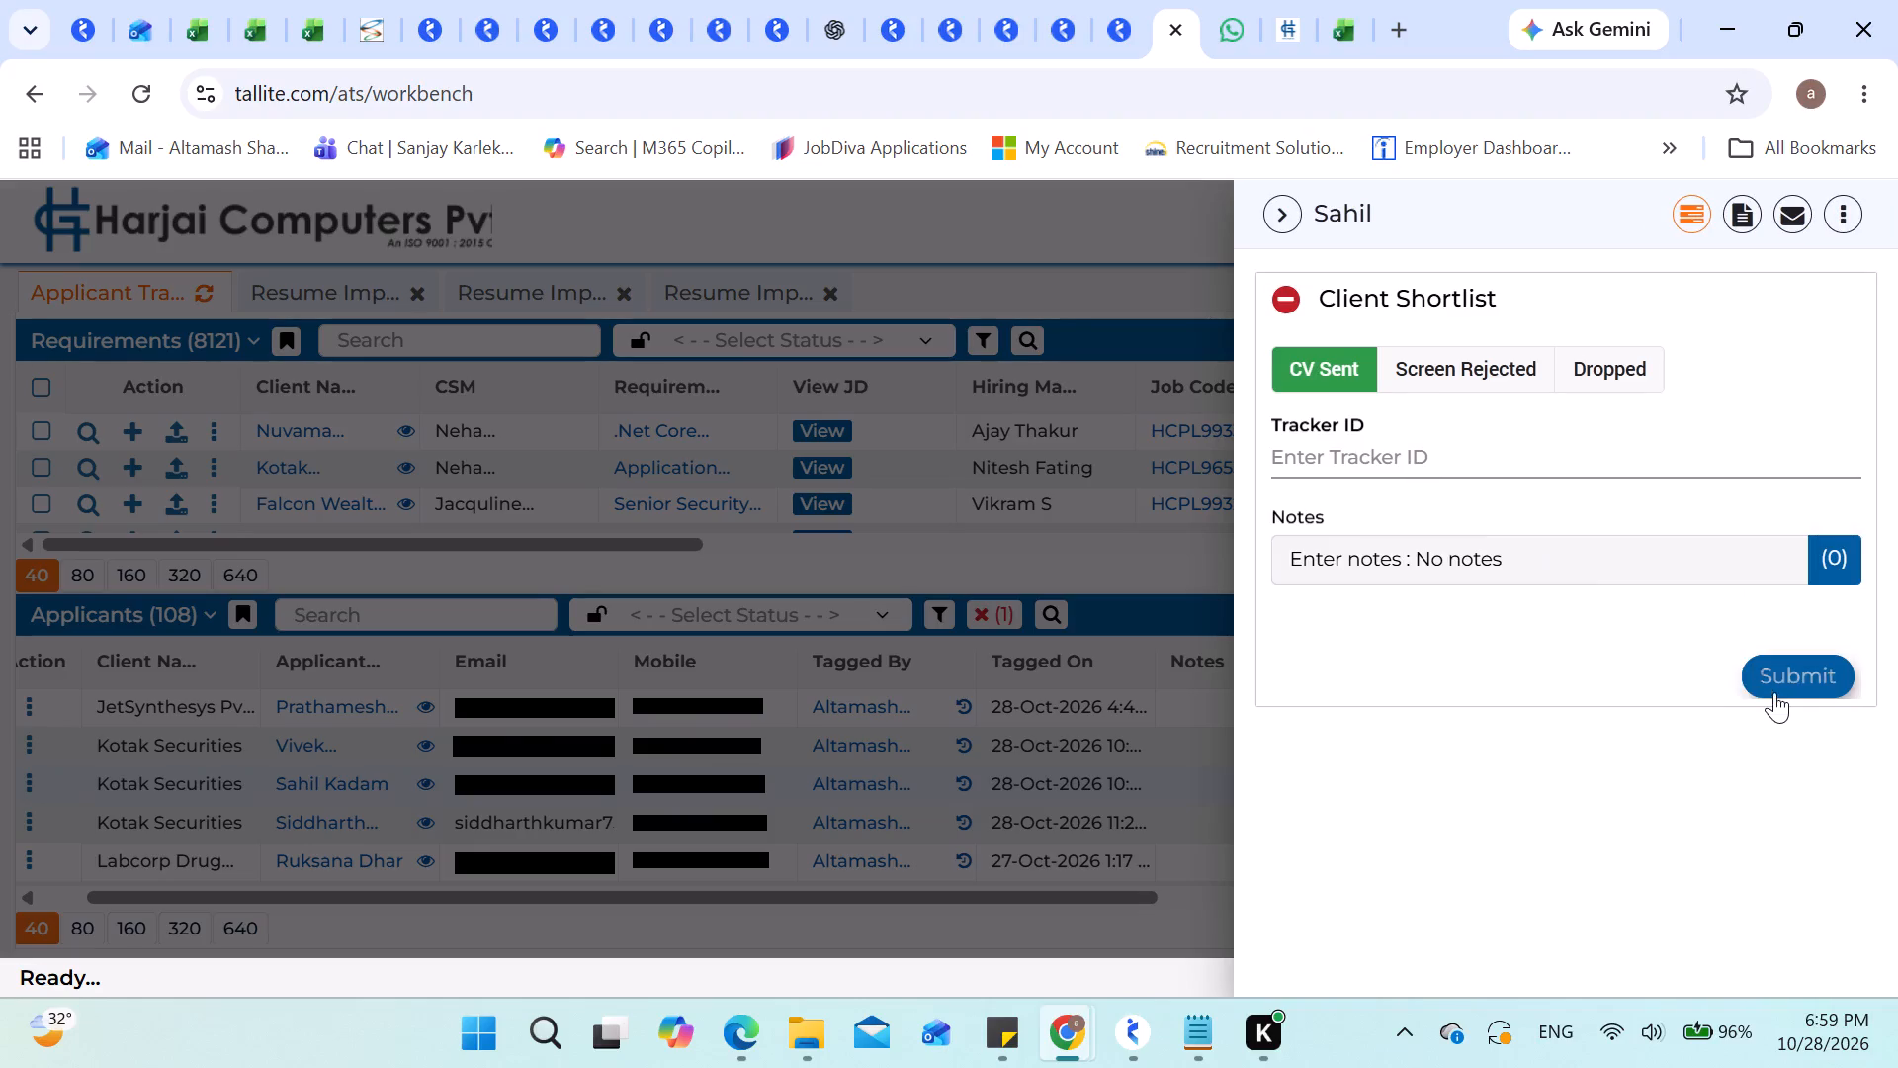
left_click(1774, 692)
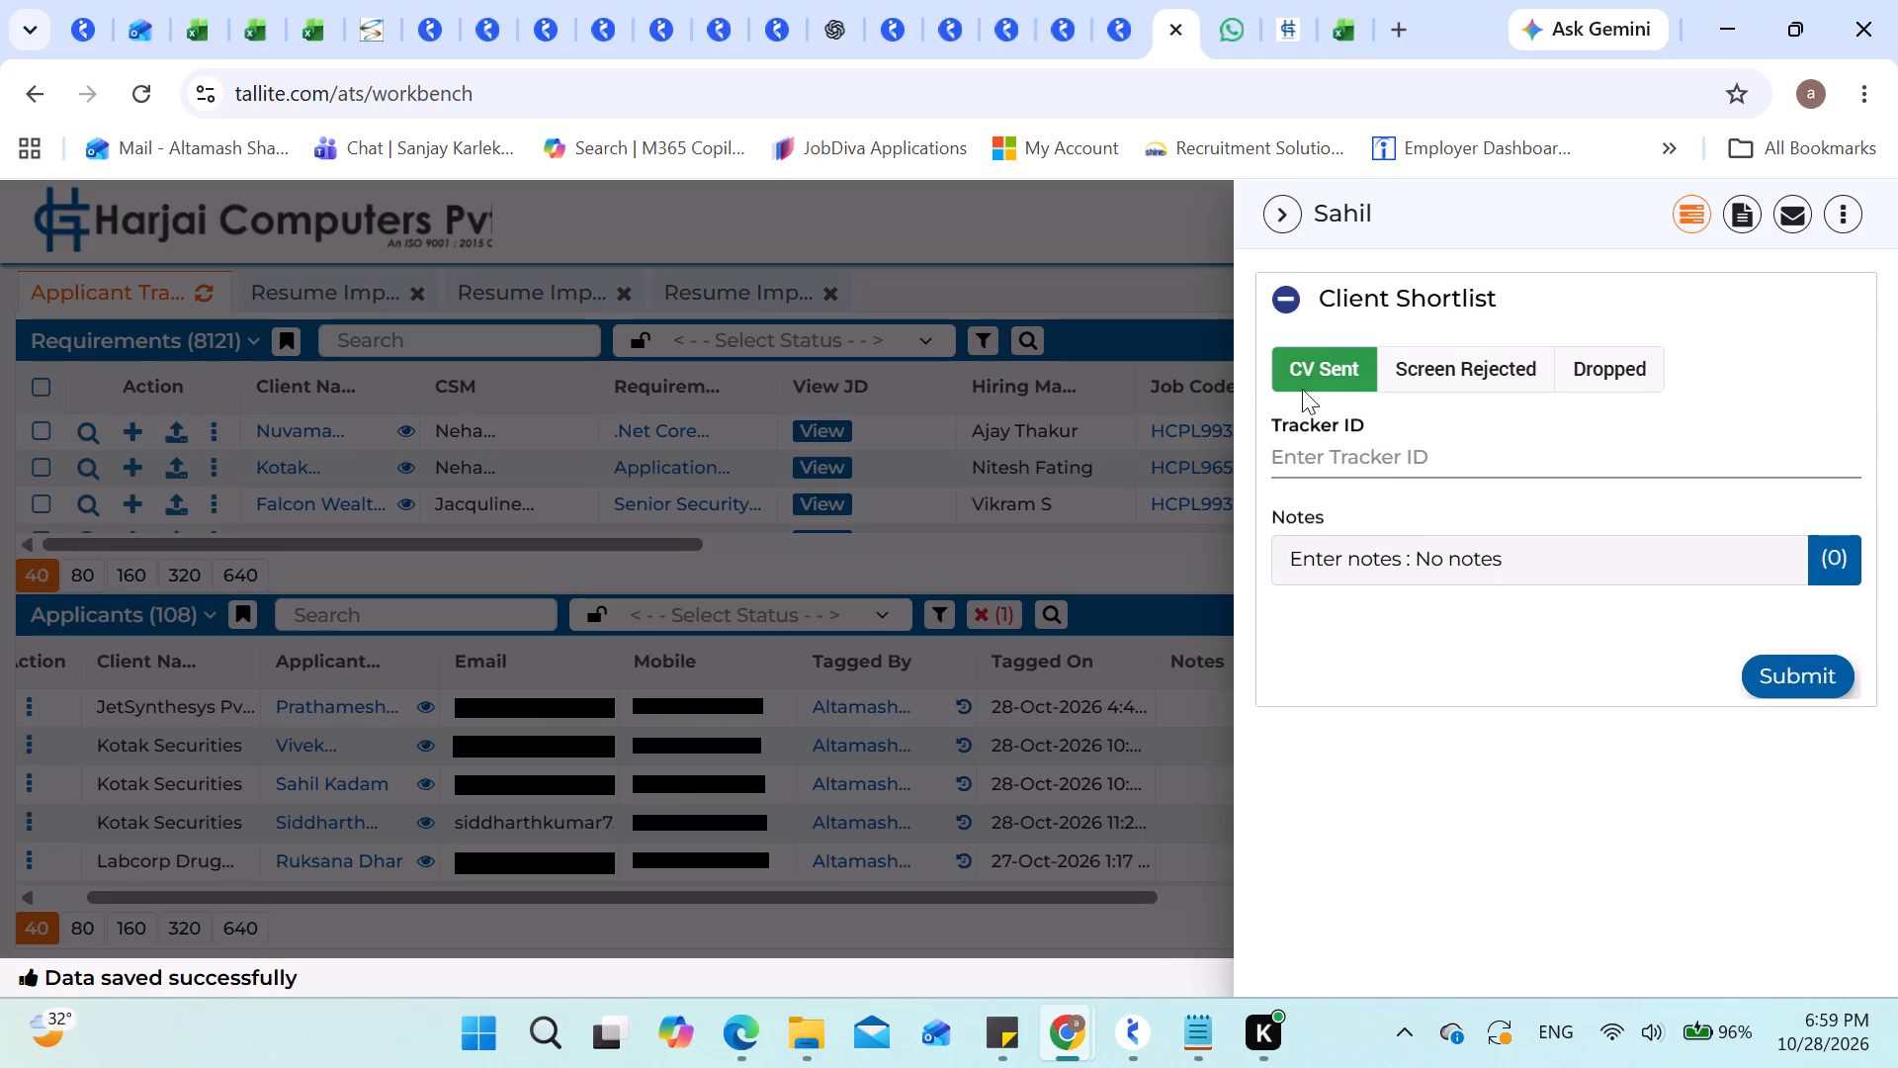
scroll(1562, 649, "down", 2)
scroll(1584, 664, "up", 2)
left_click(1279, 222)
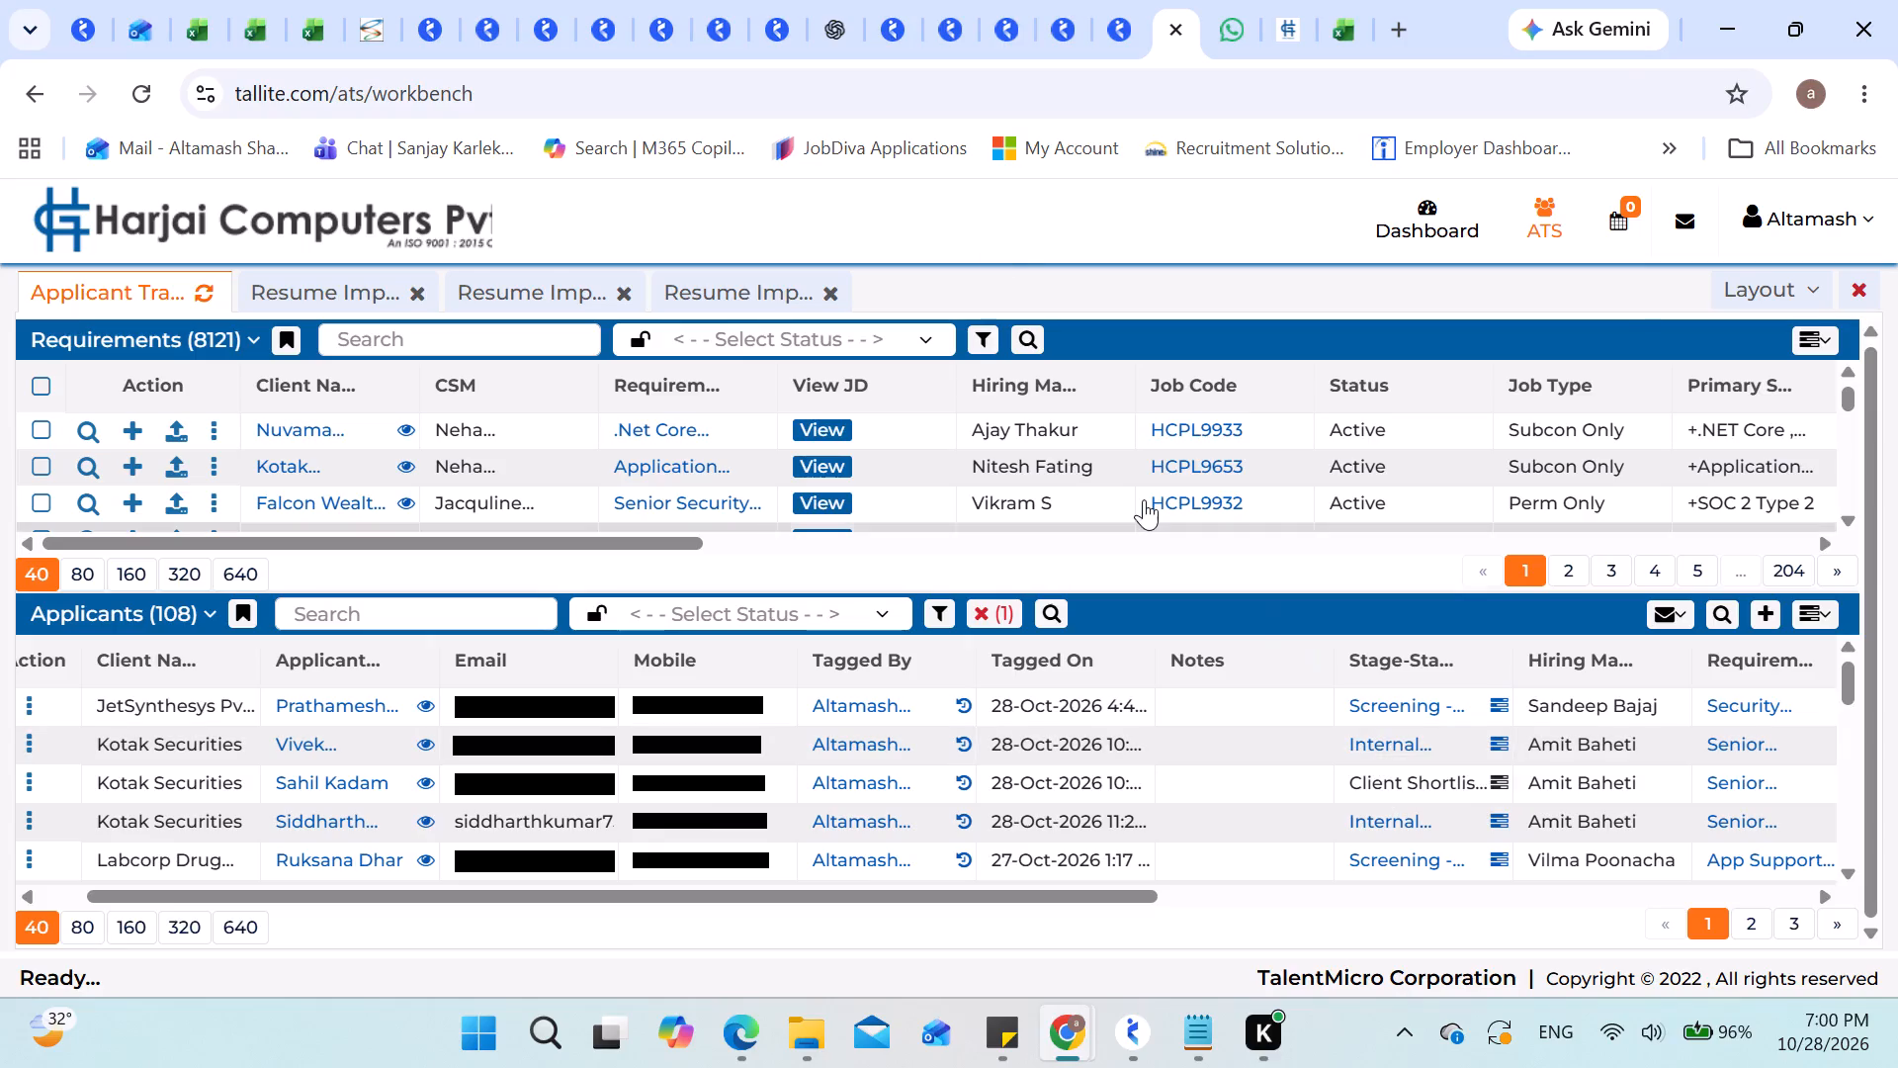
Switch to the Harjai.AI candidates page and review the interview statuses for the Kotak Securities Infrastructure Engineer job.
left_click(1287, 13)
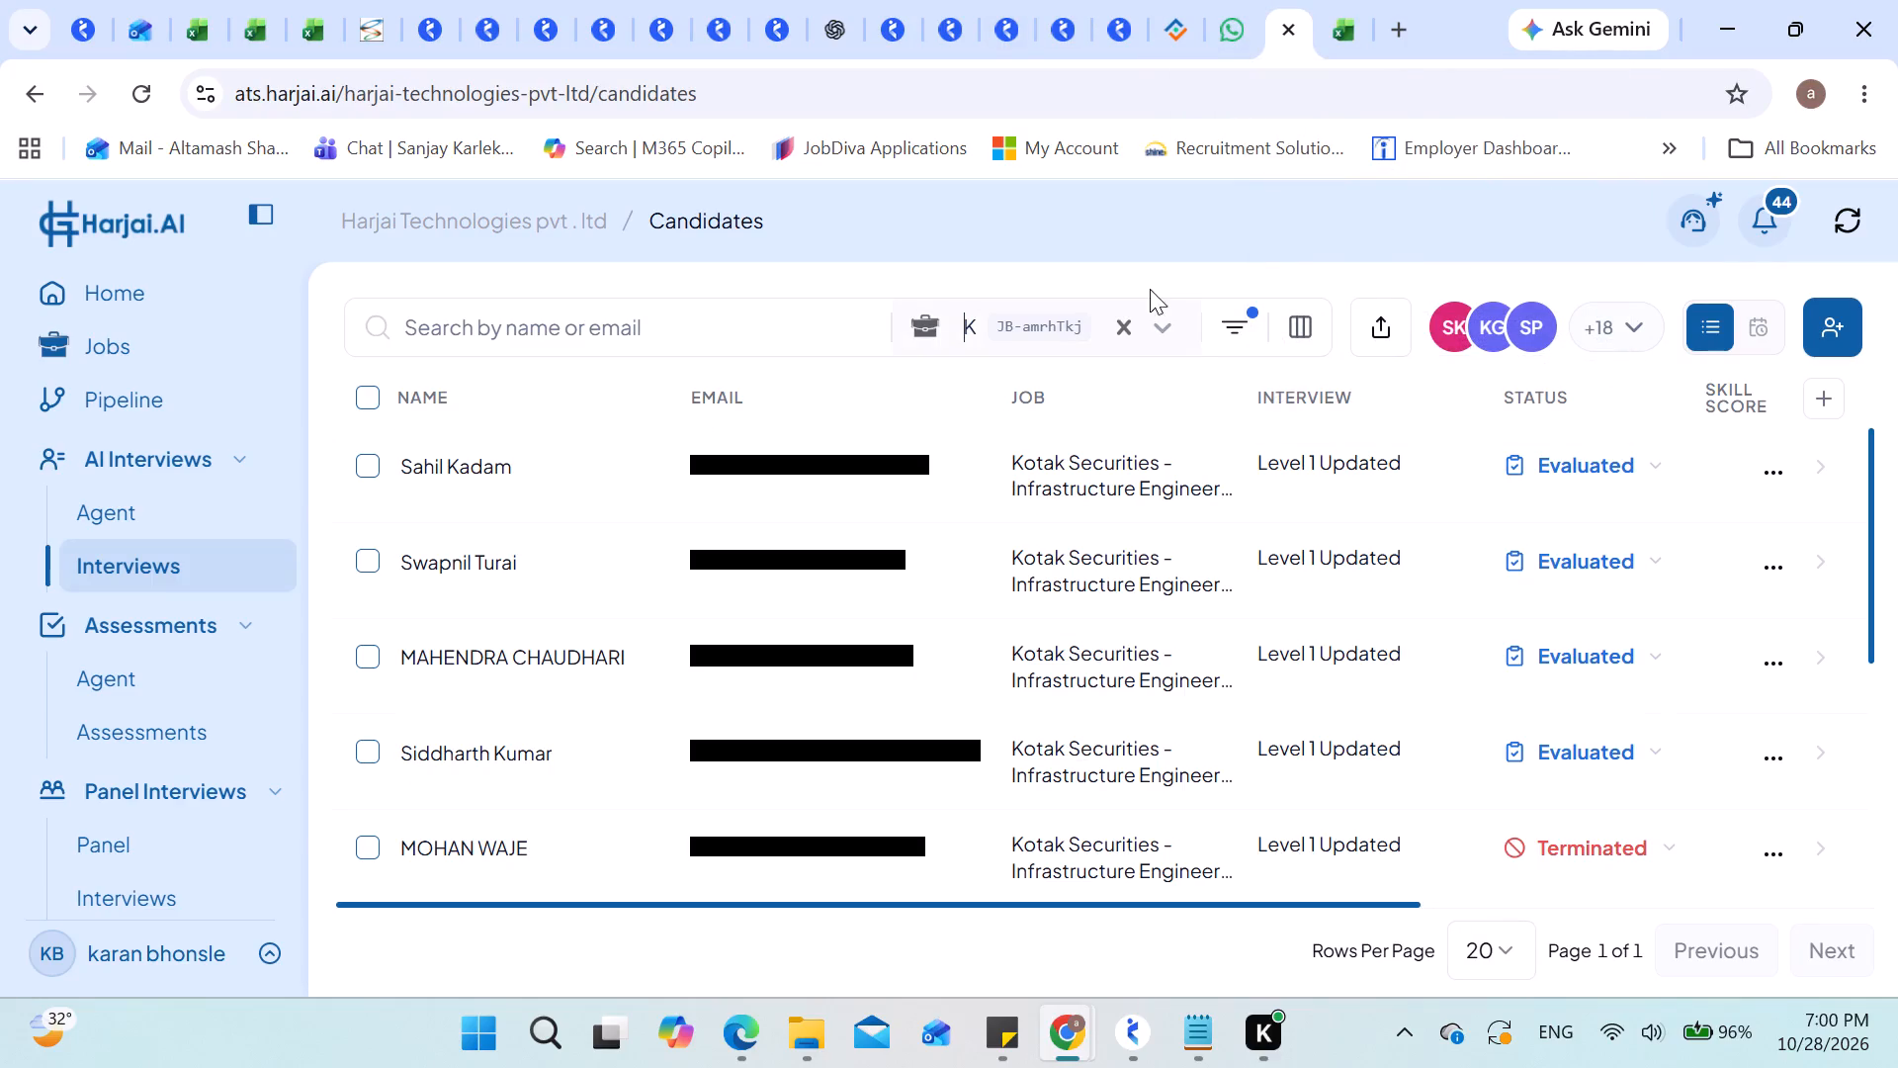
scroll(1060, 577, "down", 1)
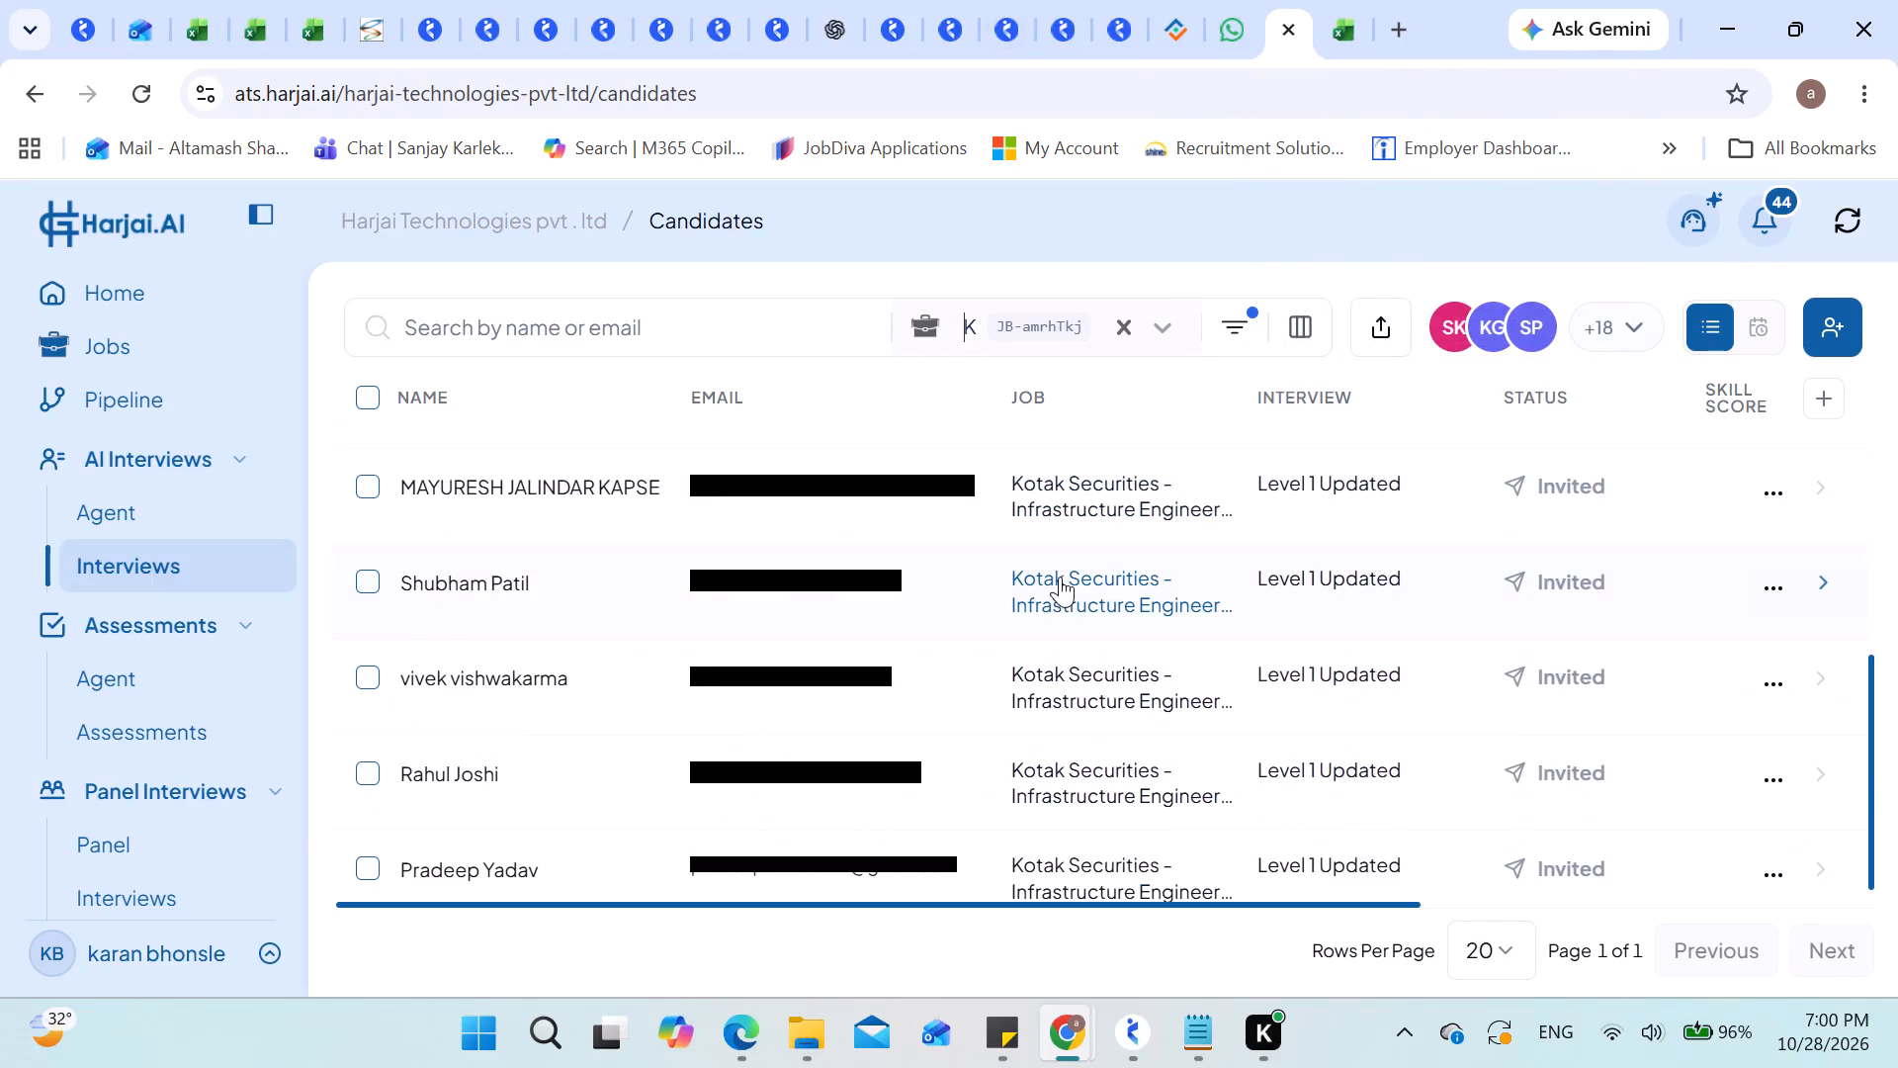
scroll(1060, 577, "down", 1)
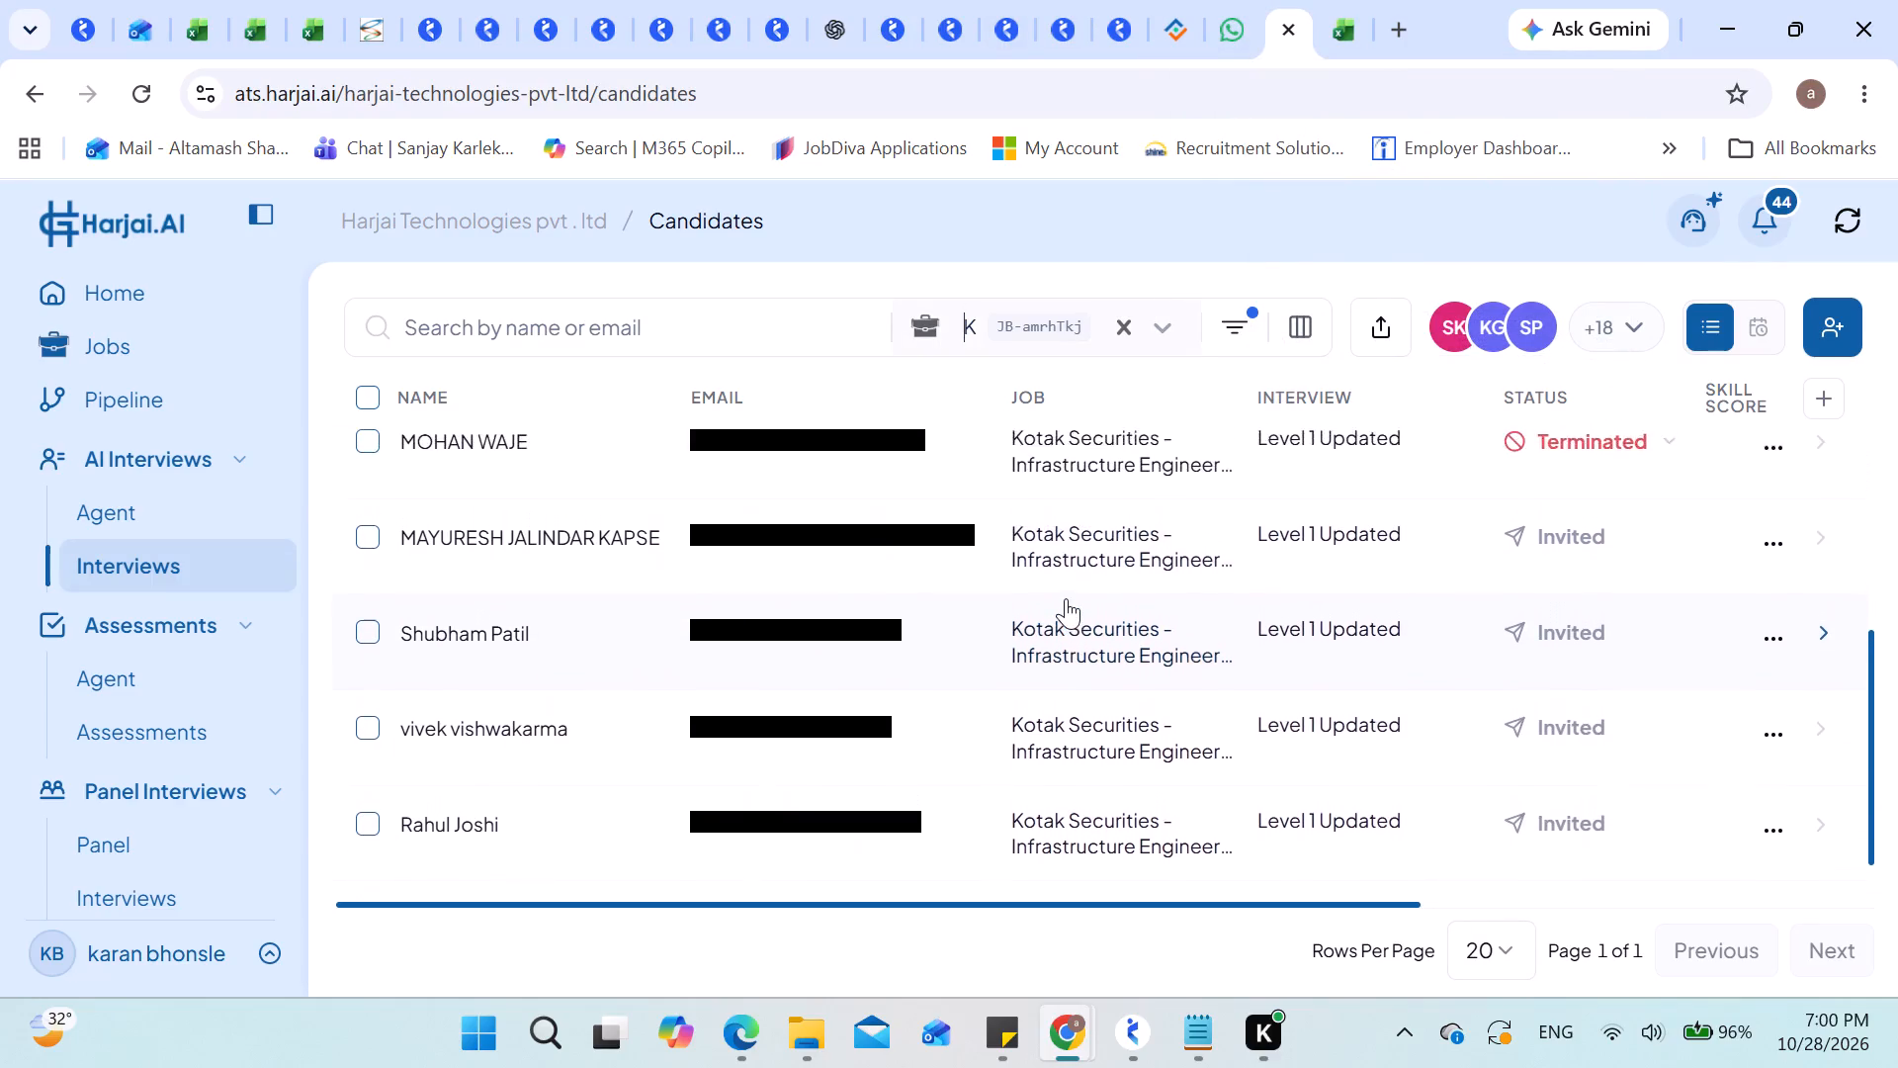
scroll(1066, 598, "down", 1)
scroll(1066, 598, "up", 2)
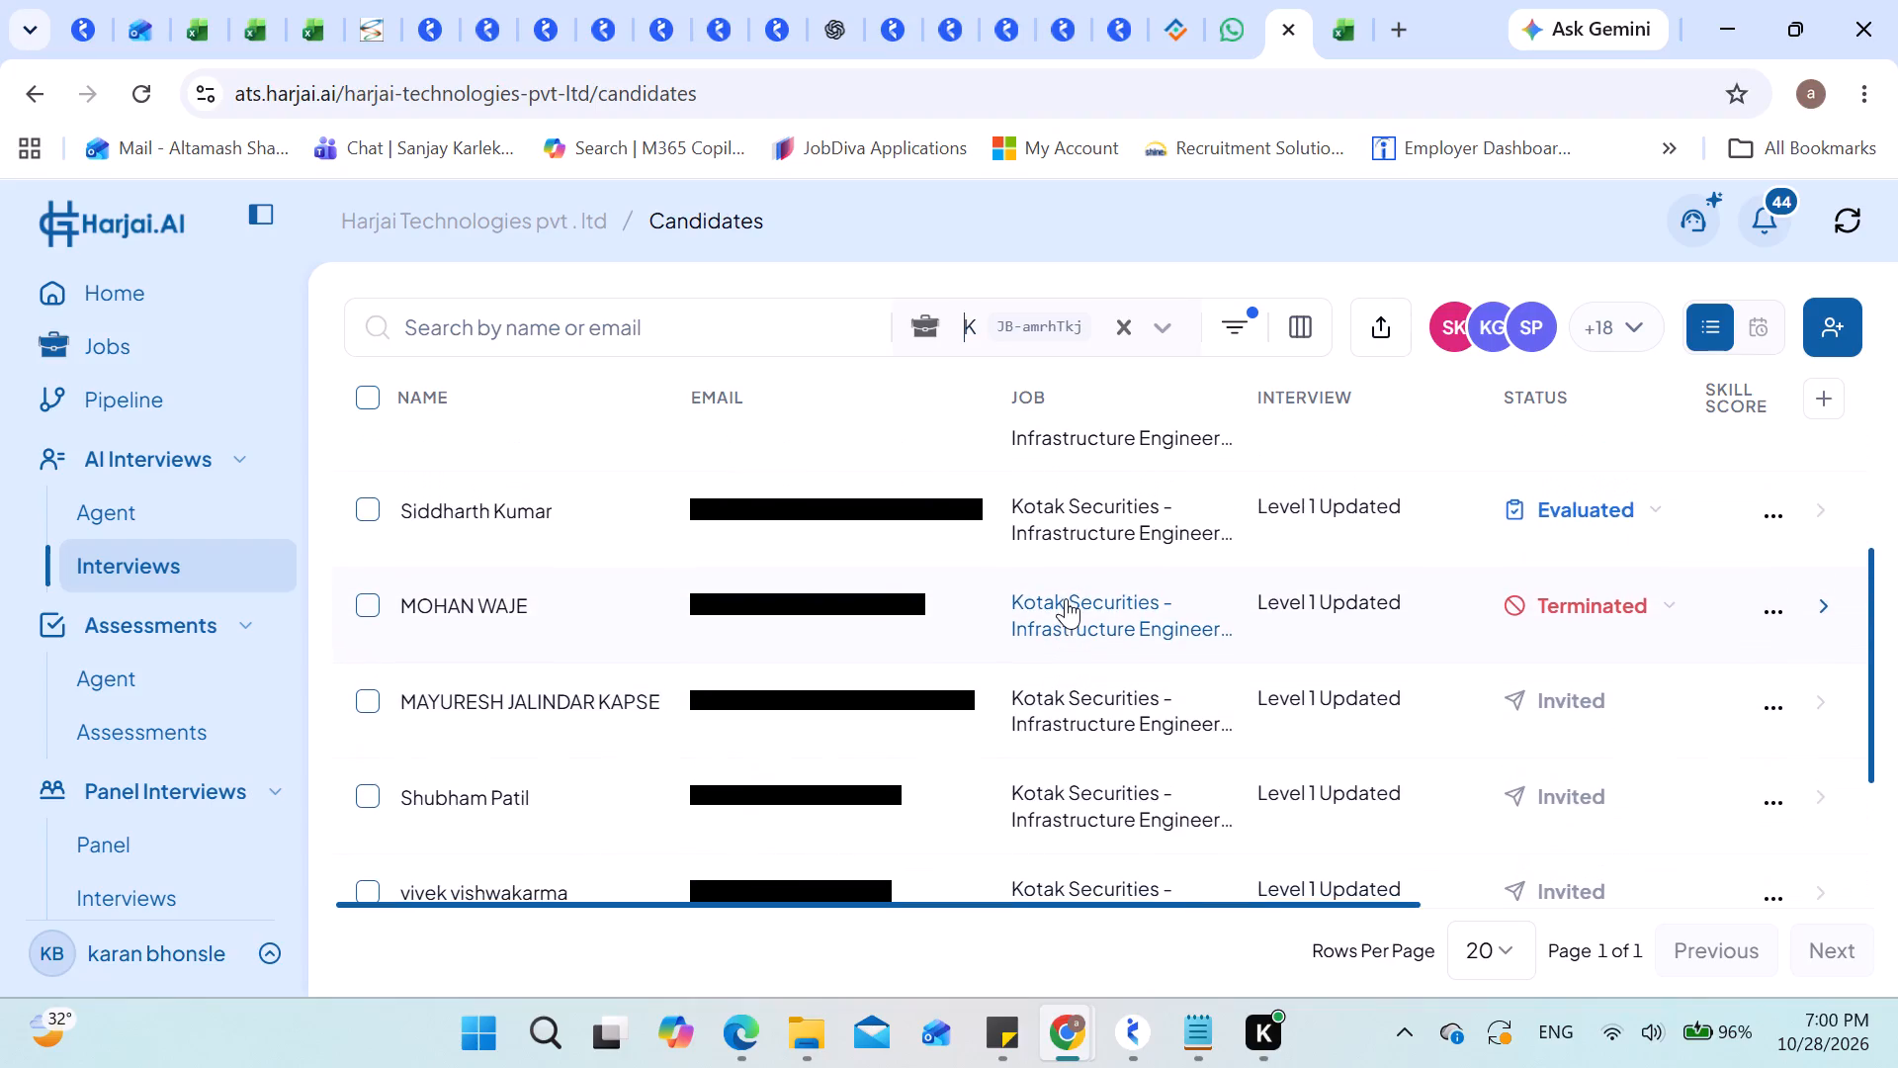
scroll(1066, 598, "up", 3)
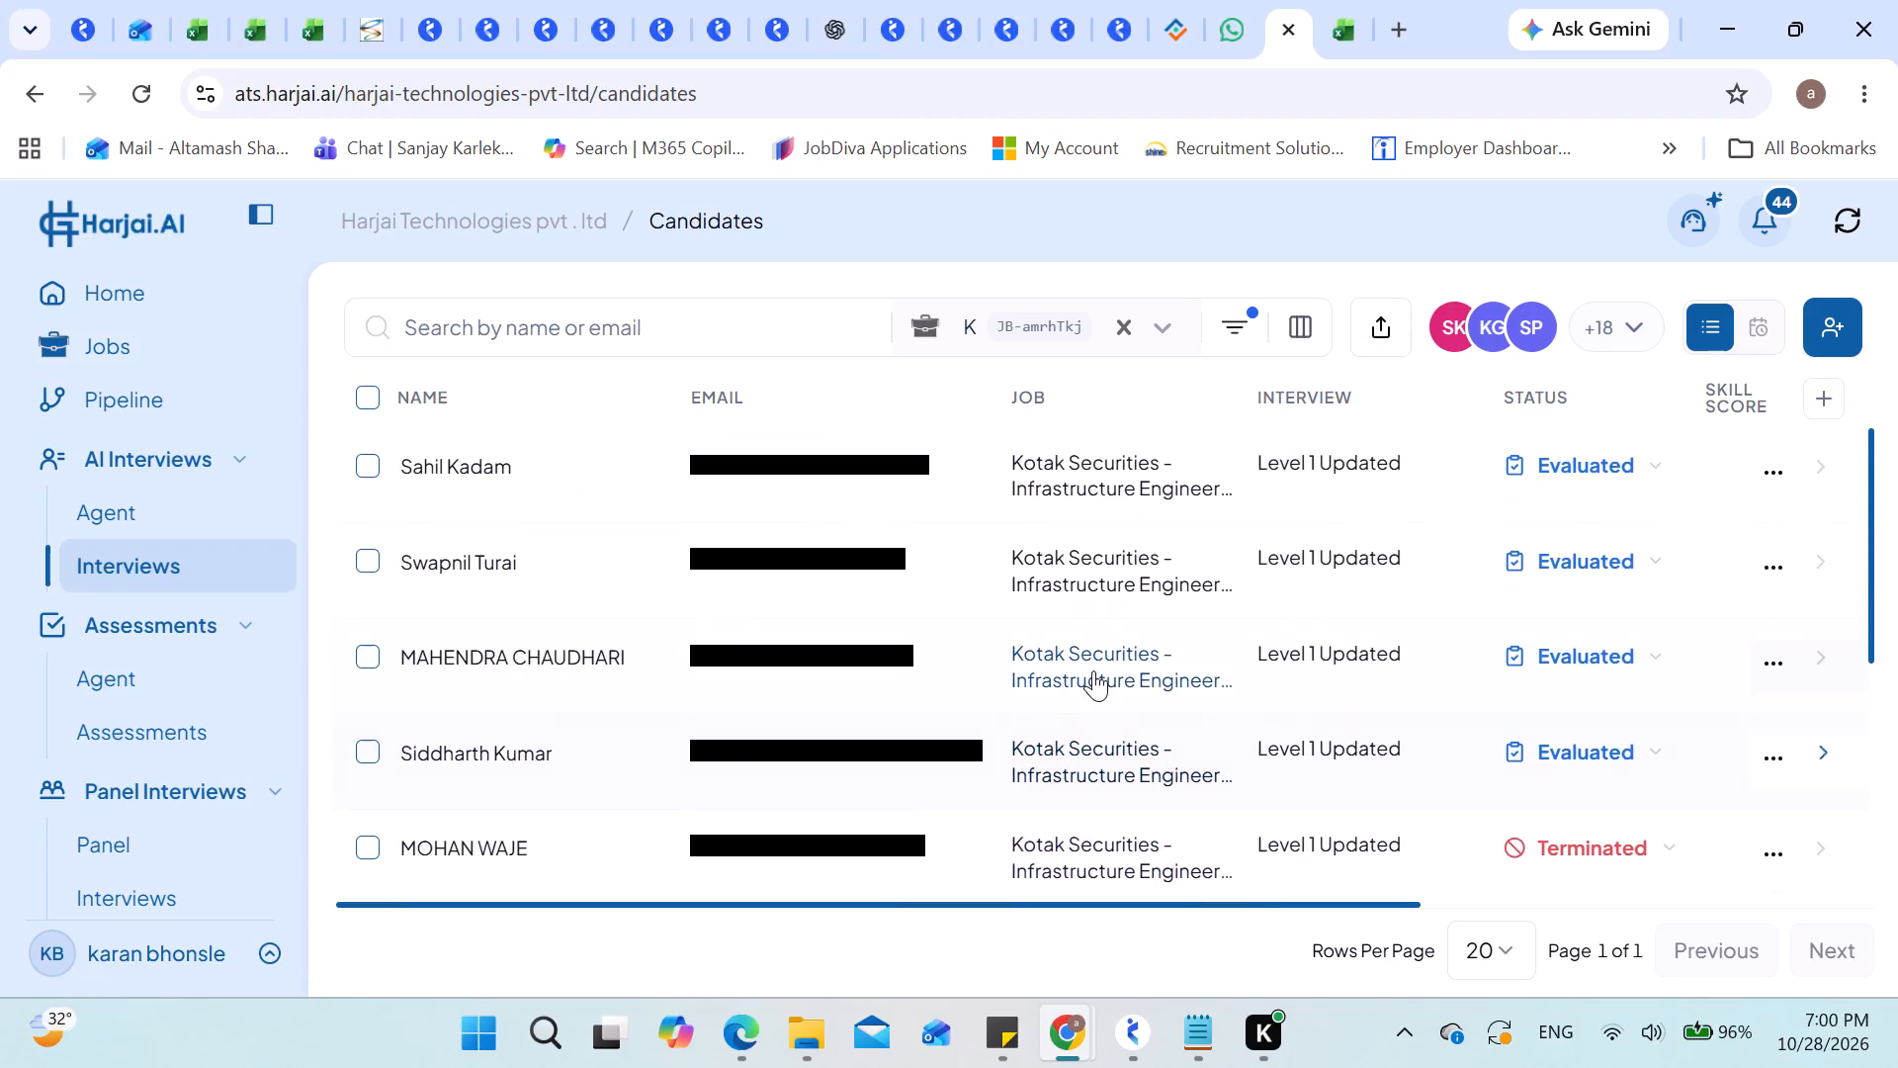
scroll(1093, 670, "up", 1)
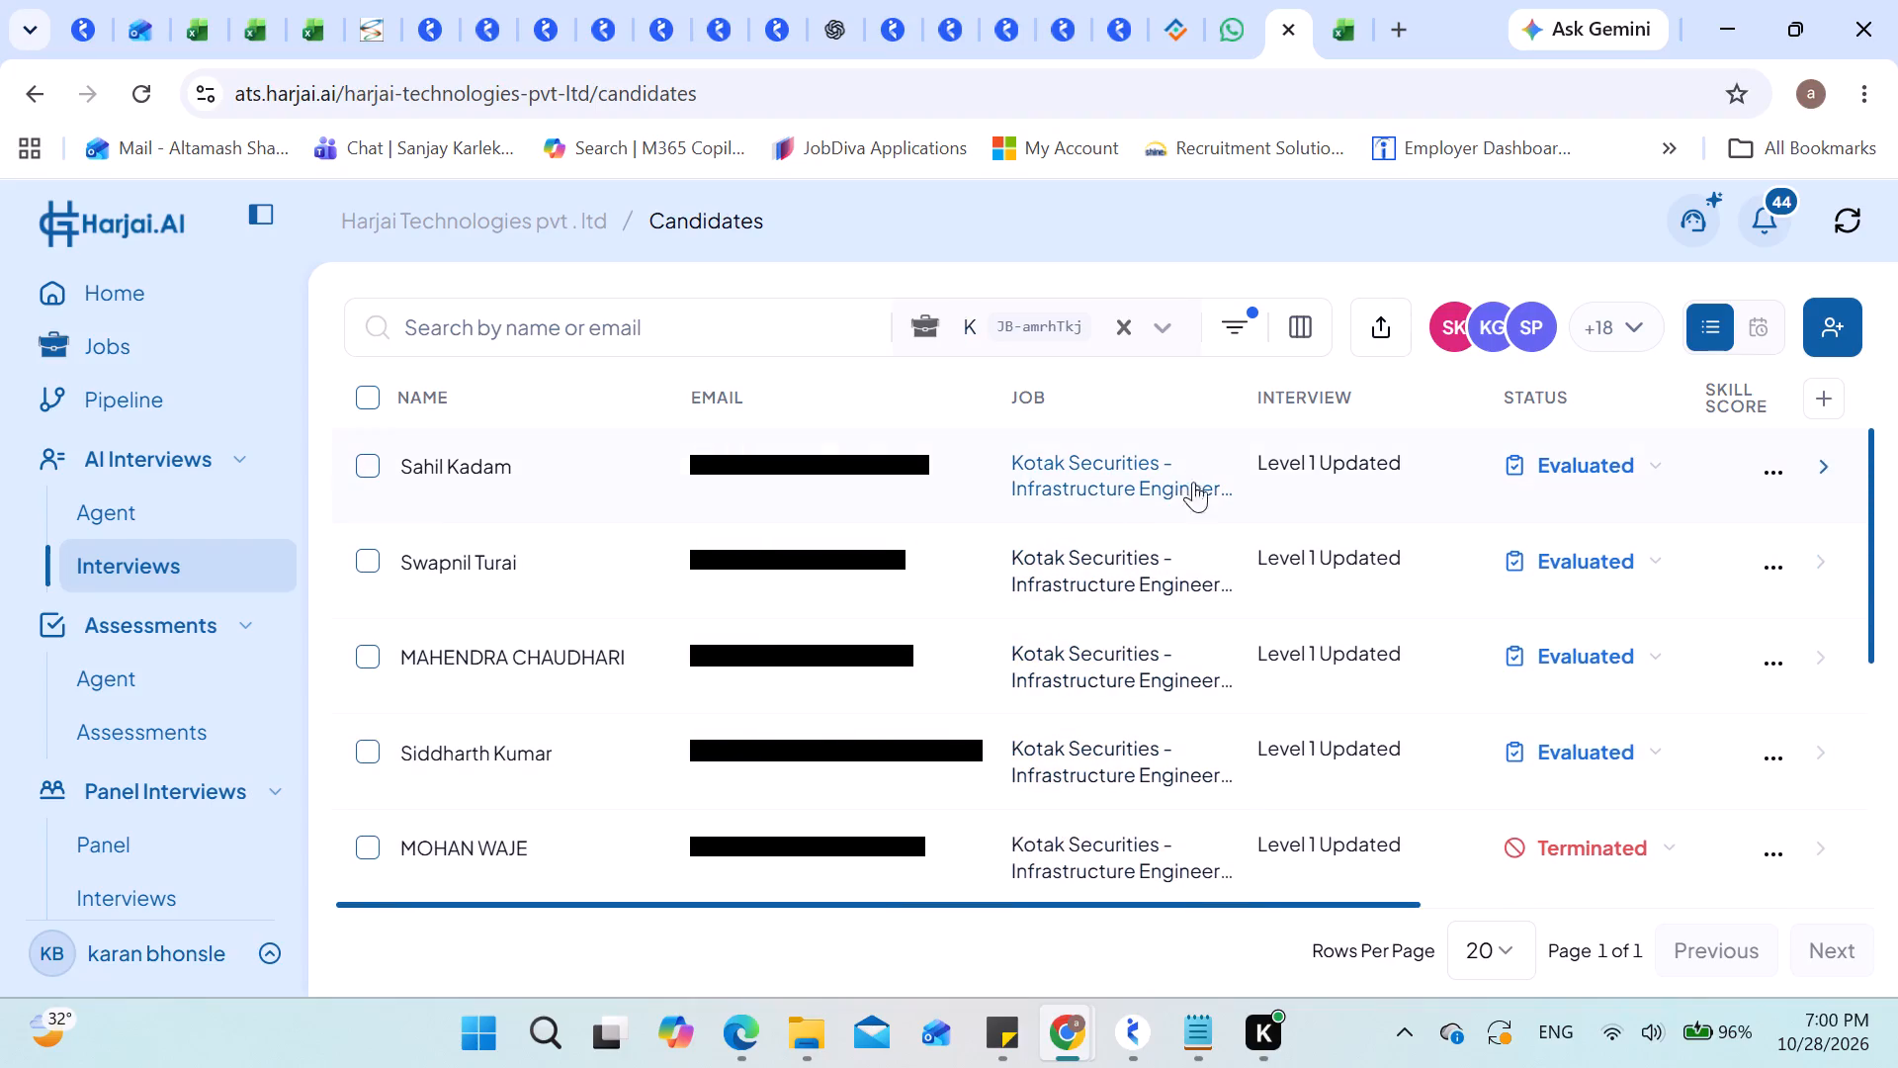
Examine the skill and parameters scores of the Kotak Securities Infrastructure Engineer candidates alongside their interview statuses.
scroll(1190, 541, "down", 2)
scroll(1190, 541, "up", 1)
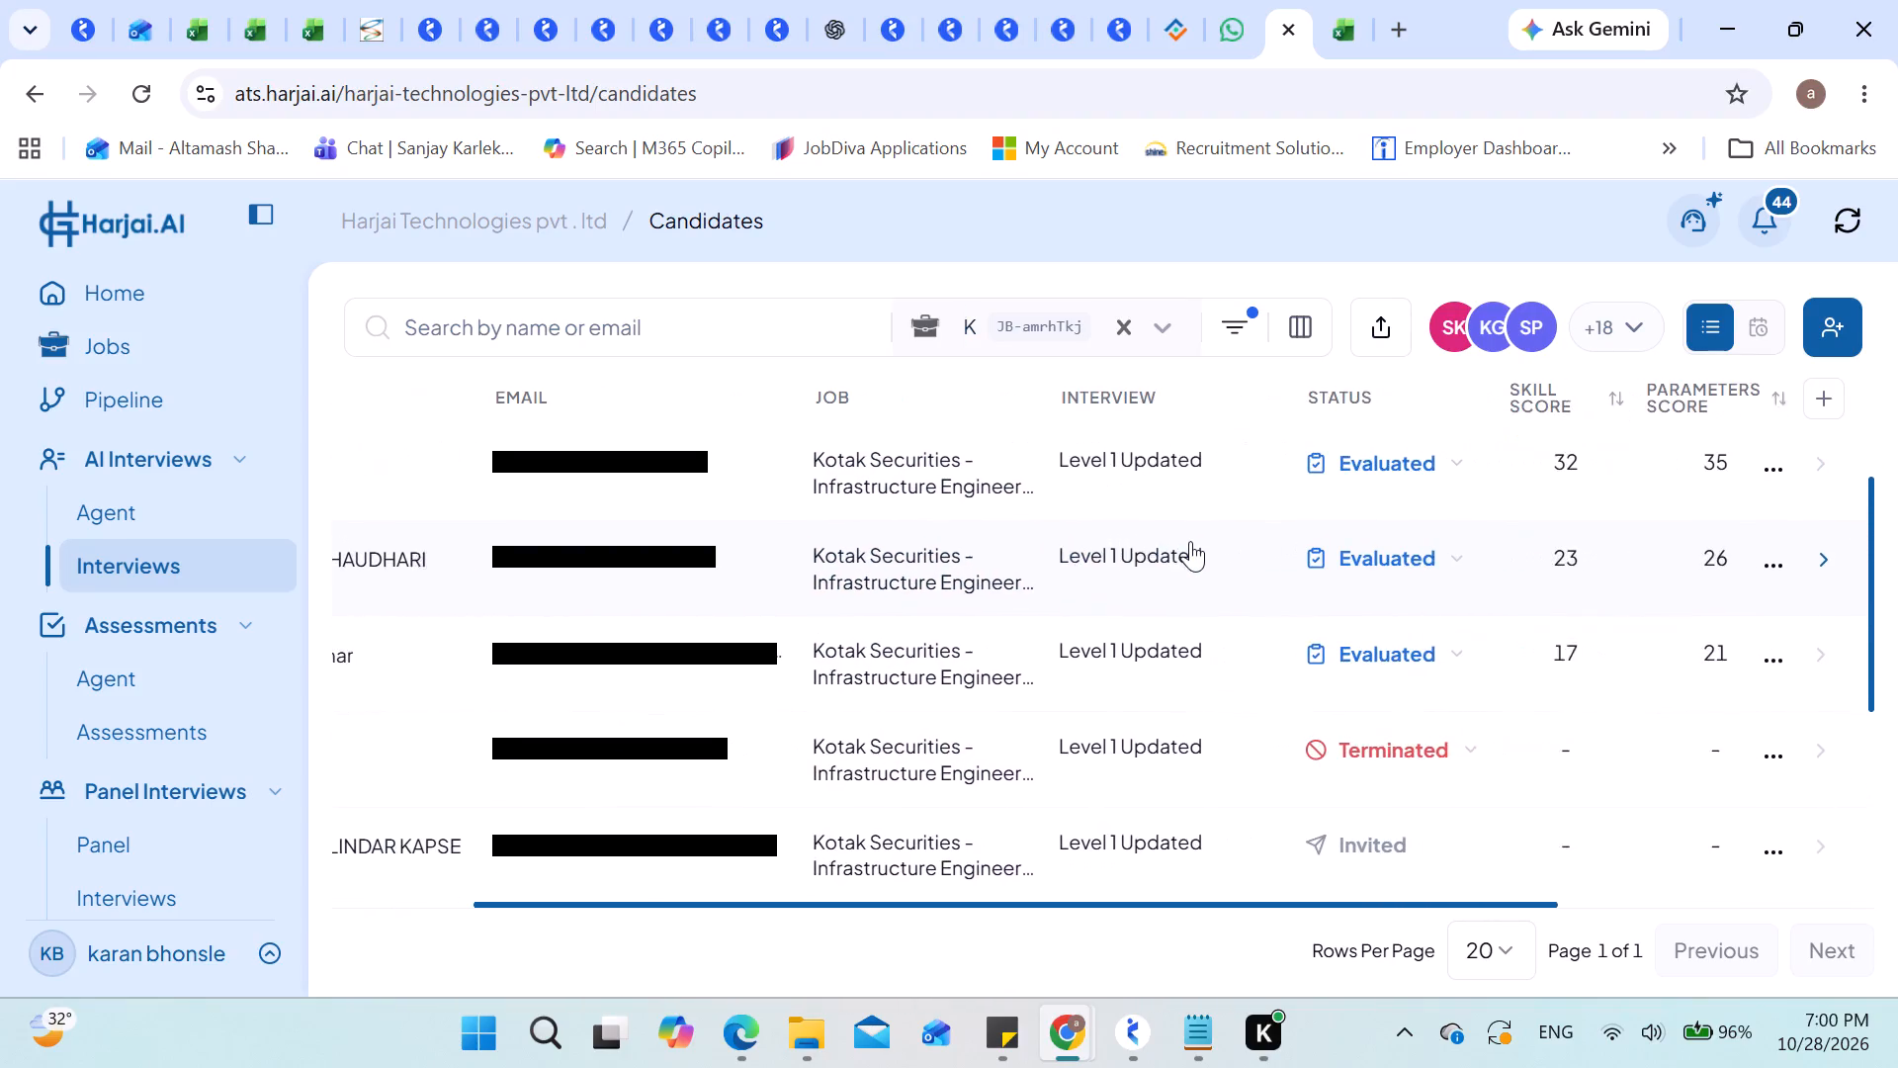
scroll(1190, 541, "up", 1)
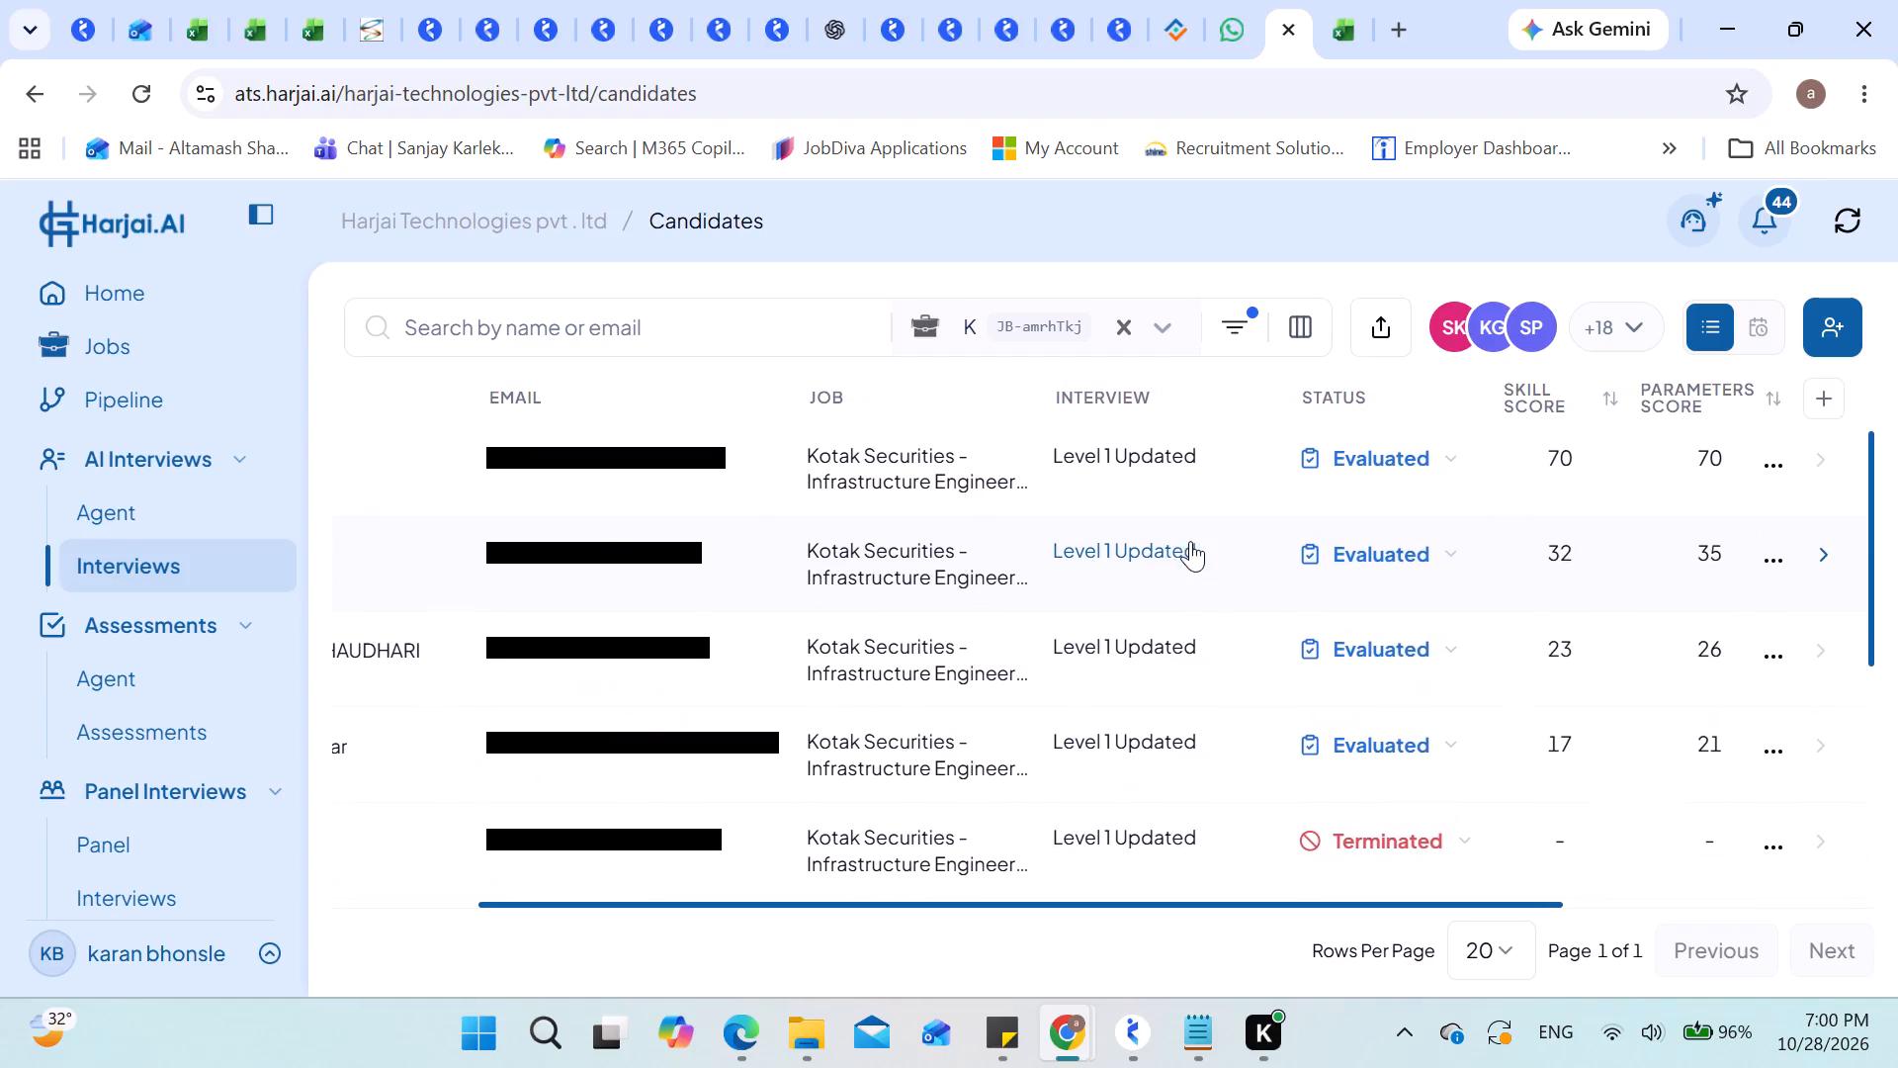
scroll(1190, 541, "up", 1)
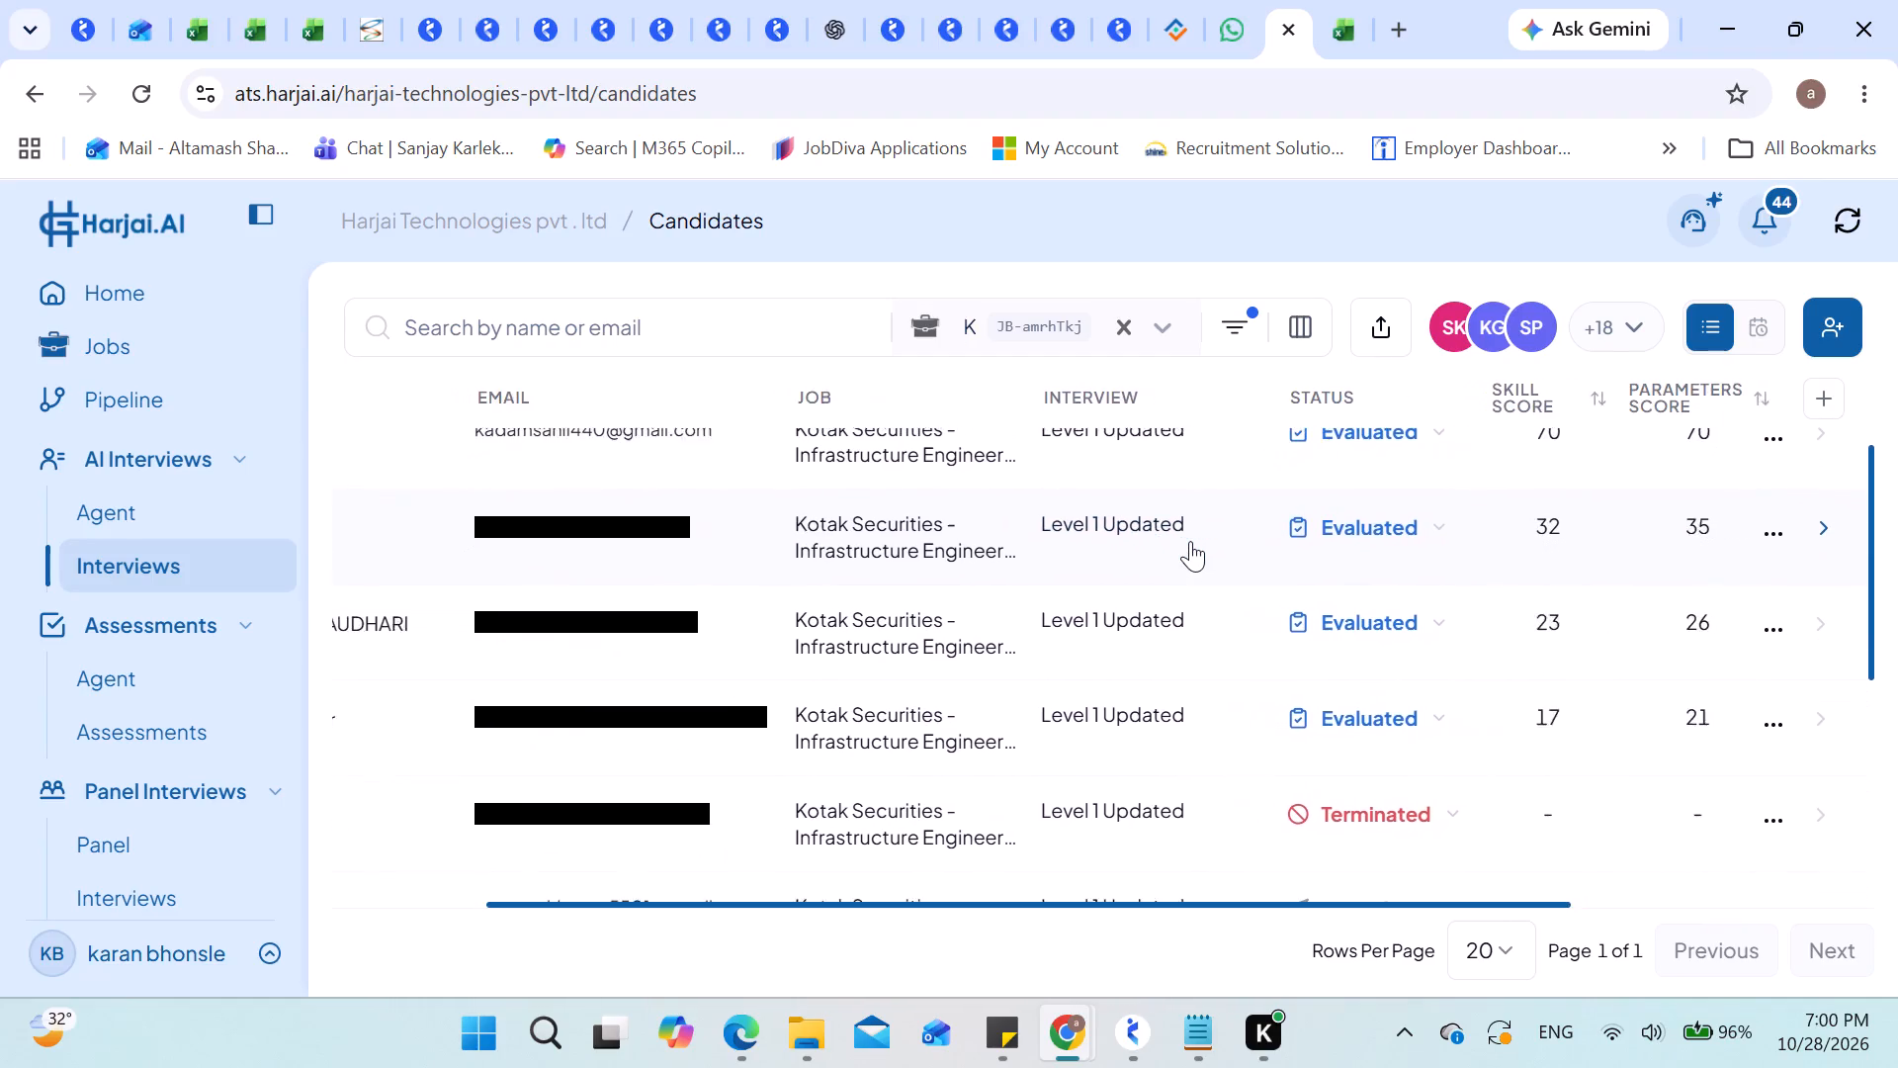
scroll(1190, 541, "up", 1)
scroll(1190, 541, "down", 1)
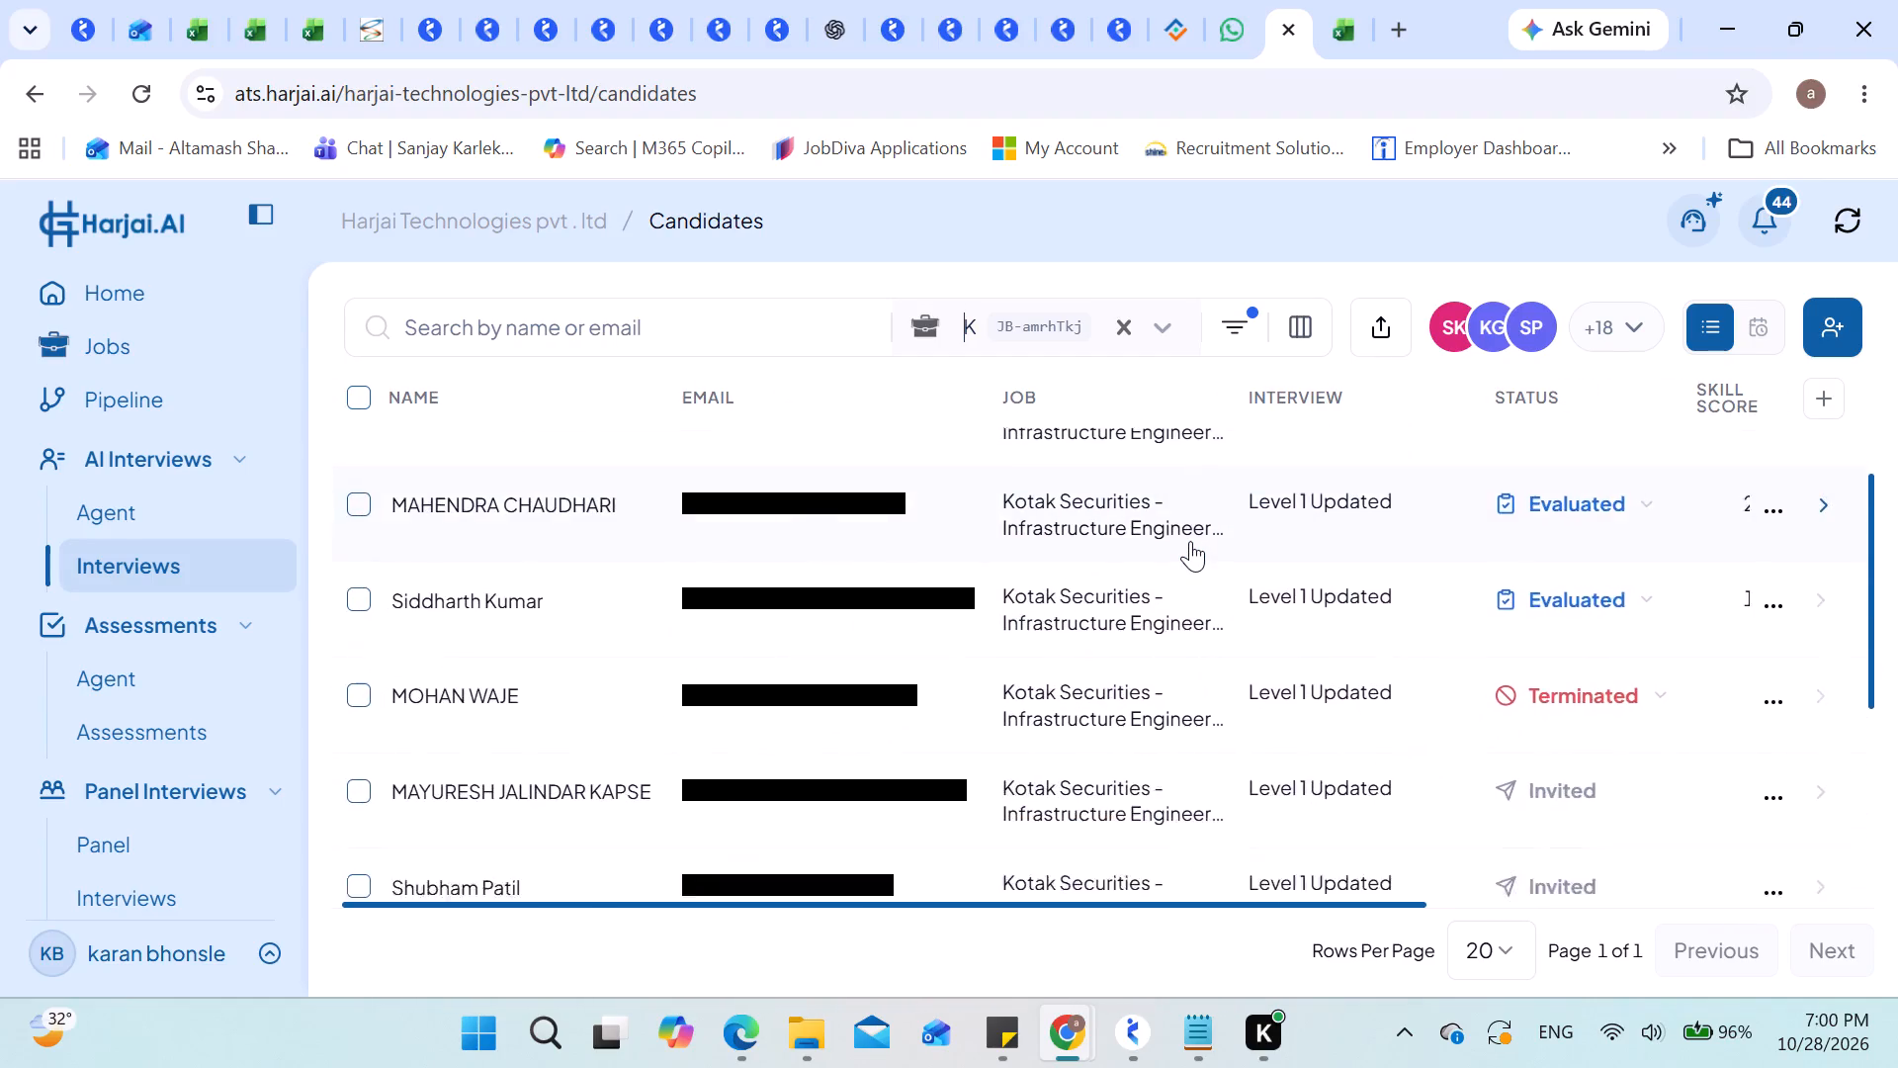
scroll(1190, 541, "down", 3)
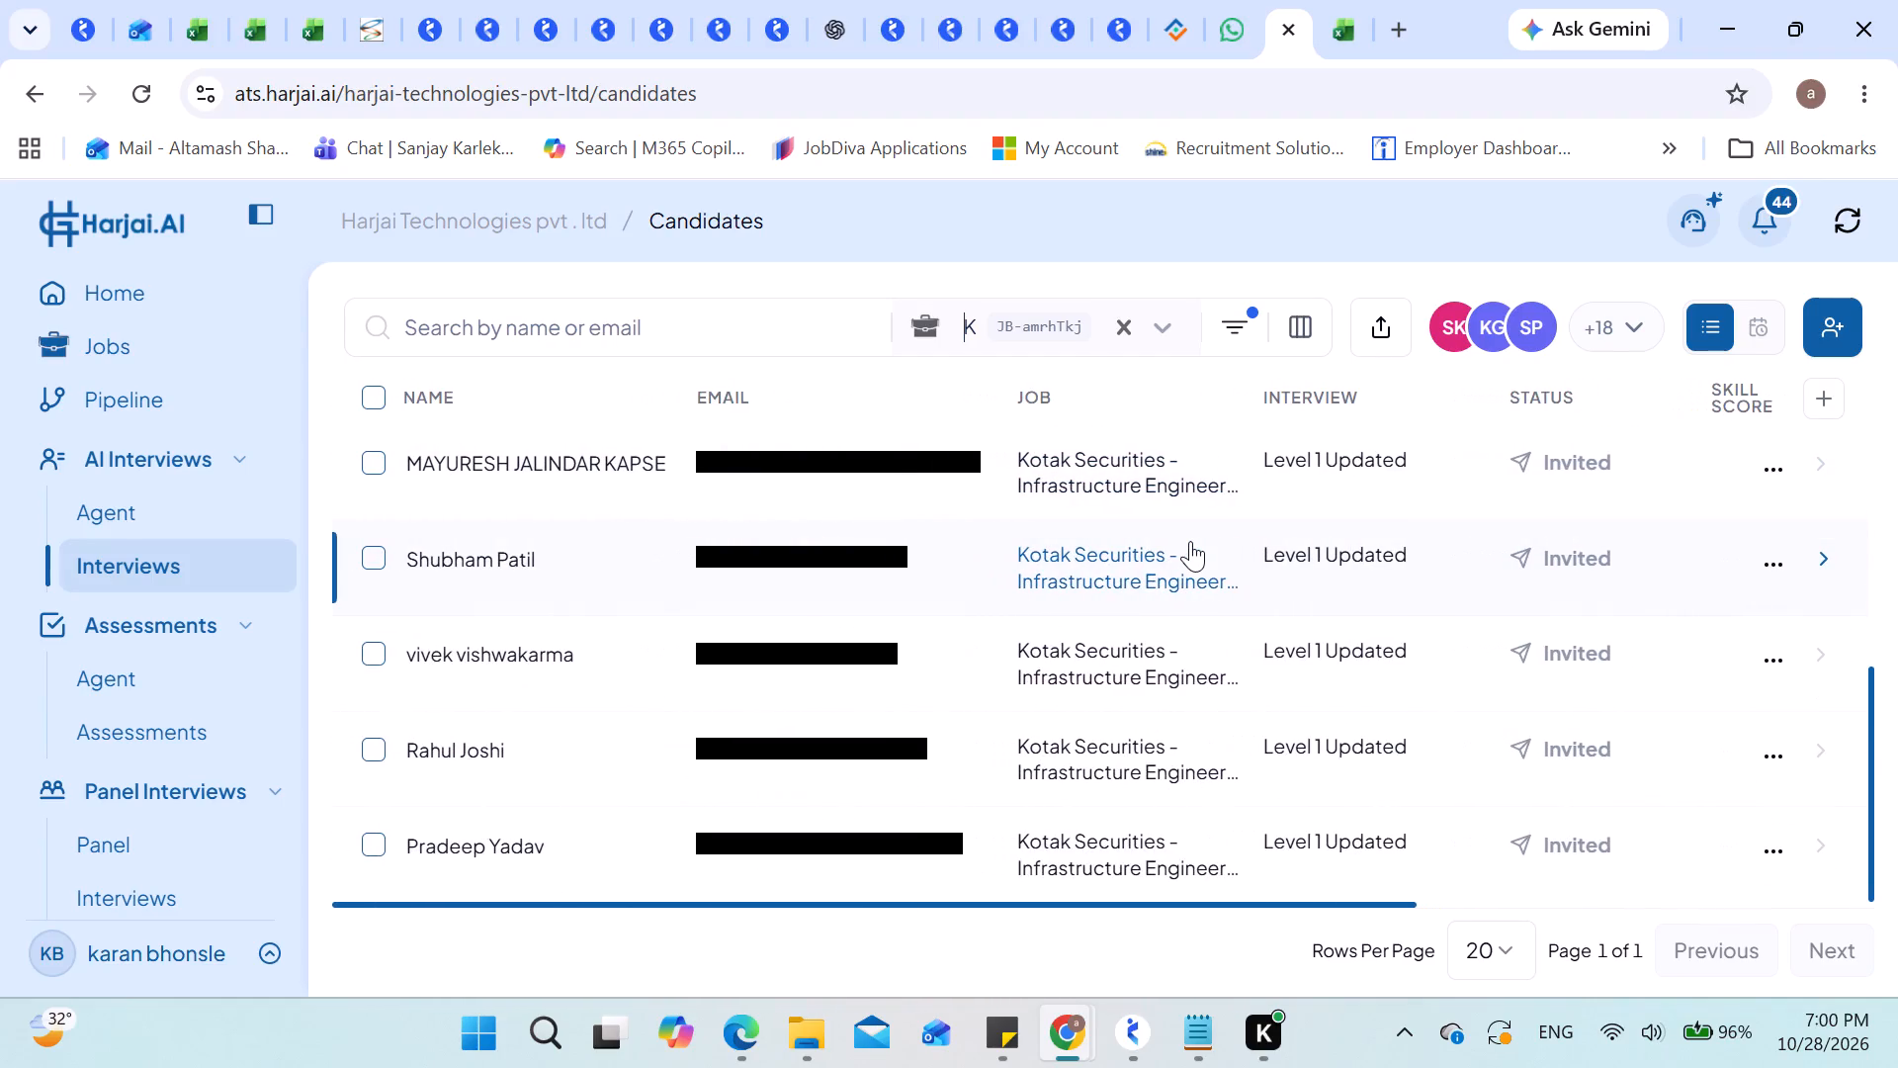
scroll(1190, 541, "down", 1)
scroll(1190, 541, "up", 3)
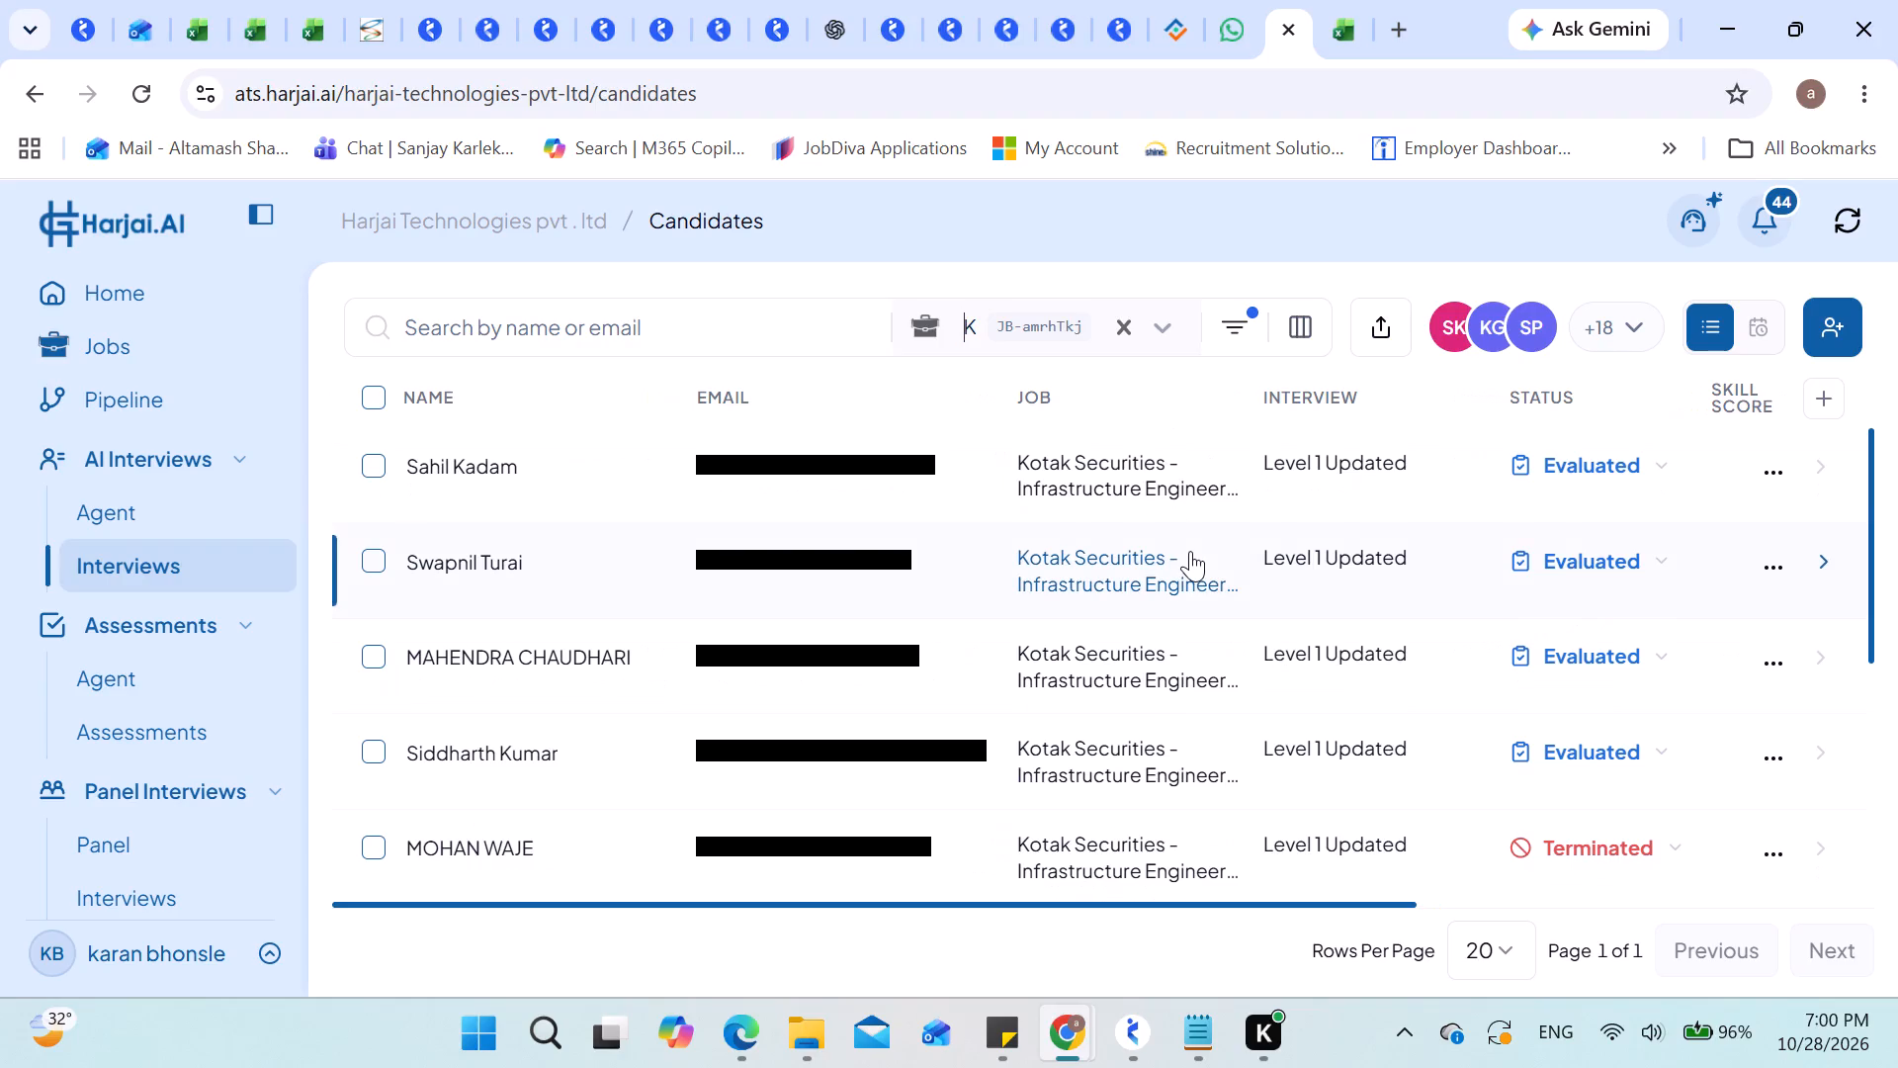
scroll(1190, 551, "up", 1)
scroll(1204, 623, "left", 1)
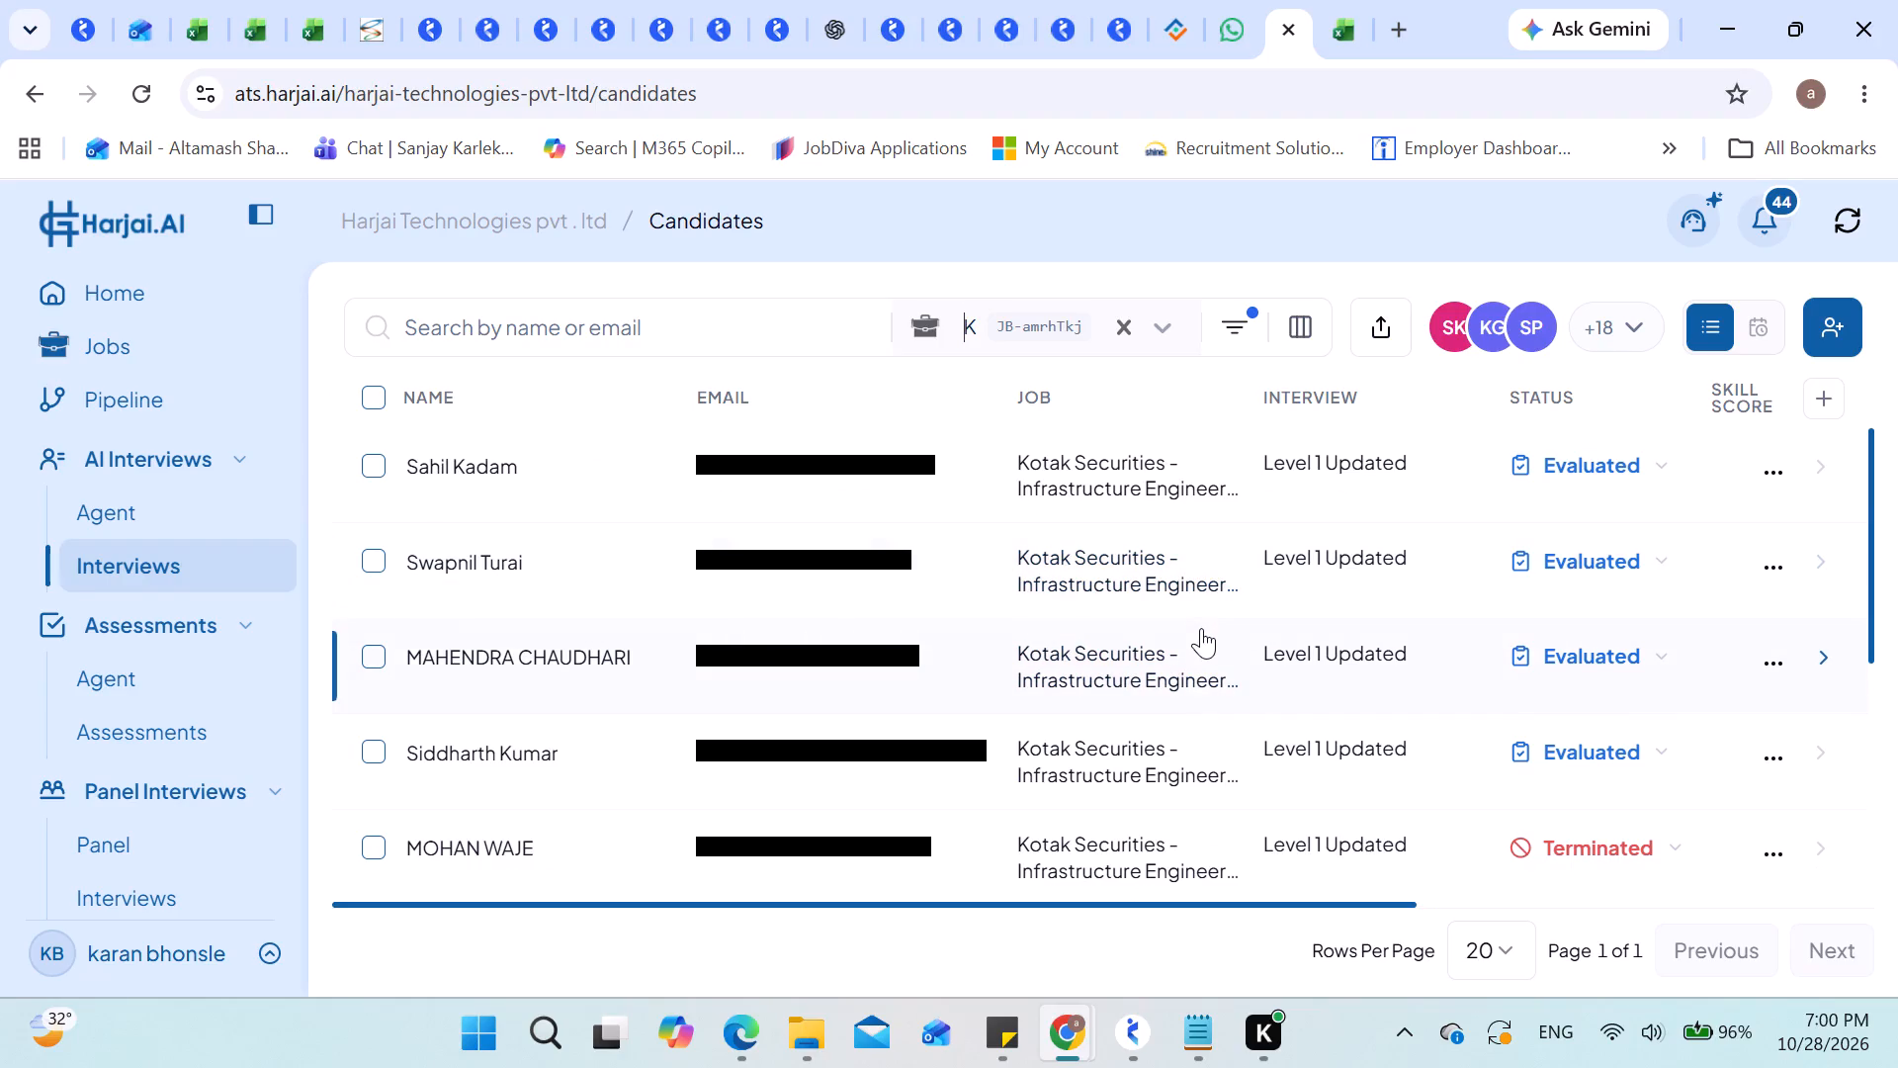
scroll(1201, 628, "left", 2)
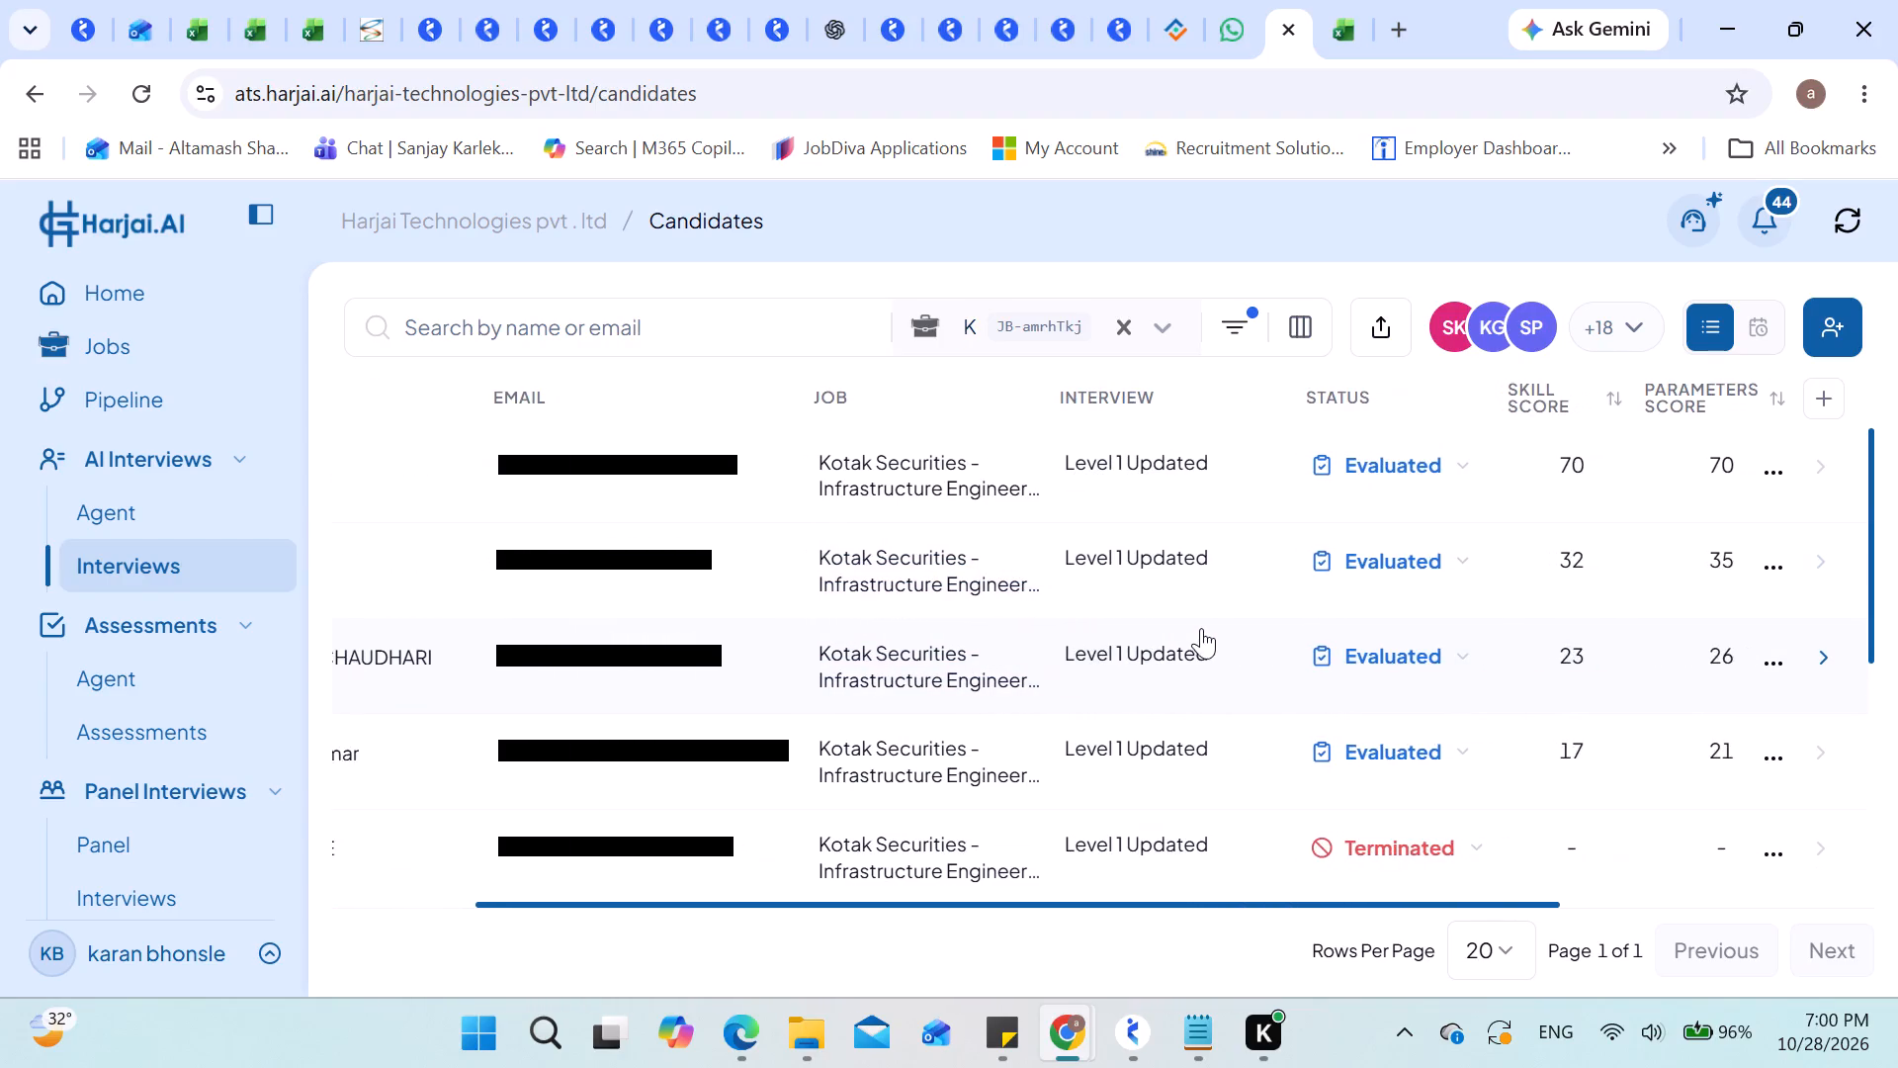
scroll(1201, 628, "left", 2)
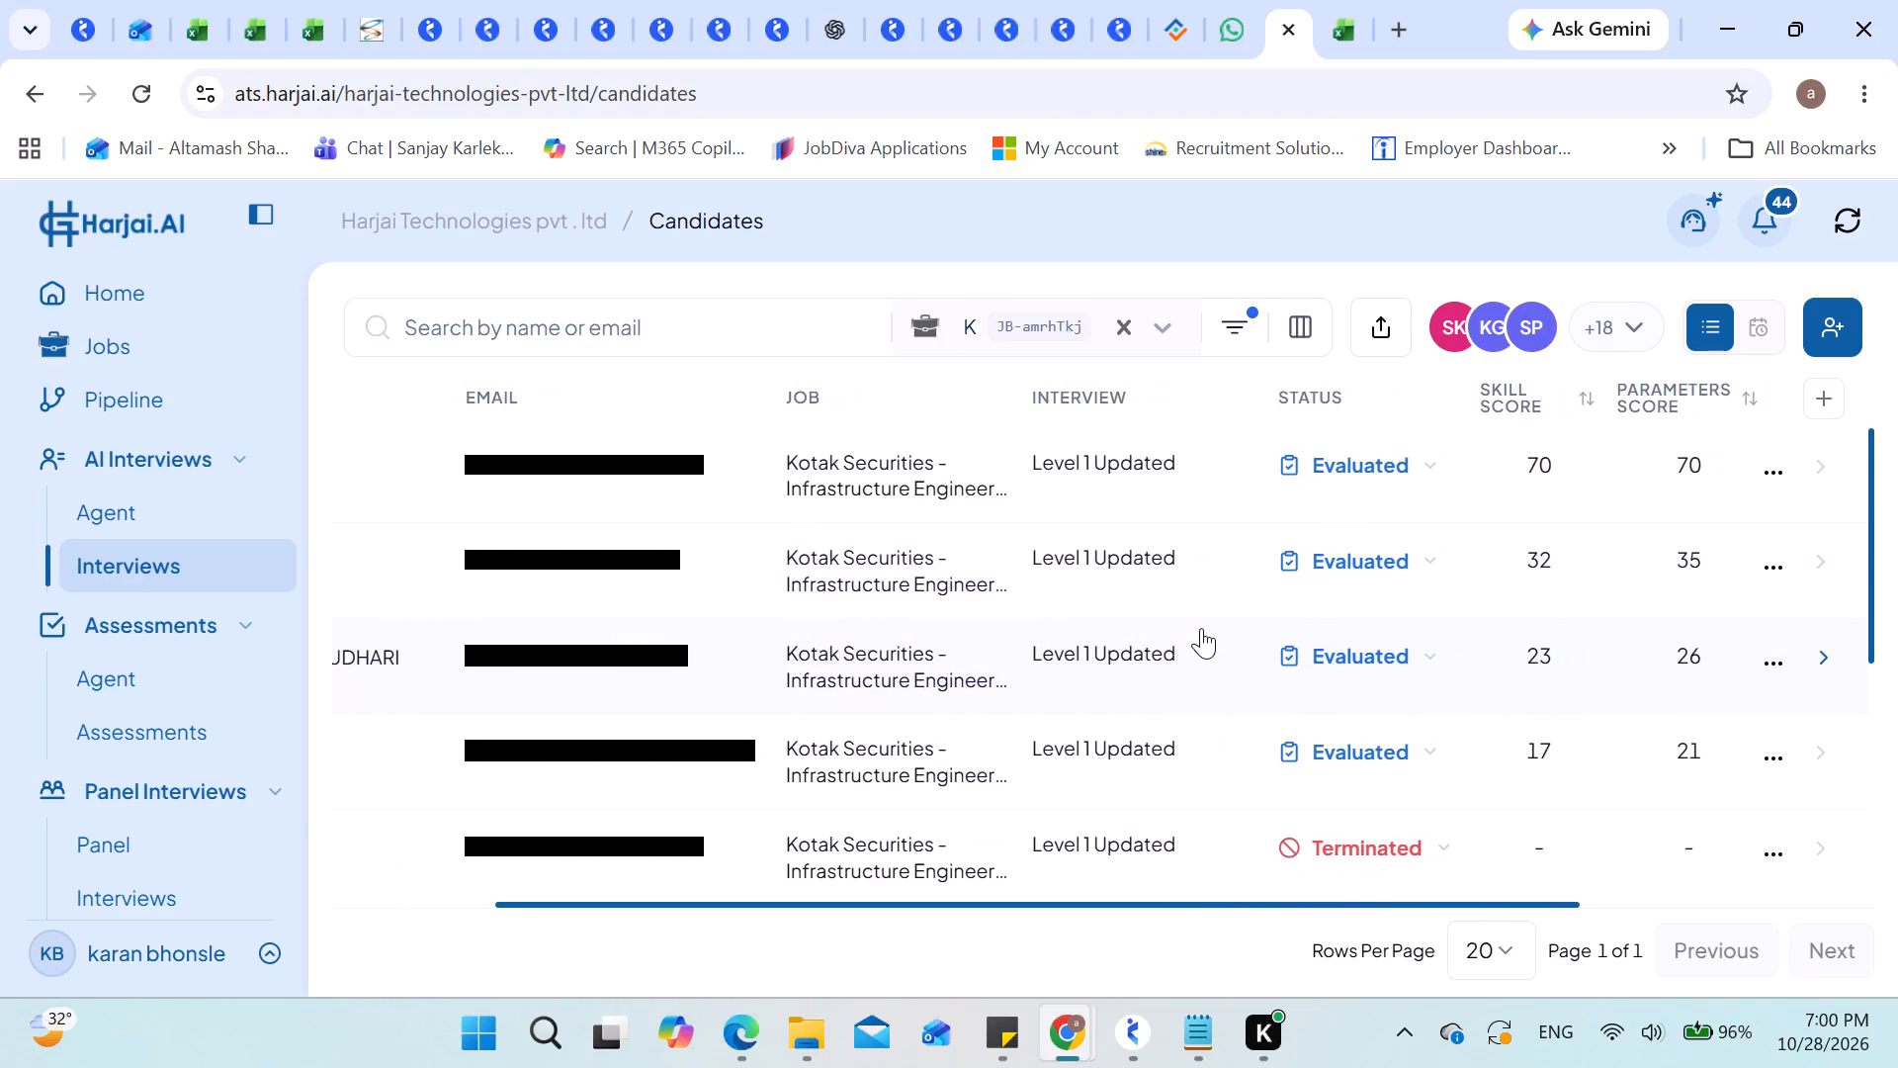
scroll(1201, 628, "right", 1)
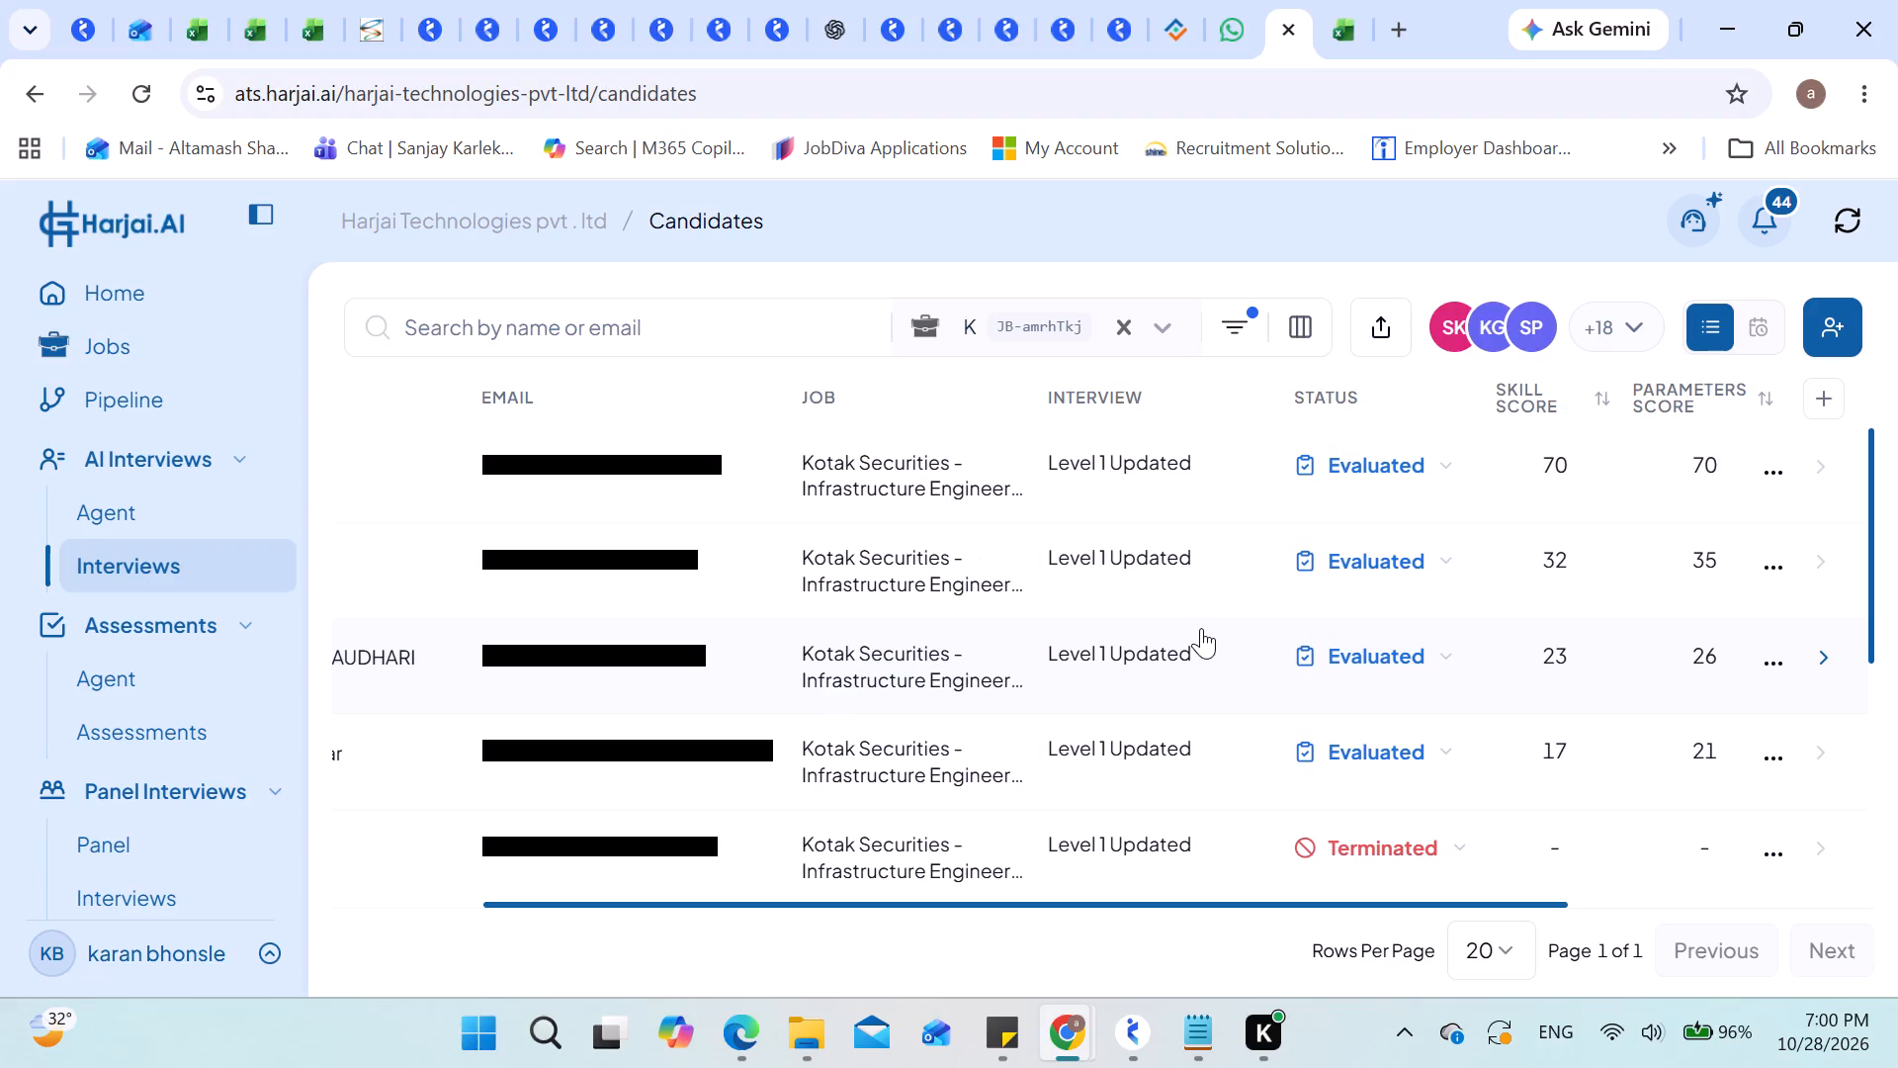
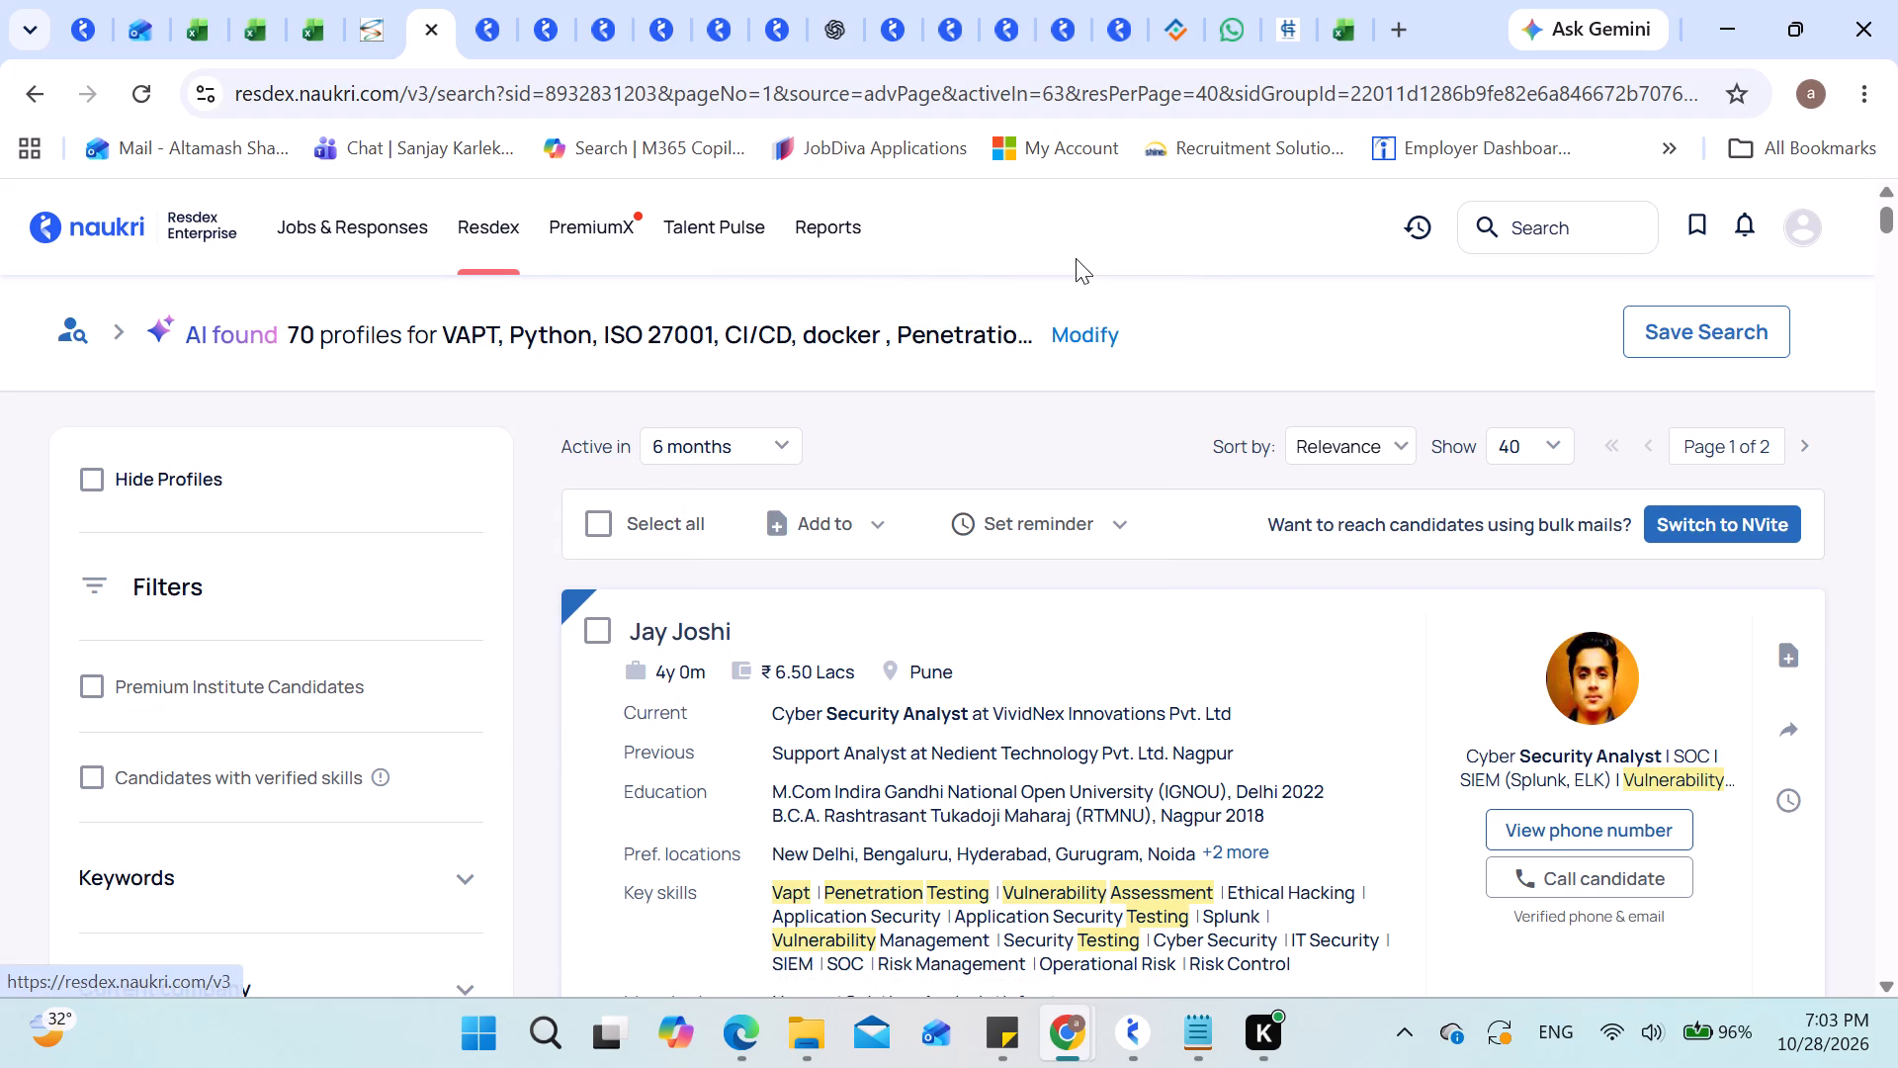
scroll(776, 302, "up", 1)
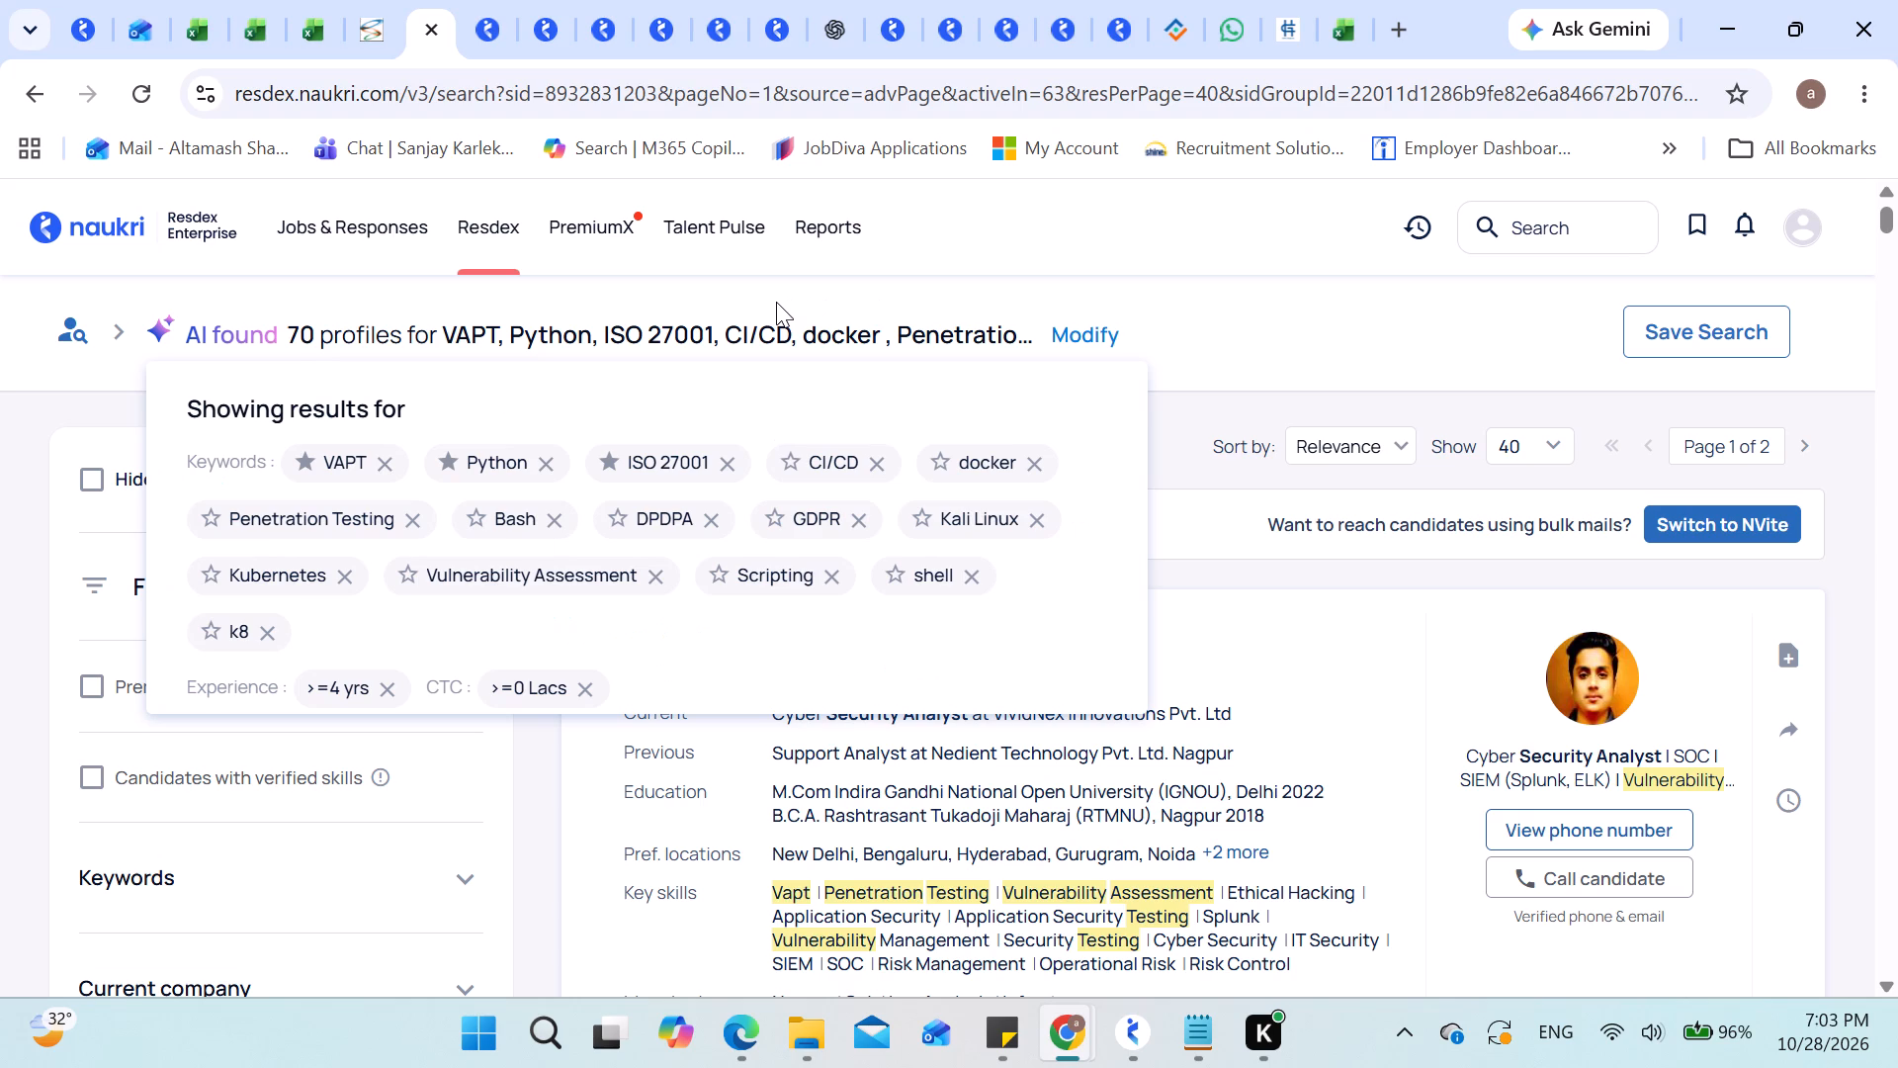
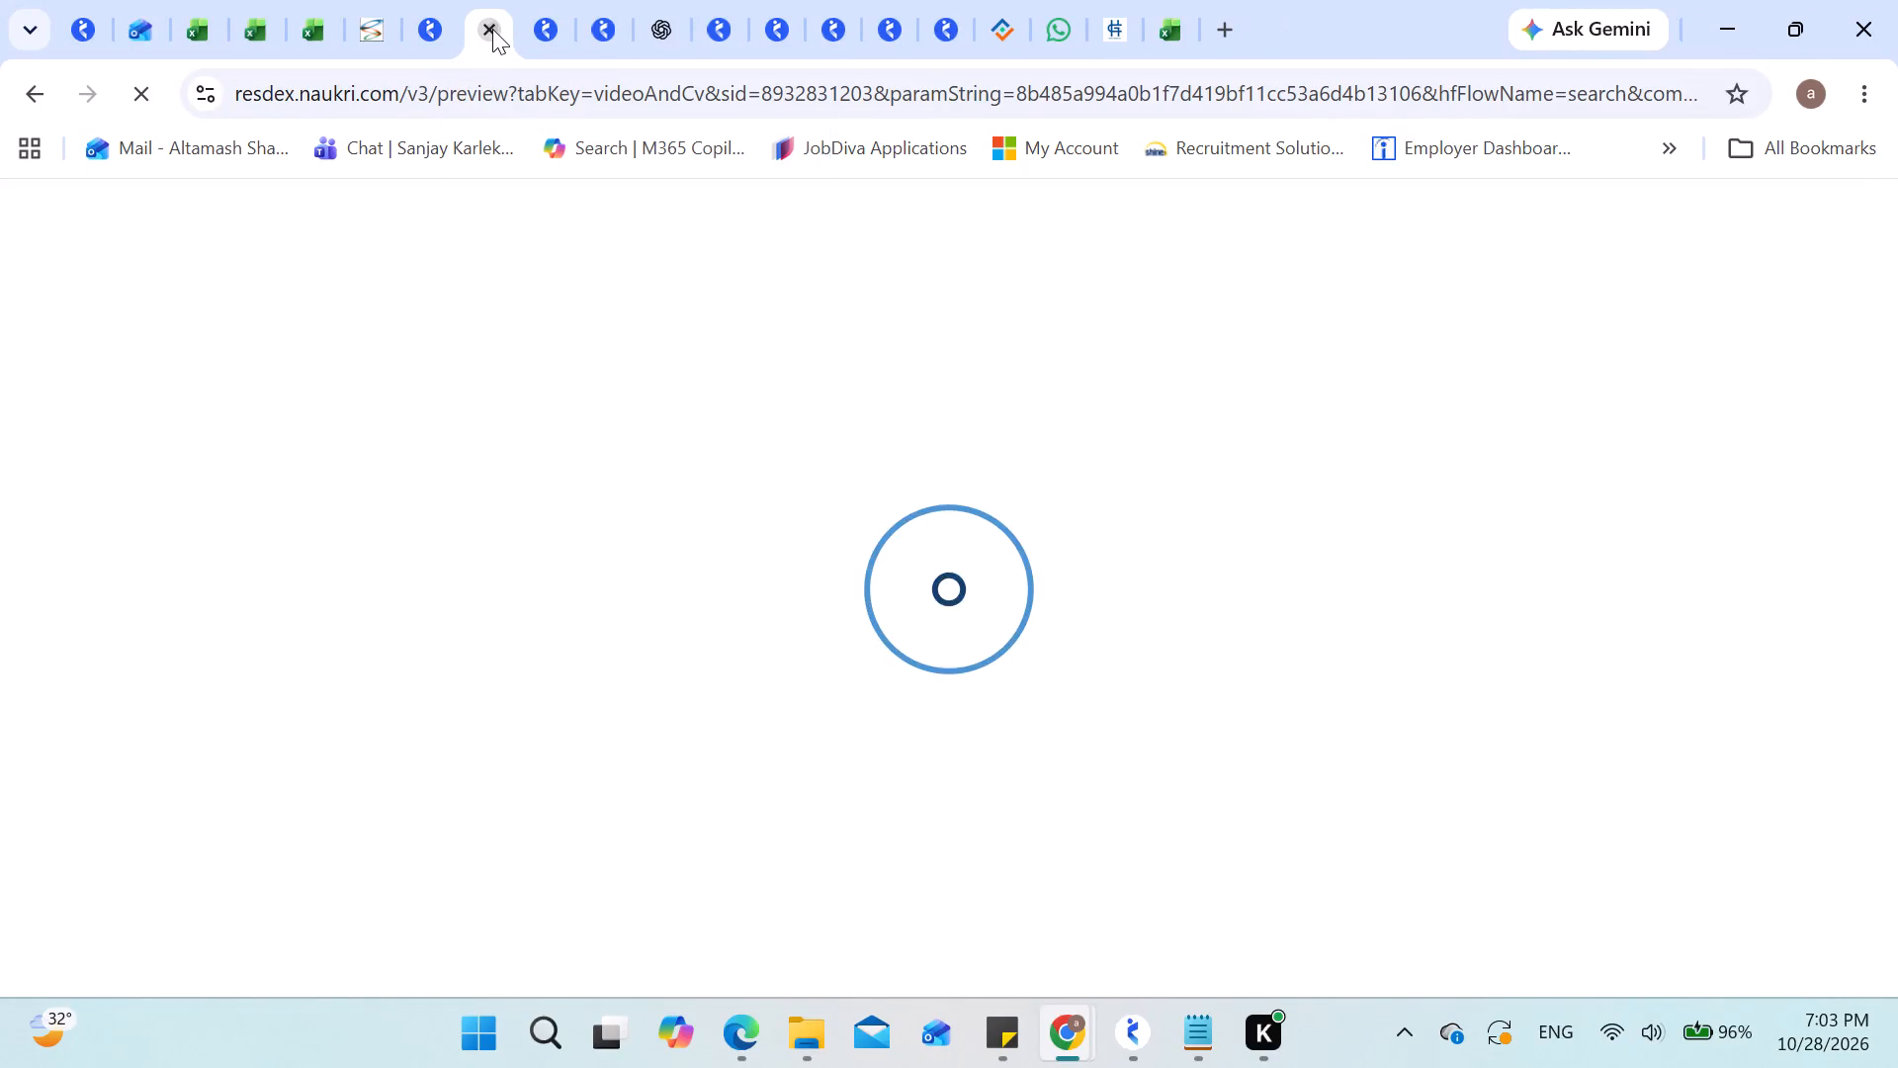
Close the leftover Naukri Resdex candidate preview tabs on both sides of the ChatGPT tab, stopping at the ATS workbench.
left_click(492, 29)
left_click(492, 29)
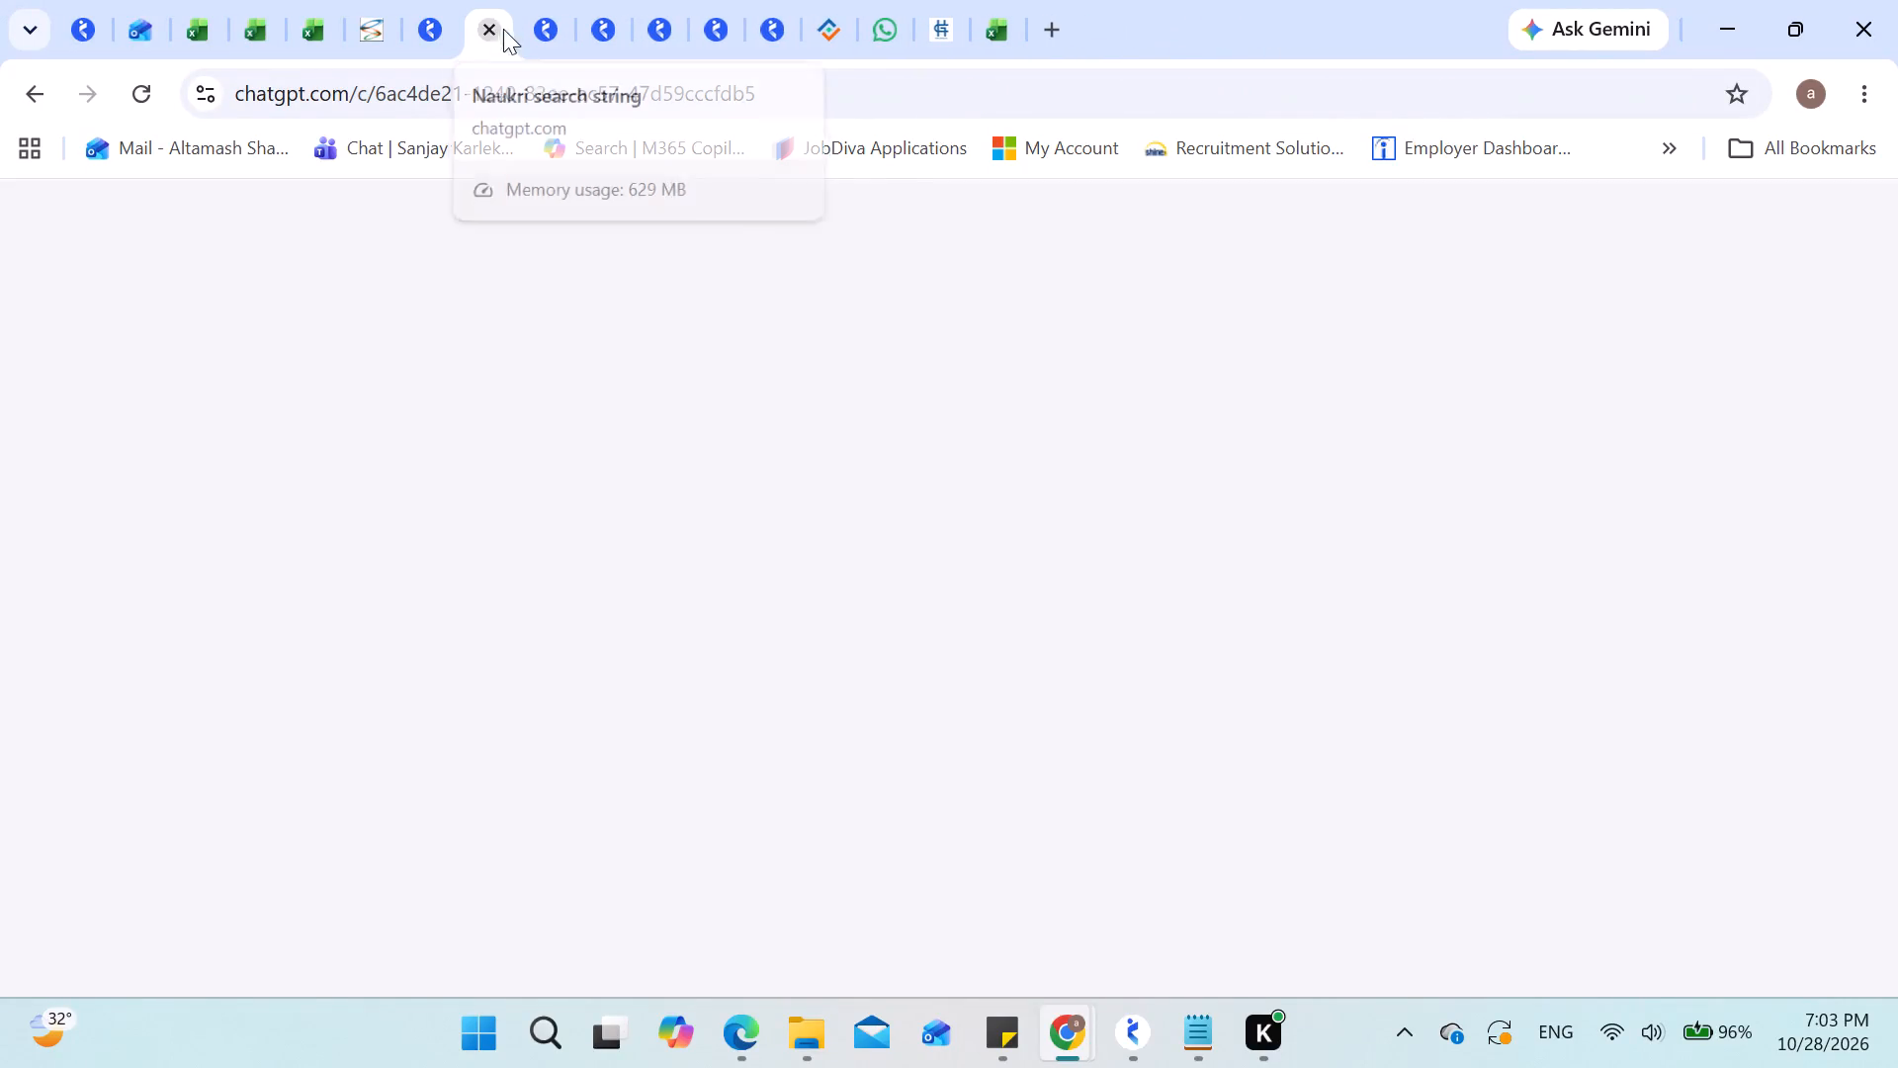
left_click(539, 36)
left_click(554, 33)
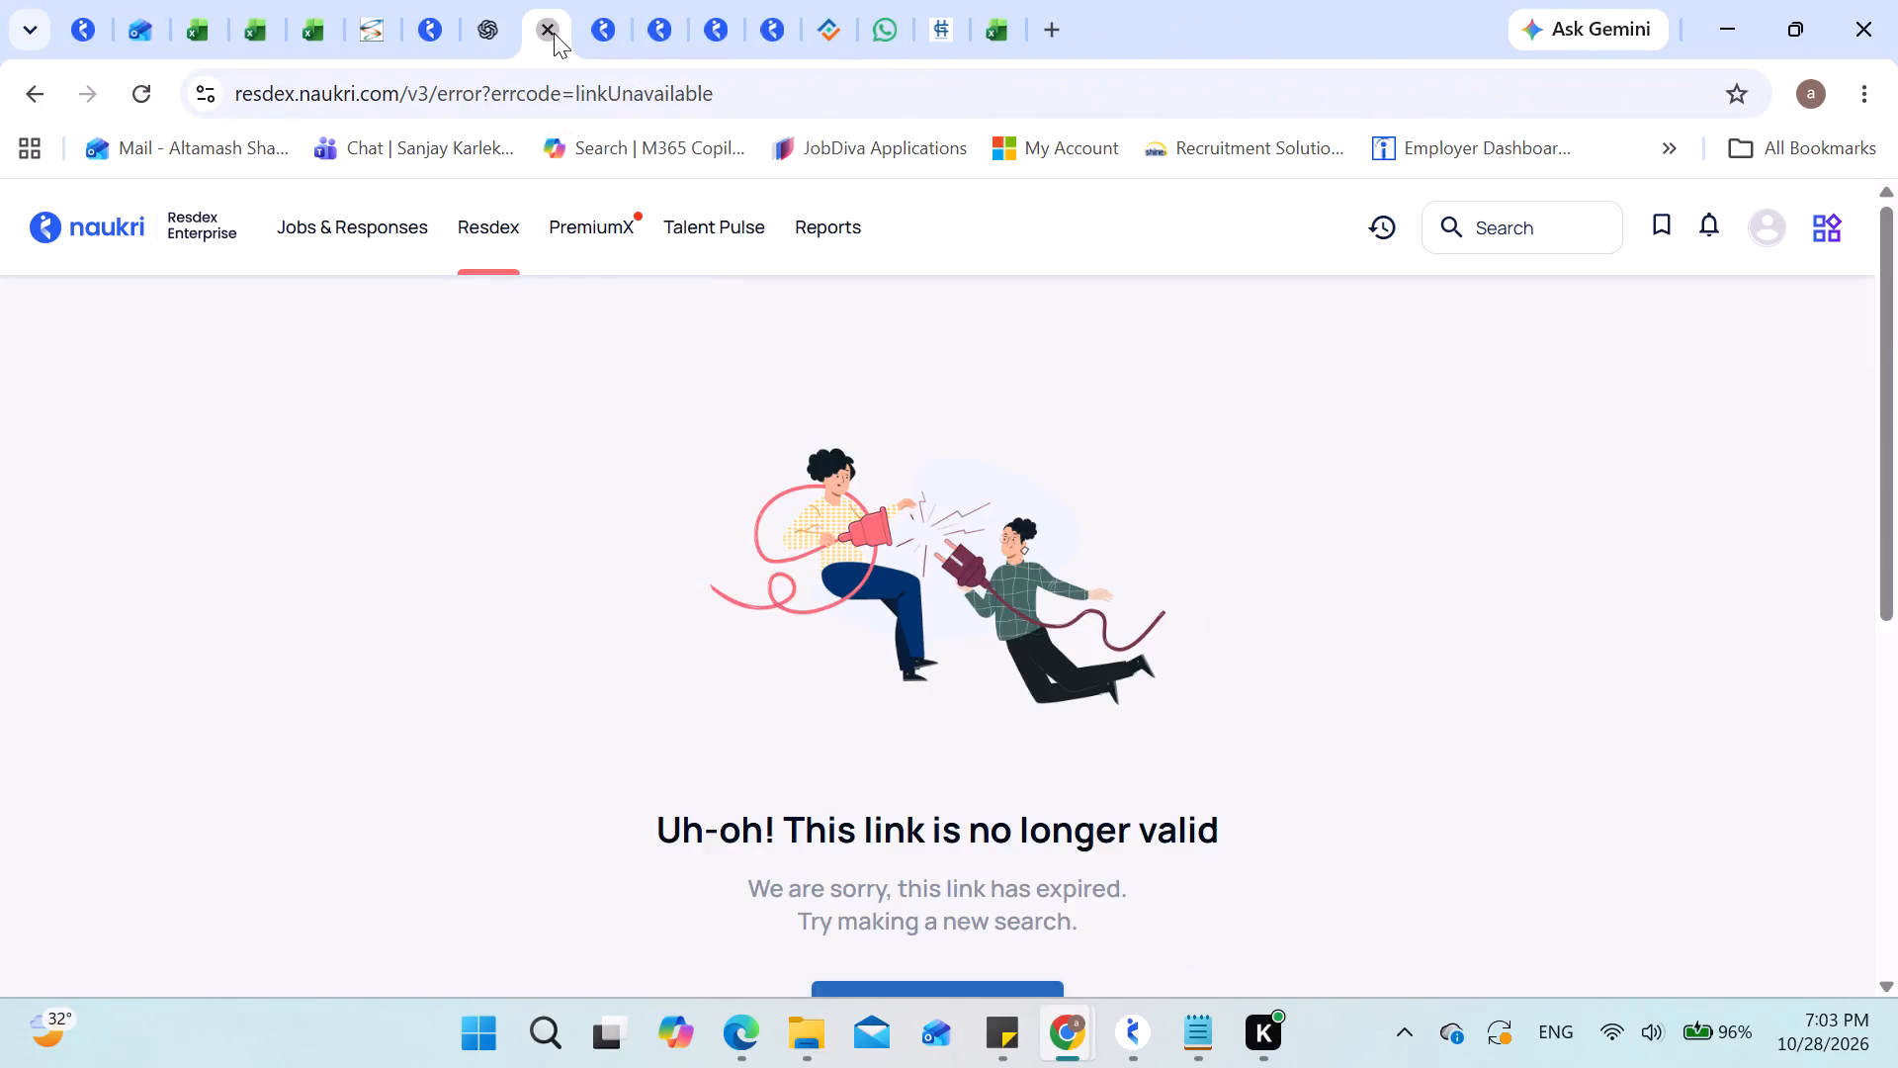
left_click(554, 33)
left_click(554, 33)
left_click(554, 33)
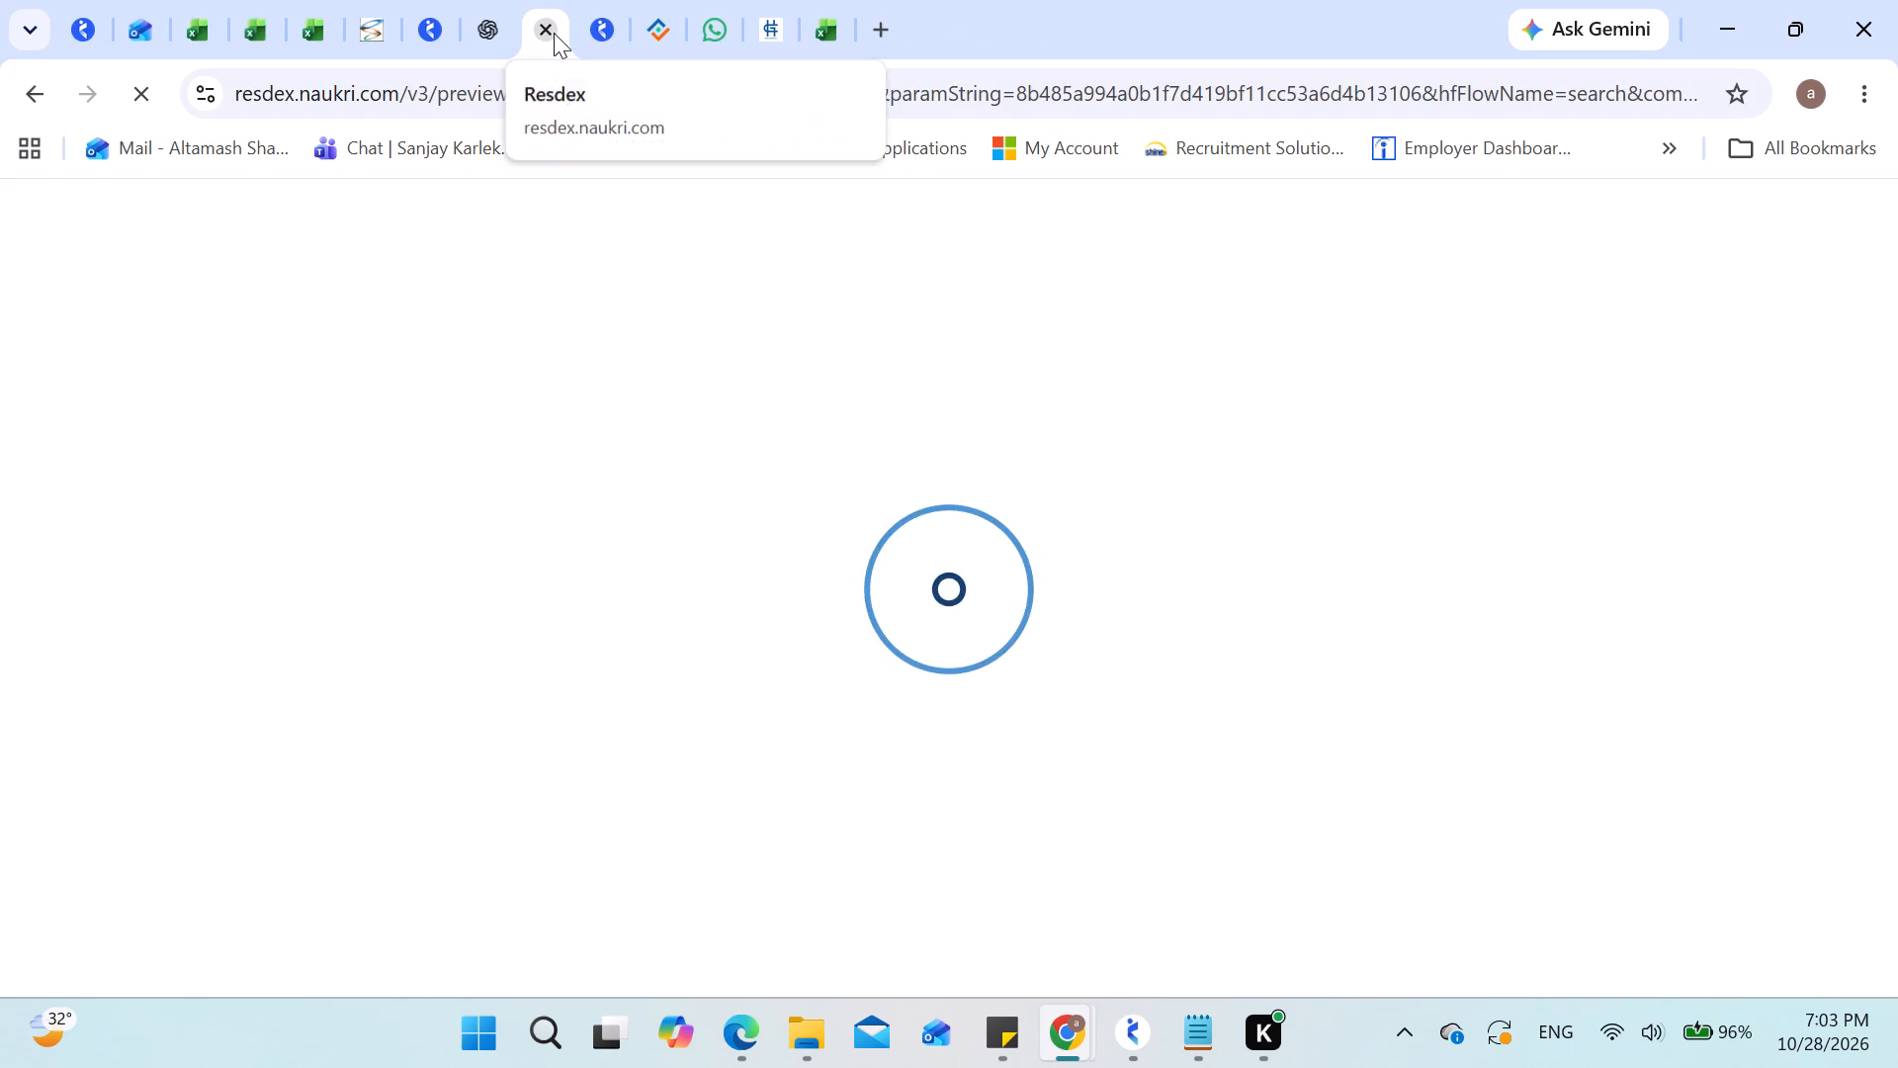
left_click(554, 33)
left_click(554, 33)
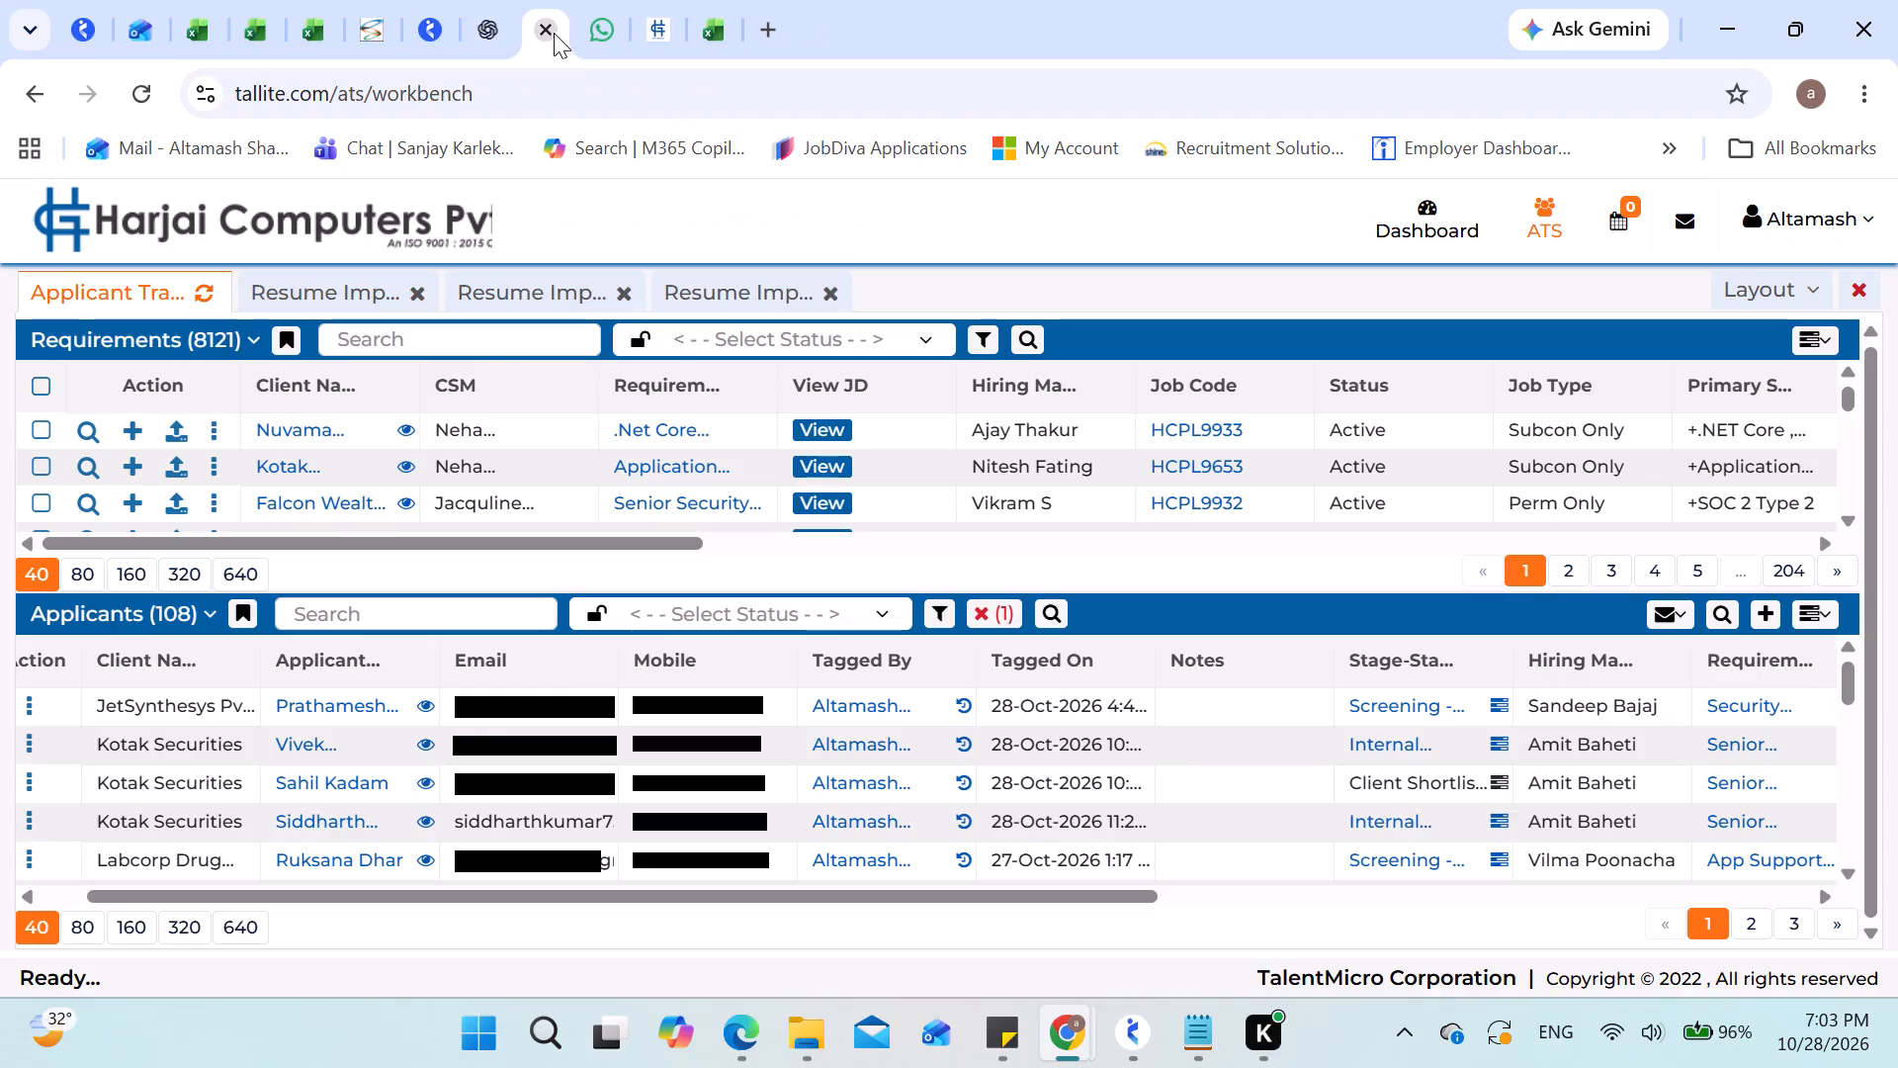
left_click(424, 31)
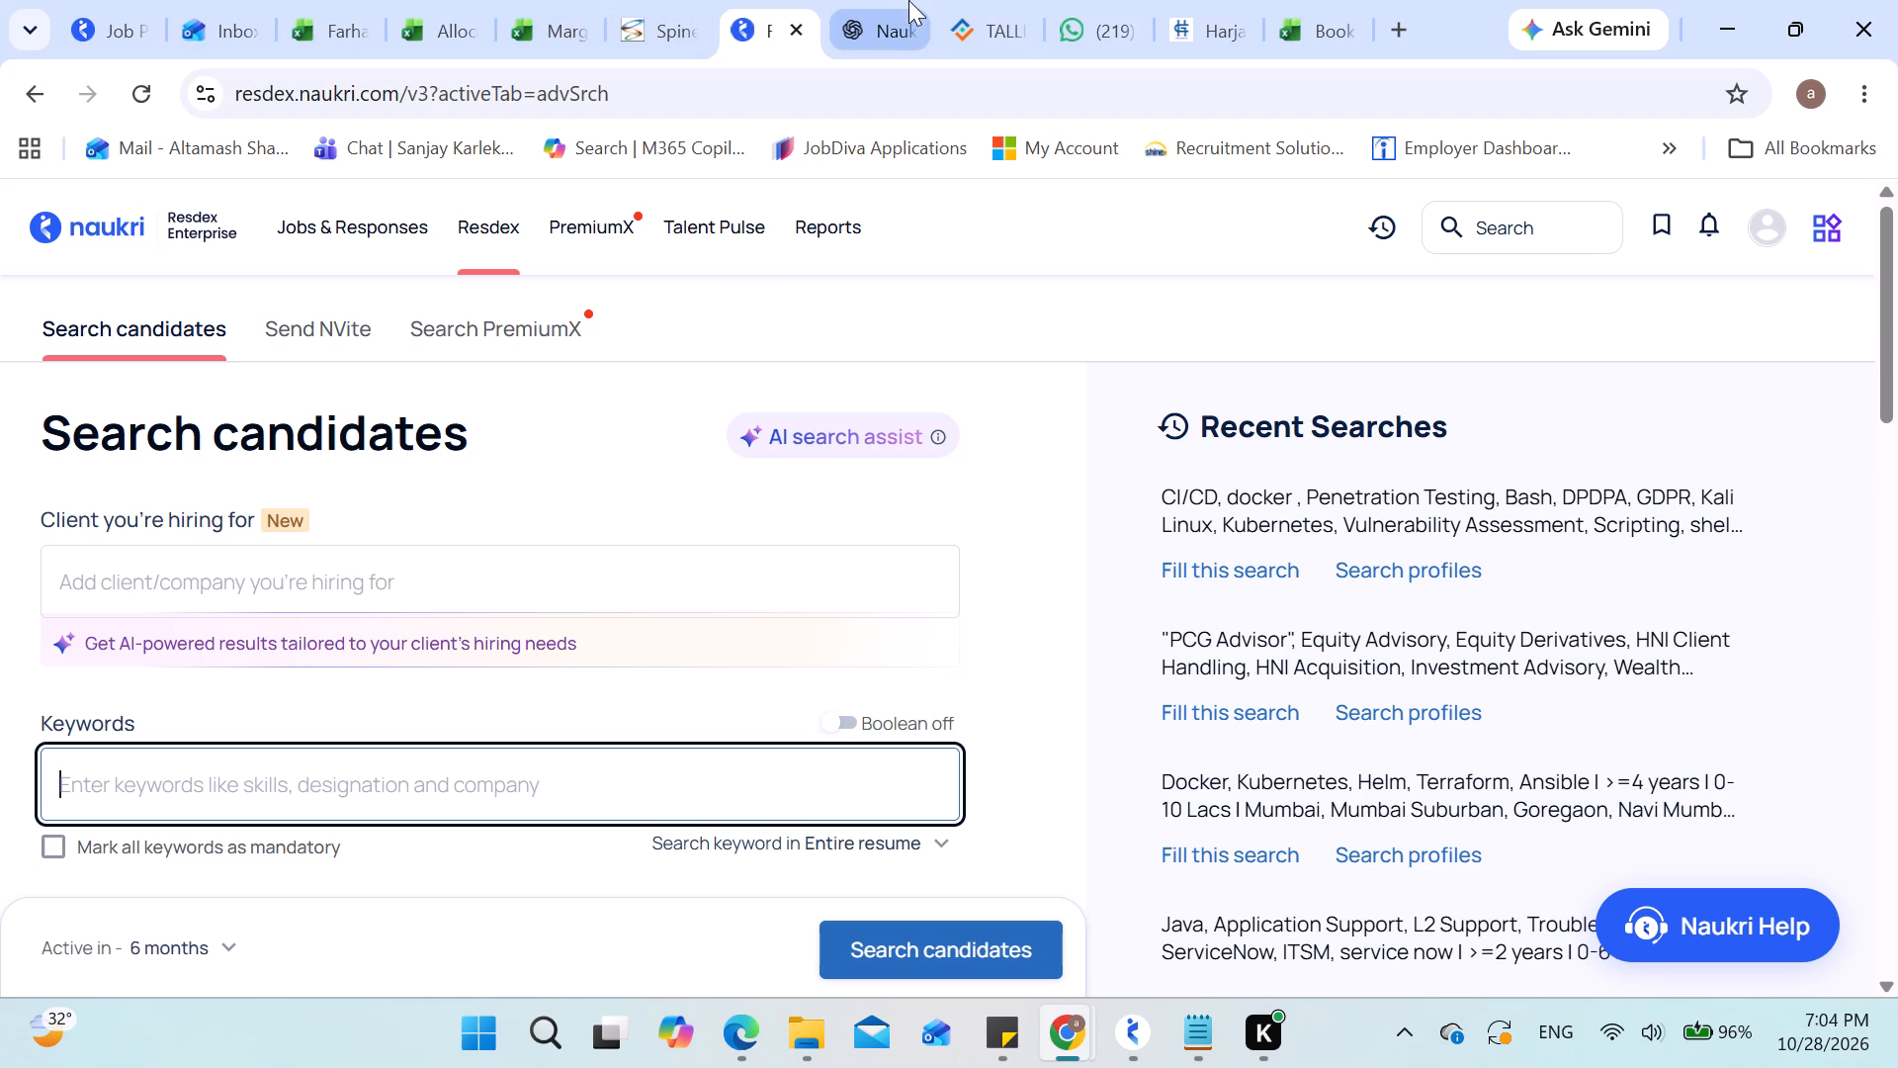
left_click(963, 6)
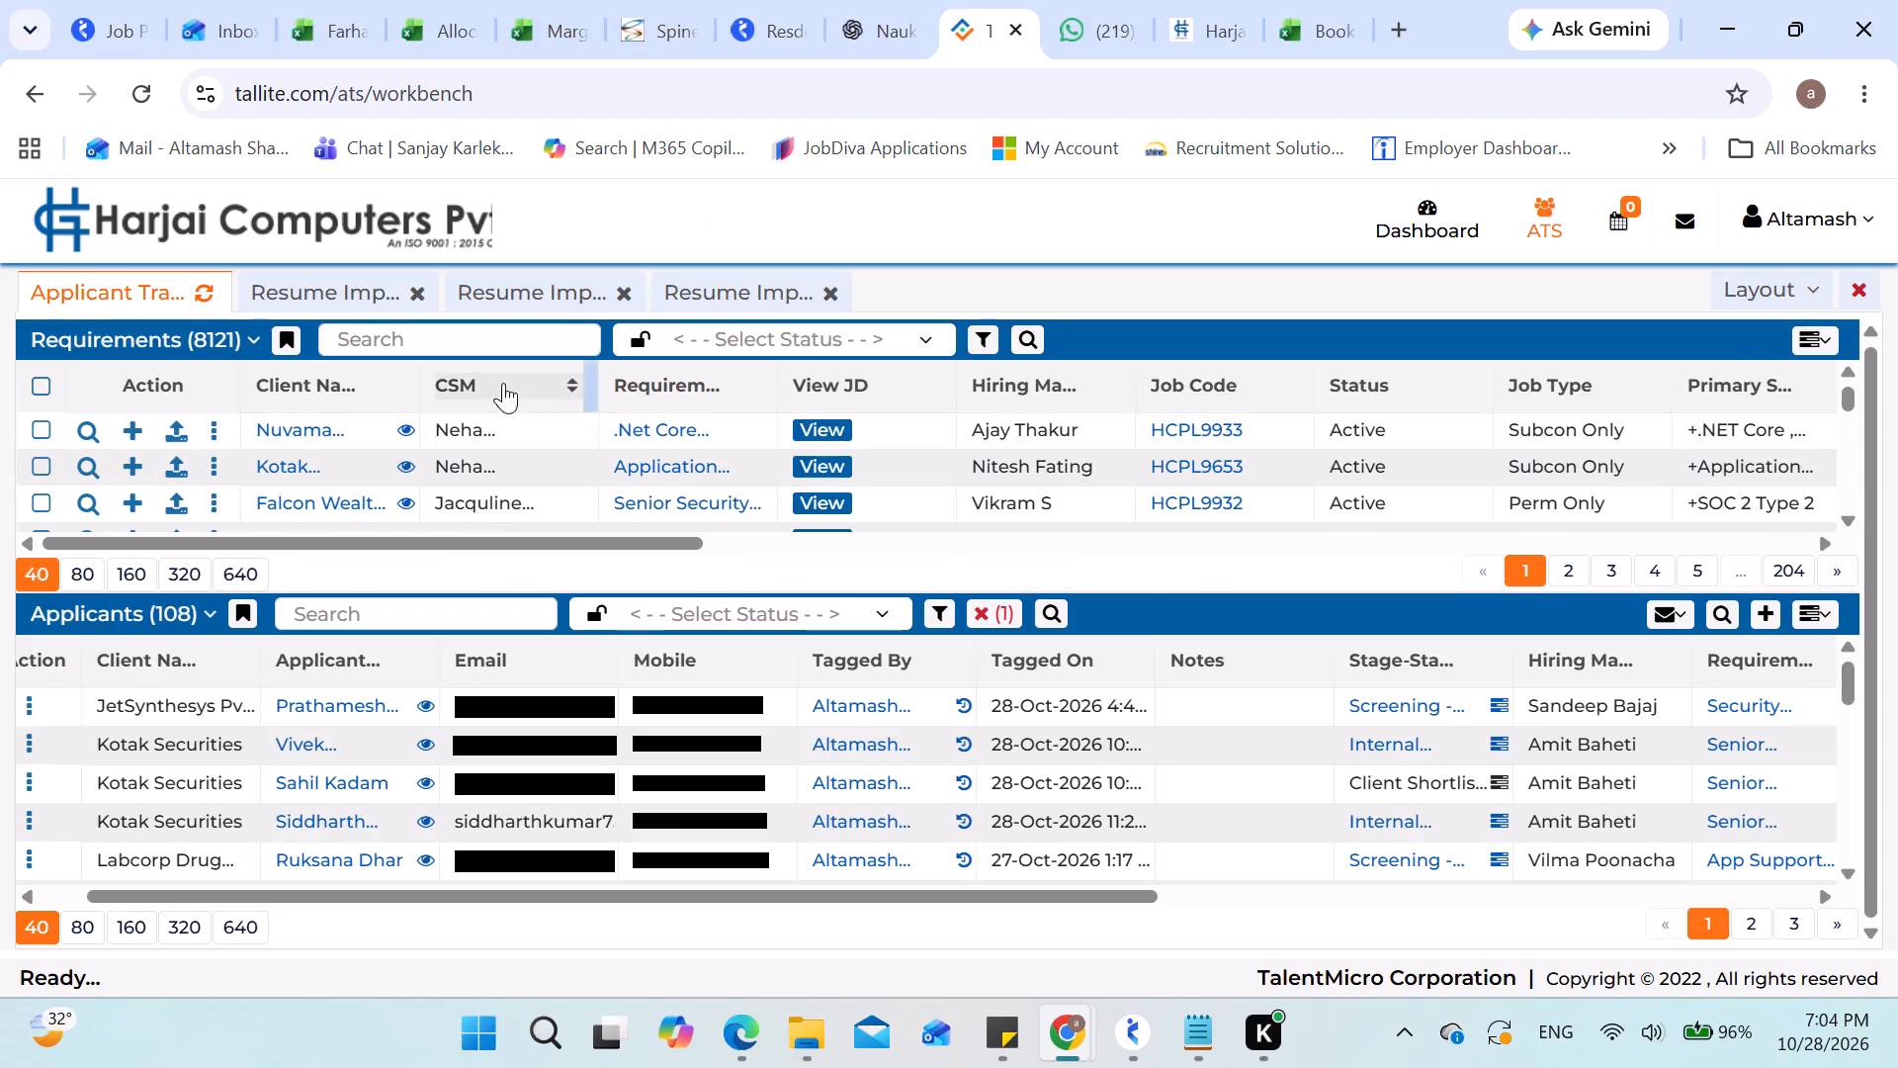
Search the Requirements list for "bajaj".
left_click(491, 333)
key("b")
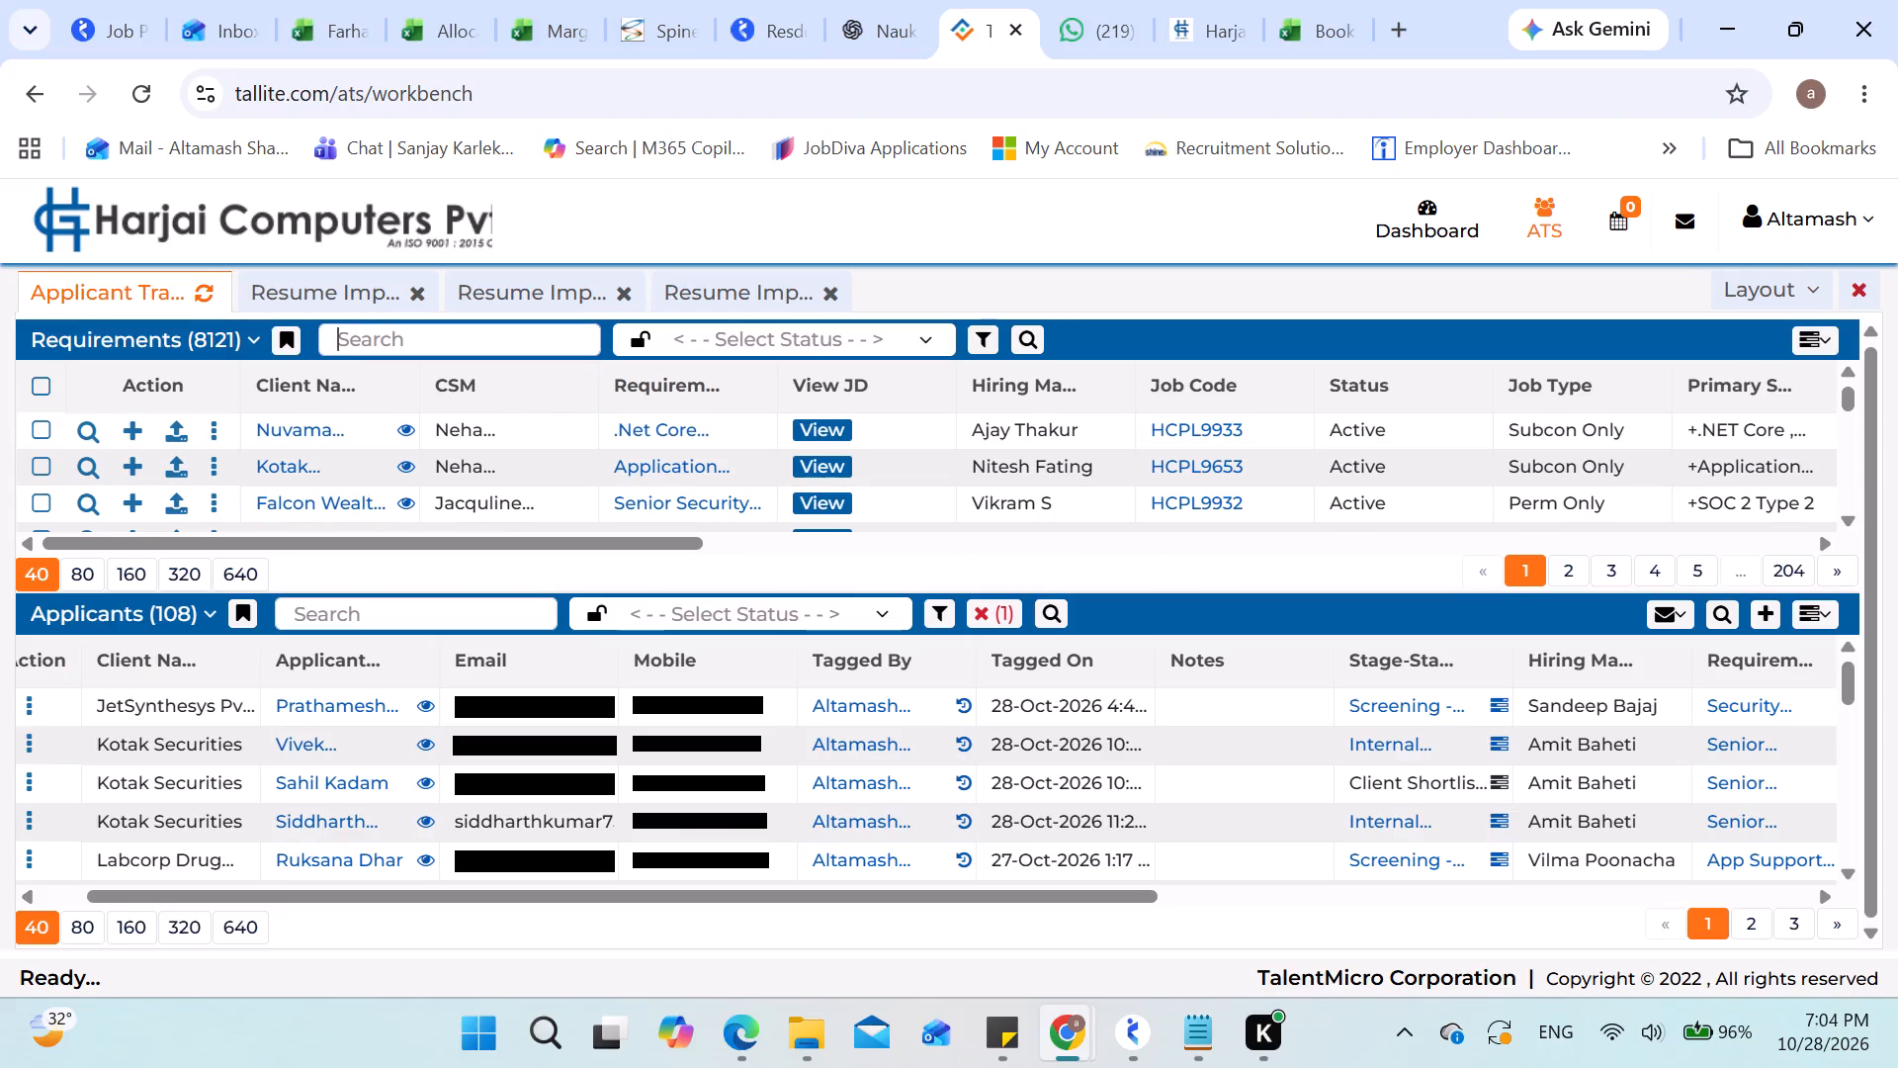
type("ajaj")
left_click(1040, 335)
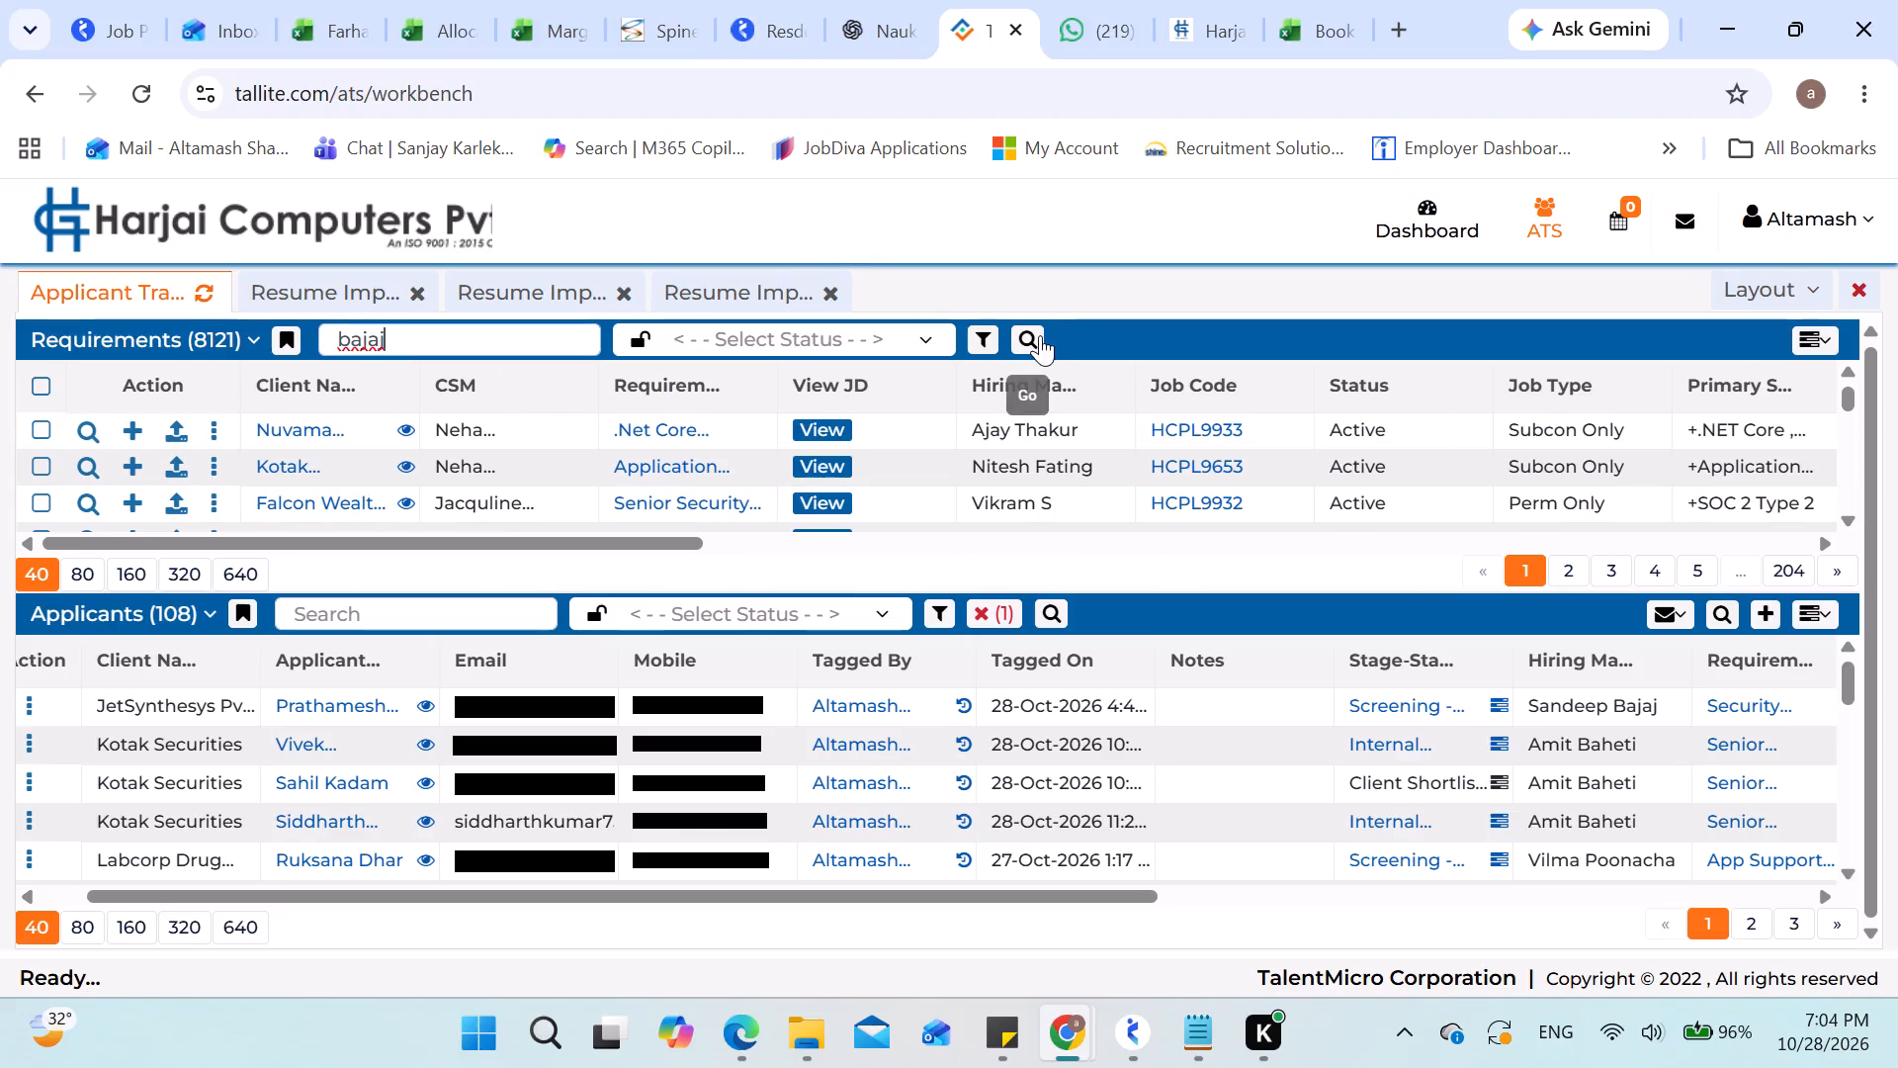
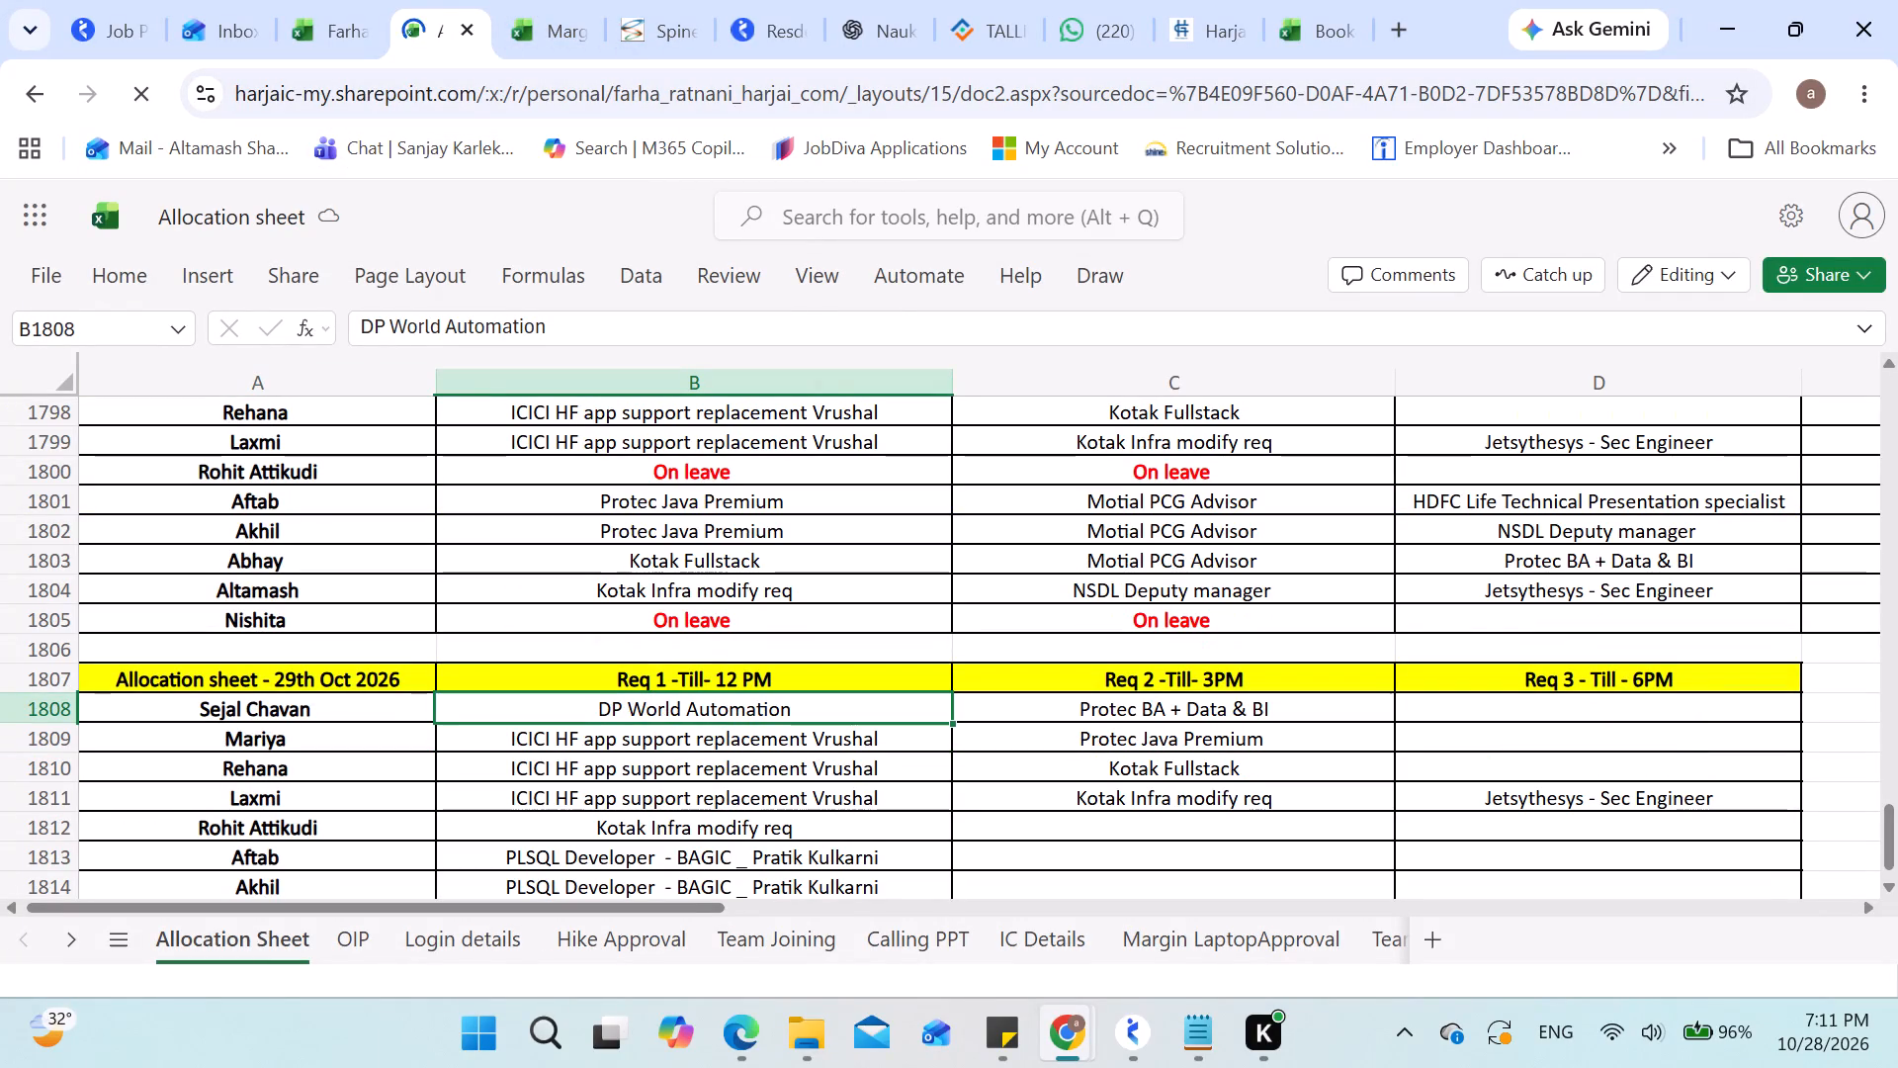
In the Farha Team Interview tracker's DR Update sheet, extend the serial number series to 1227 in row 1253.
left_click(334, 18)
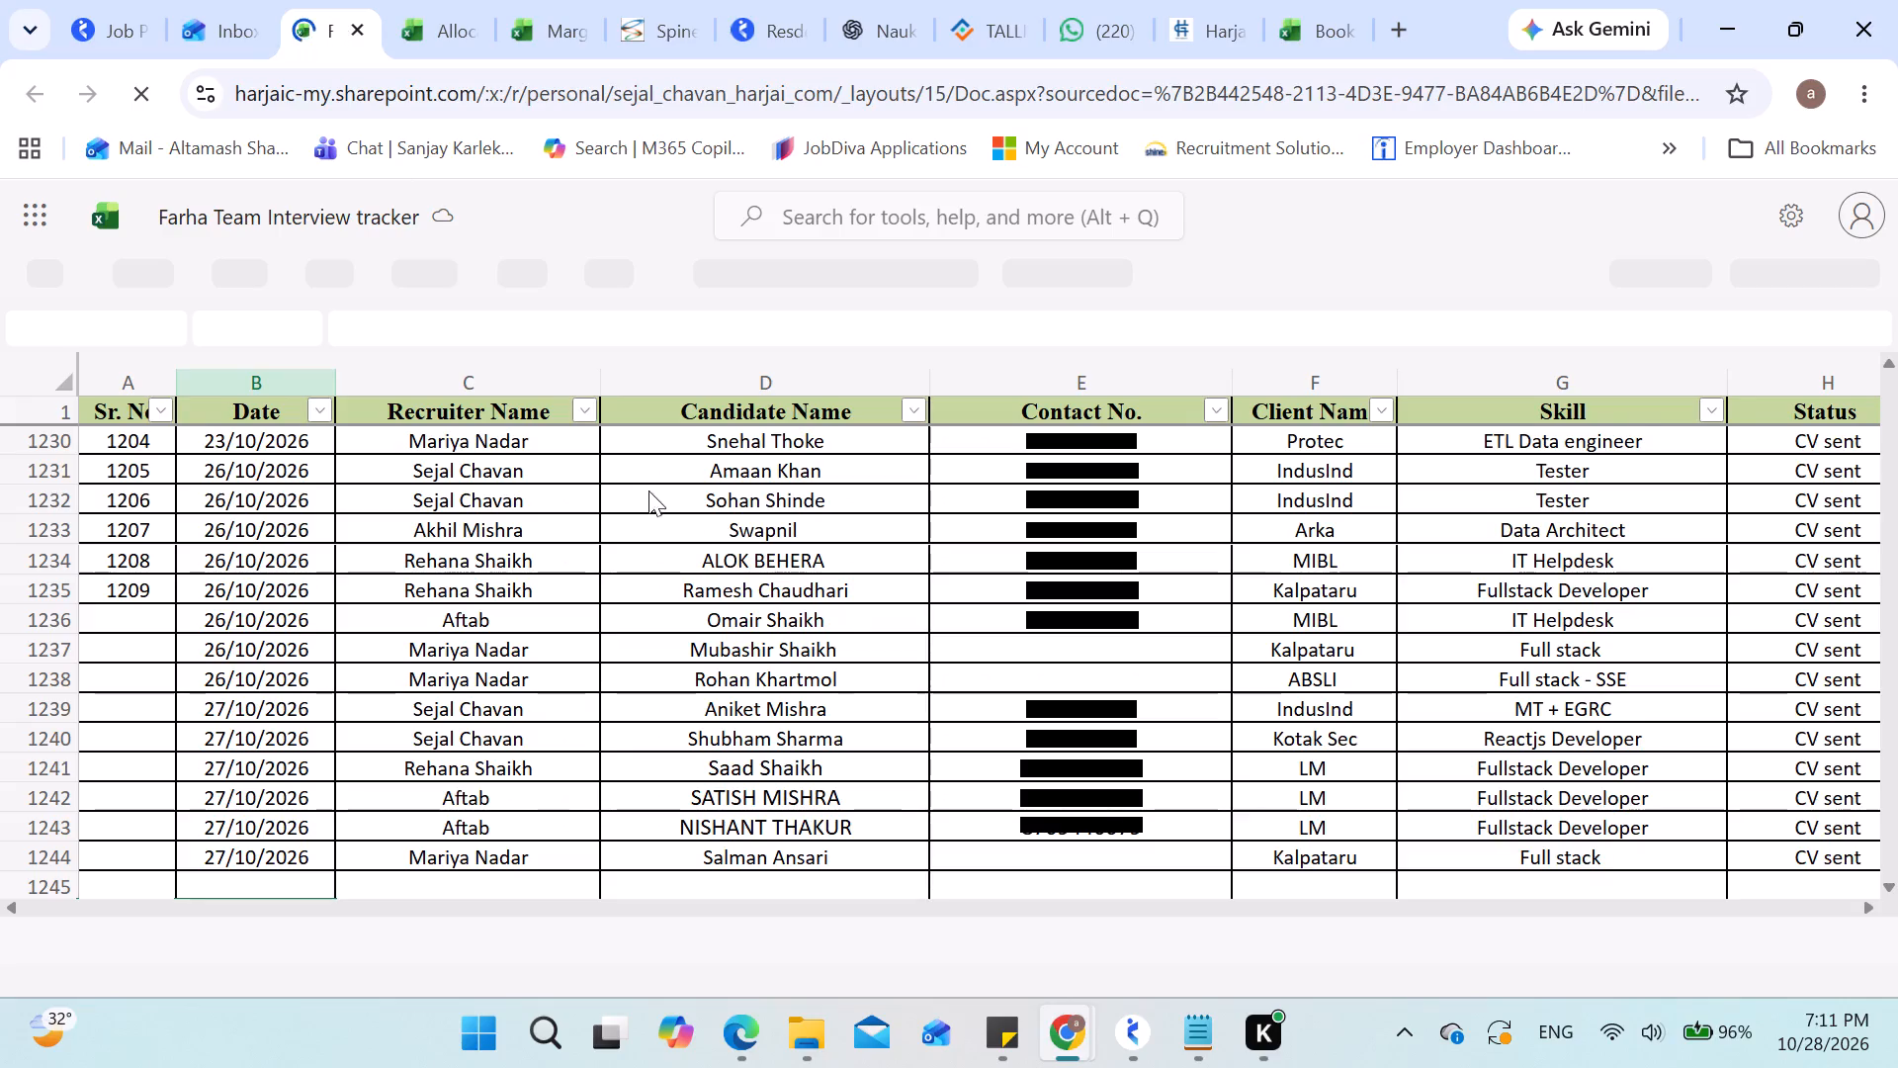
scroll(722, 604, "down", 5)
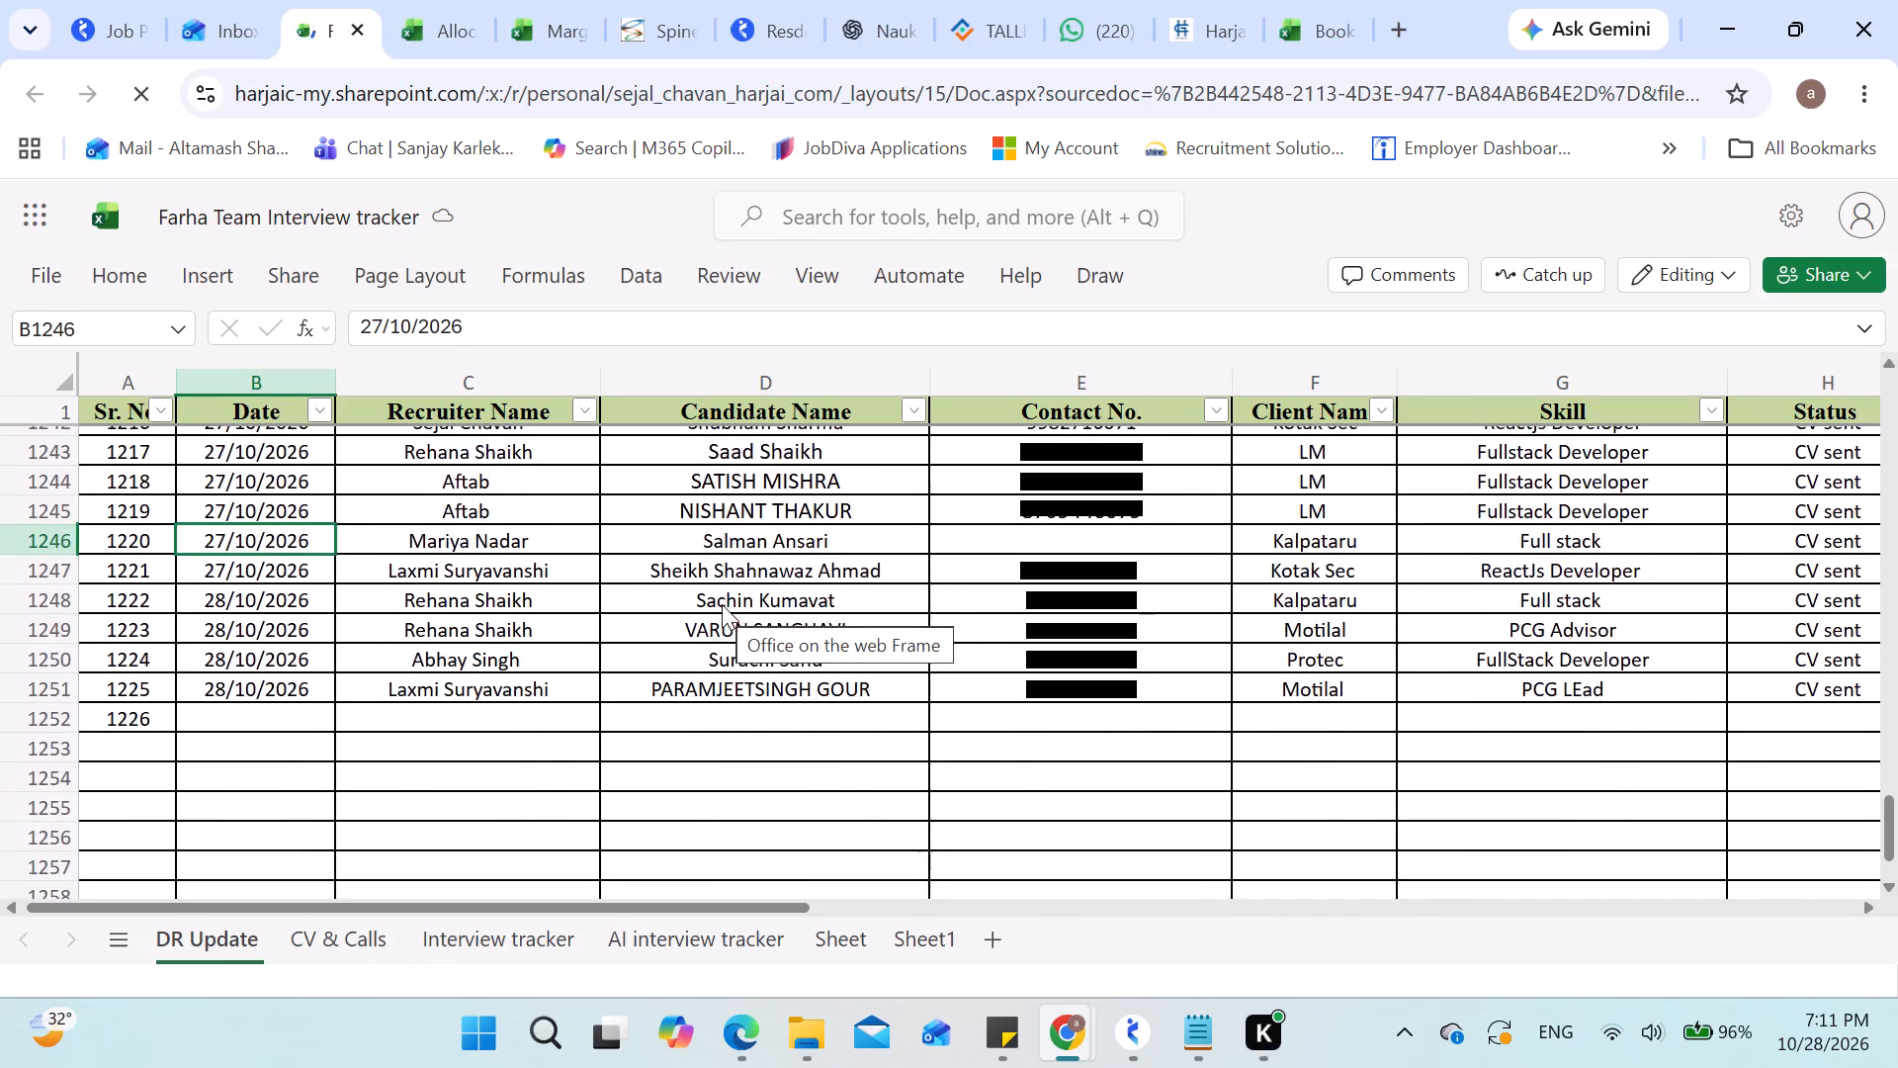
scroll(722, 604, "down", 1)
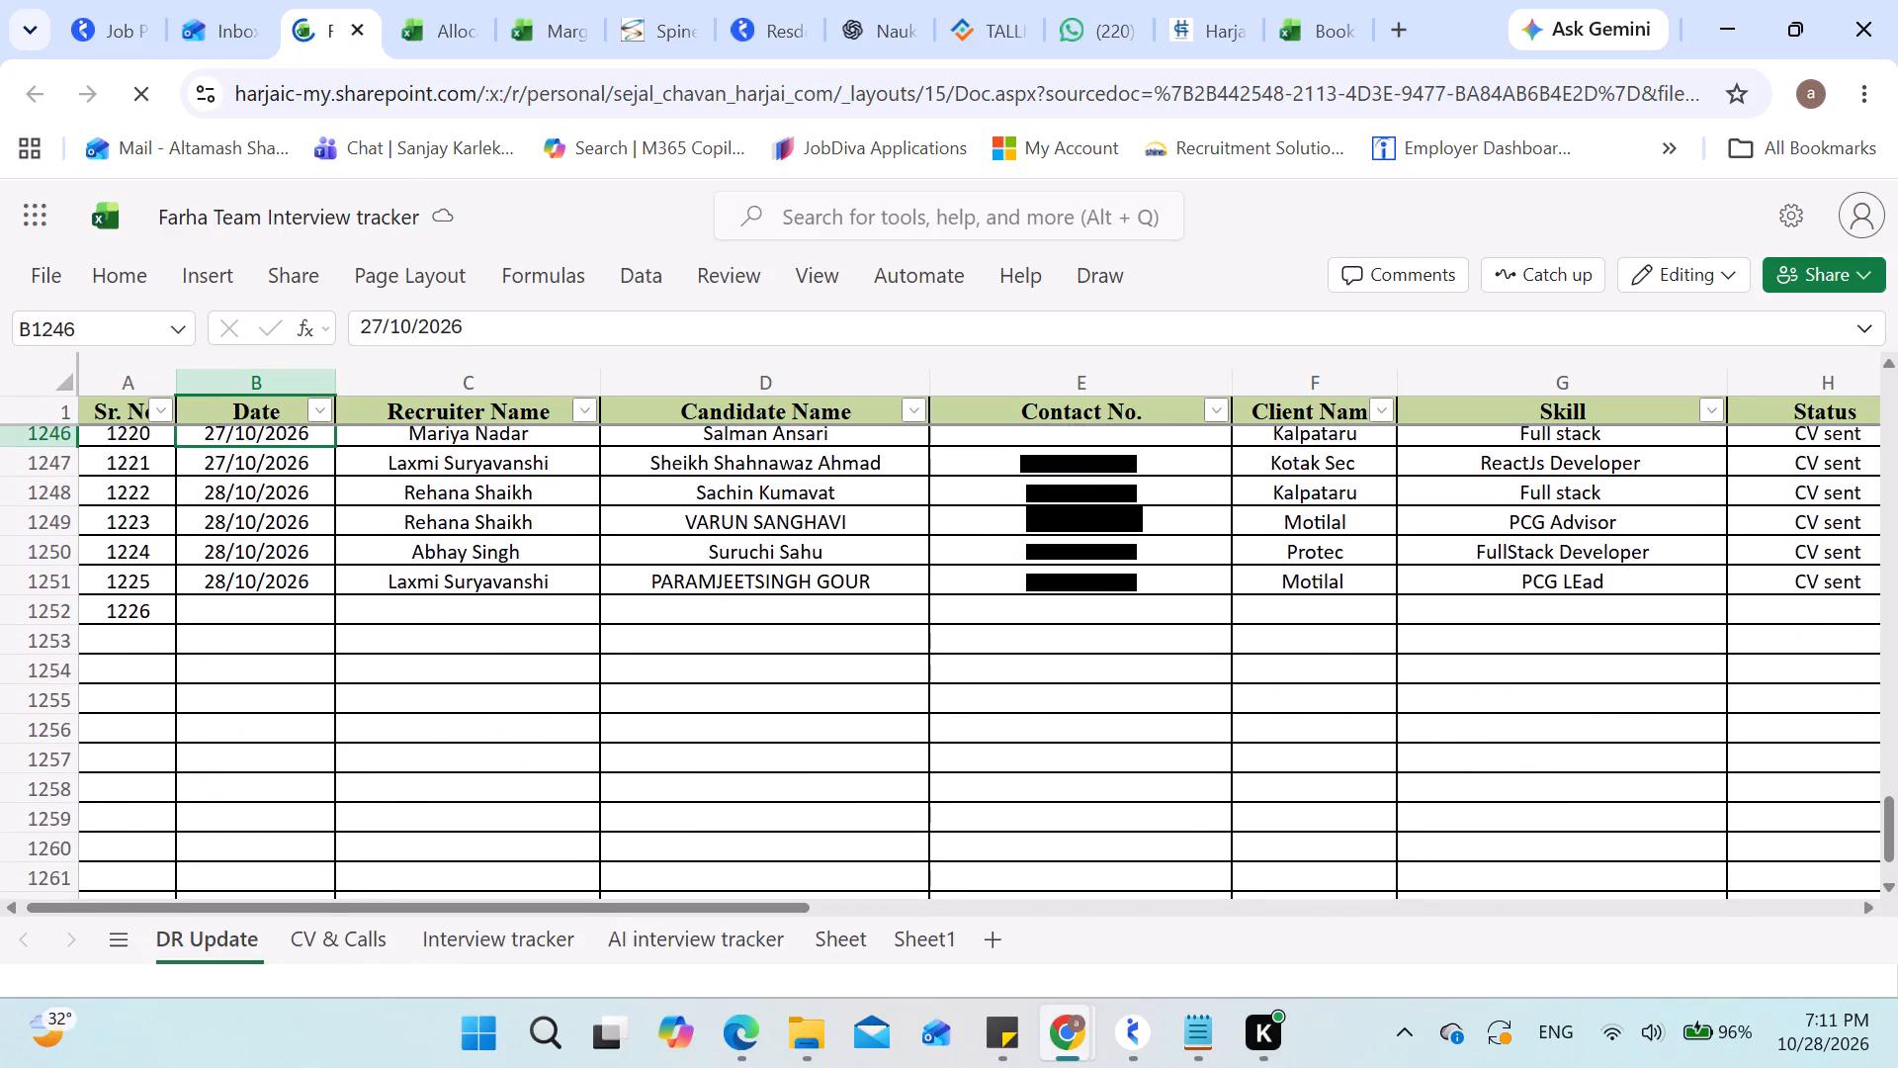
left_click(387, 620)
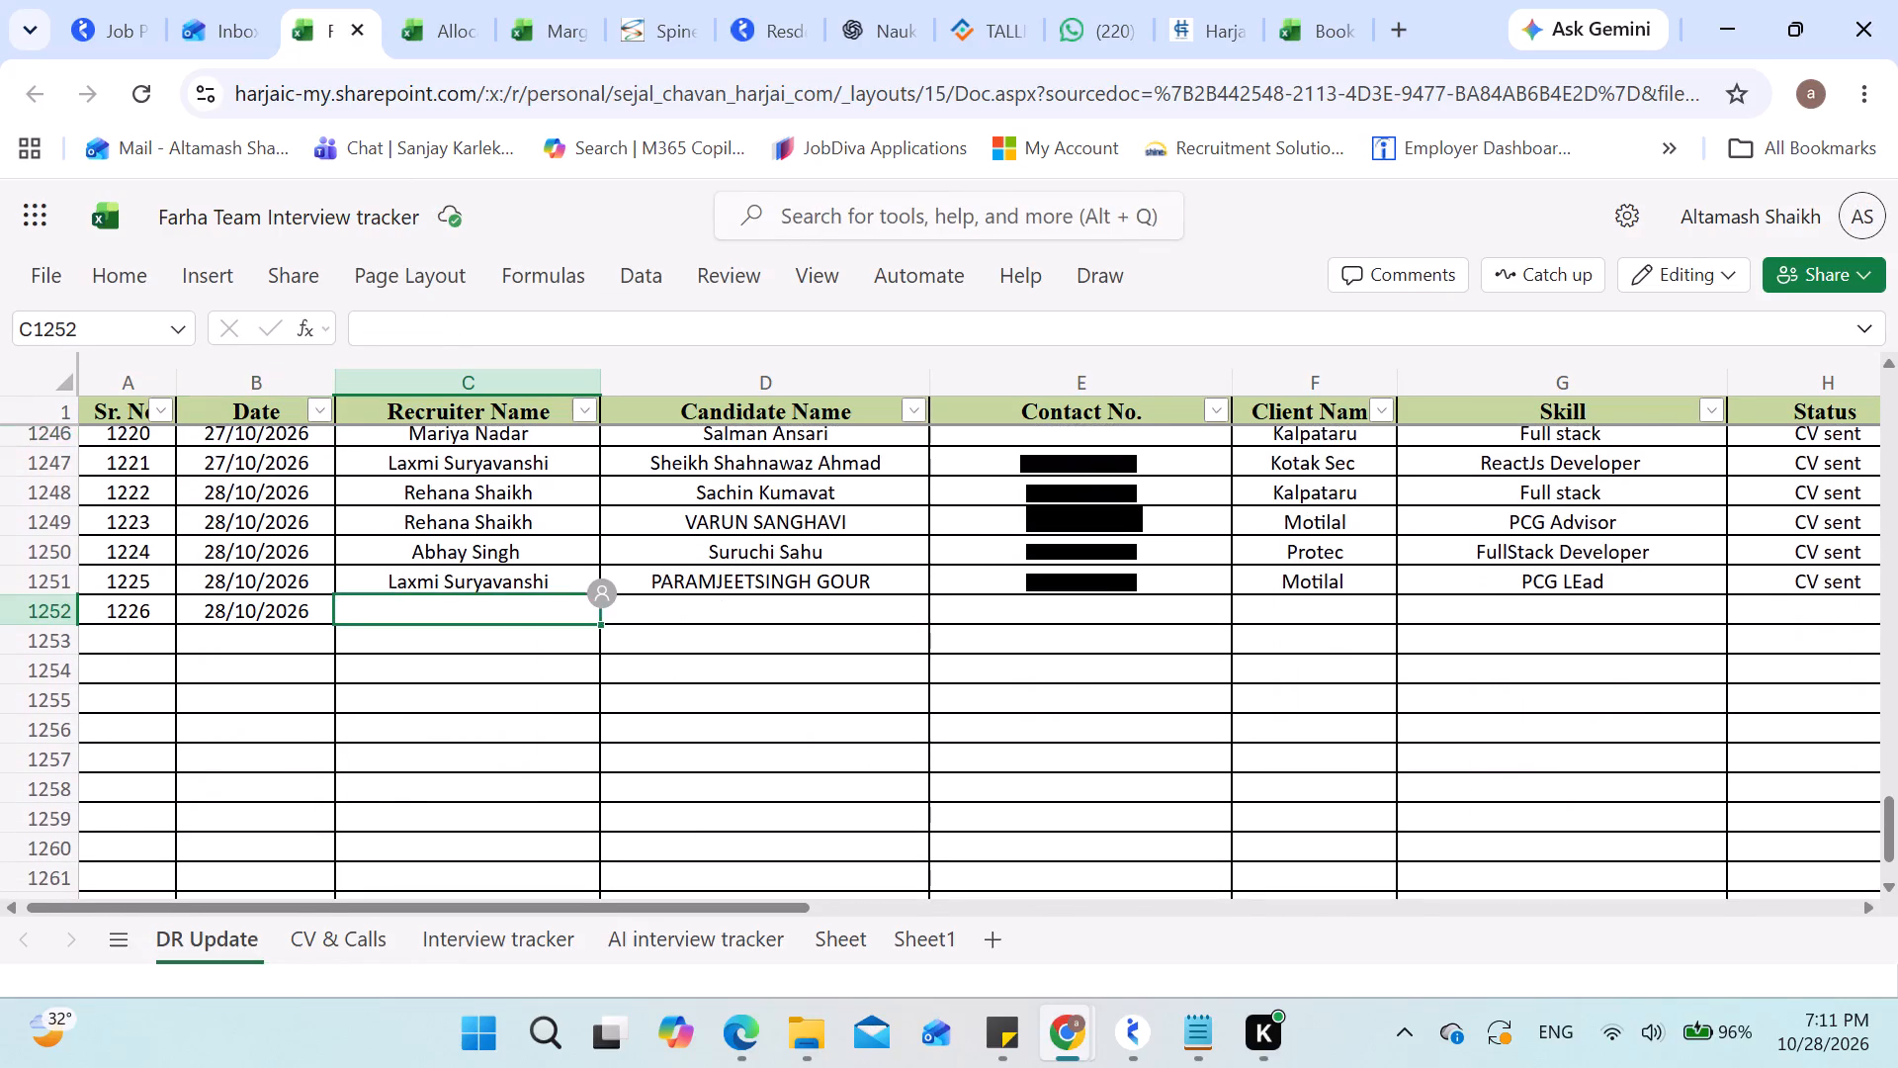
left_click(391, 635)
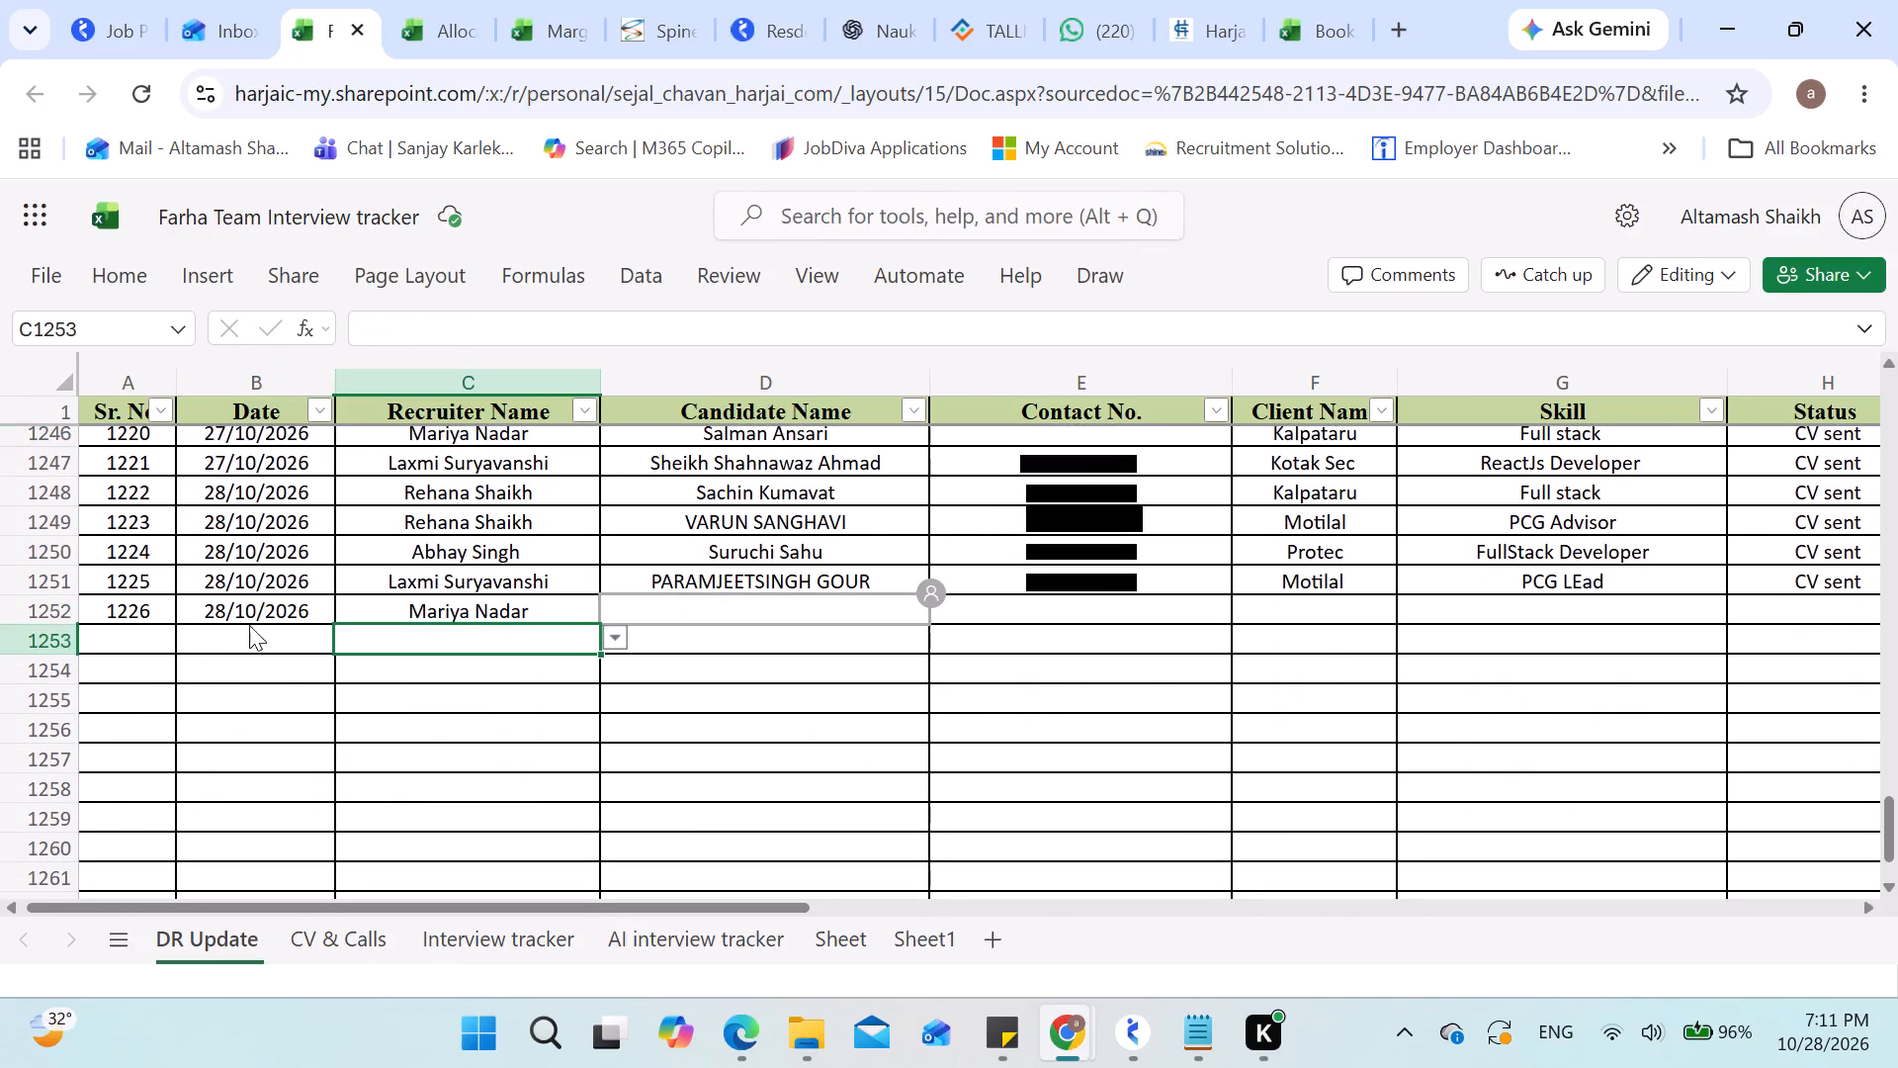
left_click(229, 637)
left_click(114, 632)
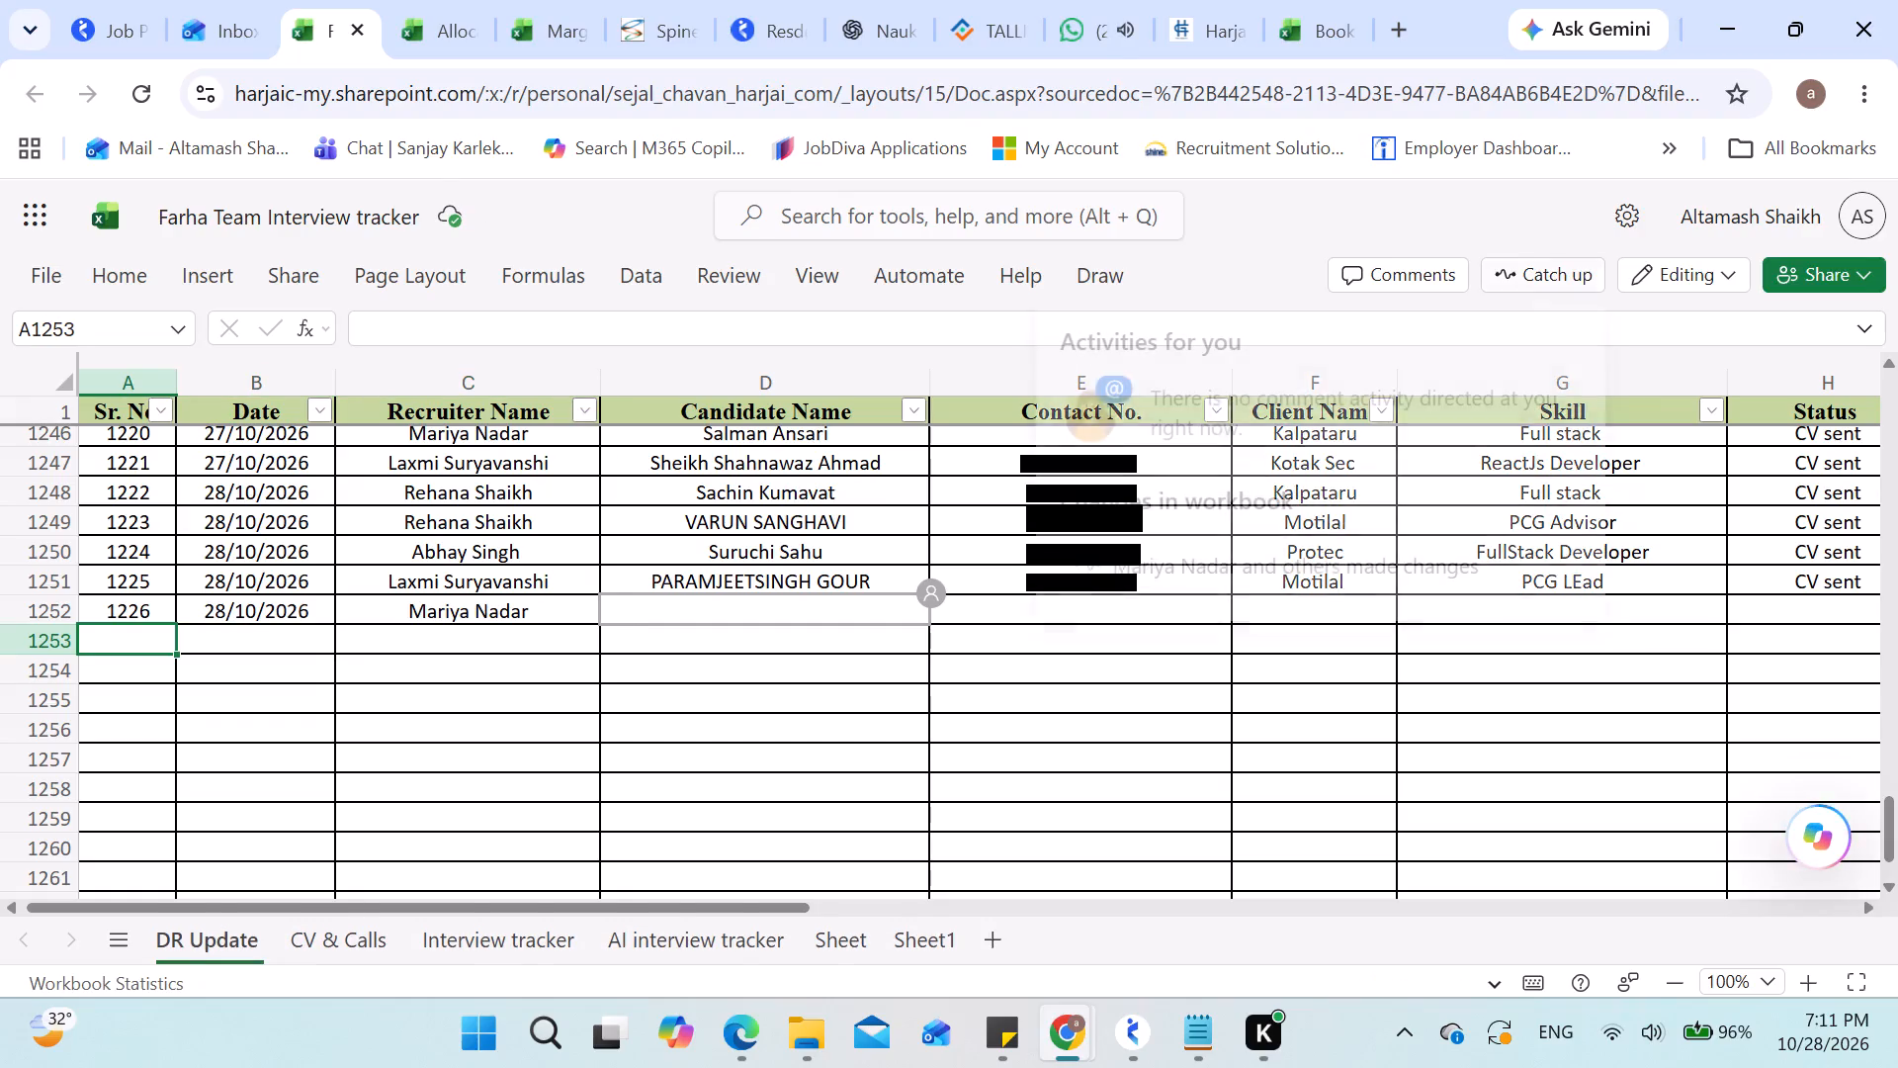
left_click(136, 582)
left_click_drag(136, 582, 131, 597)
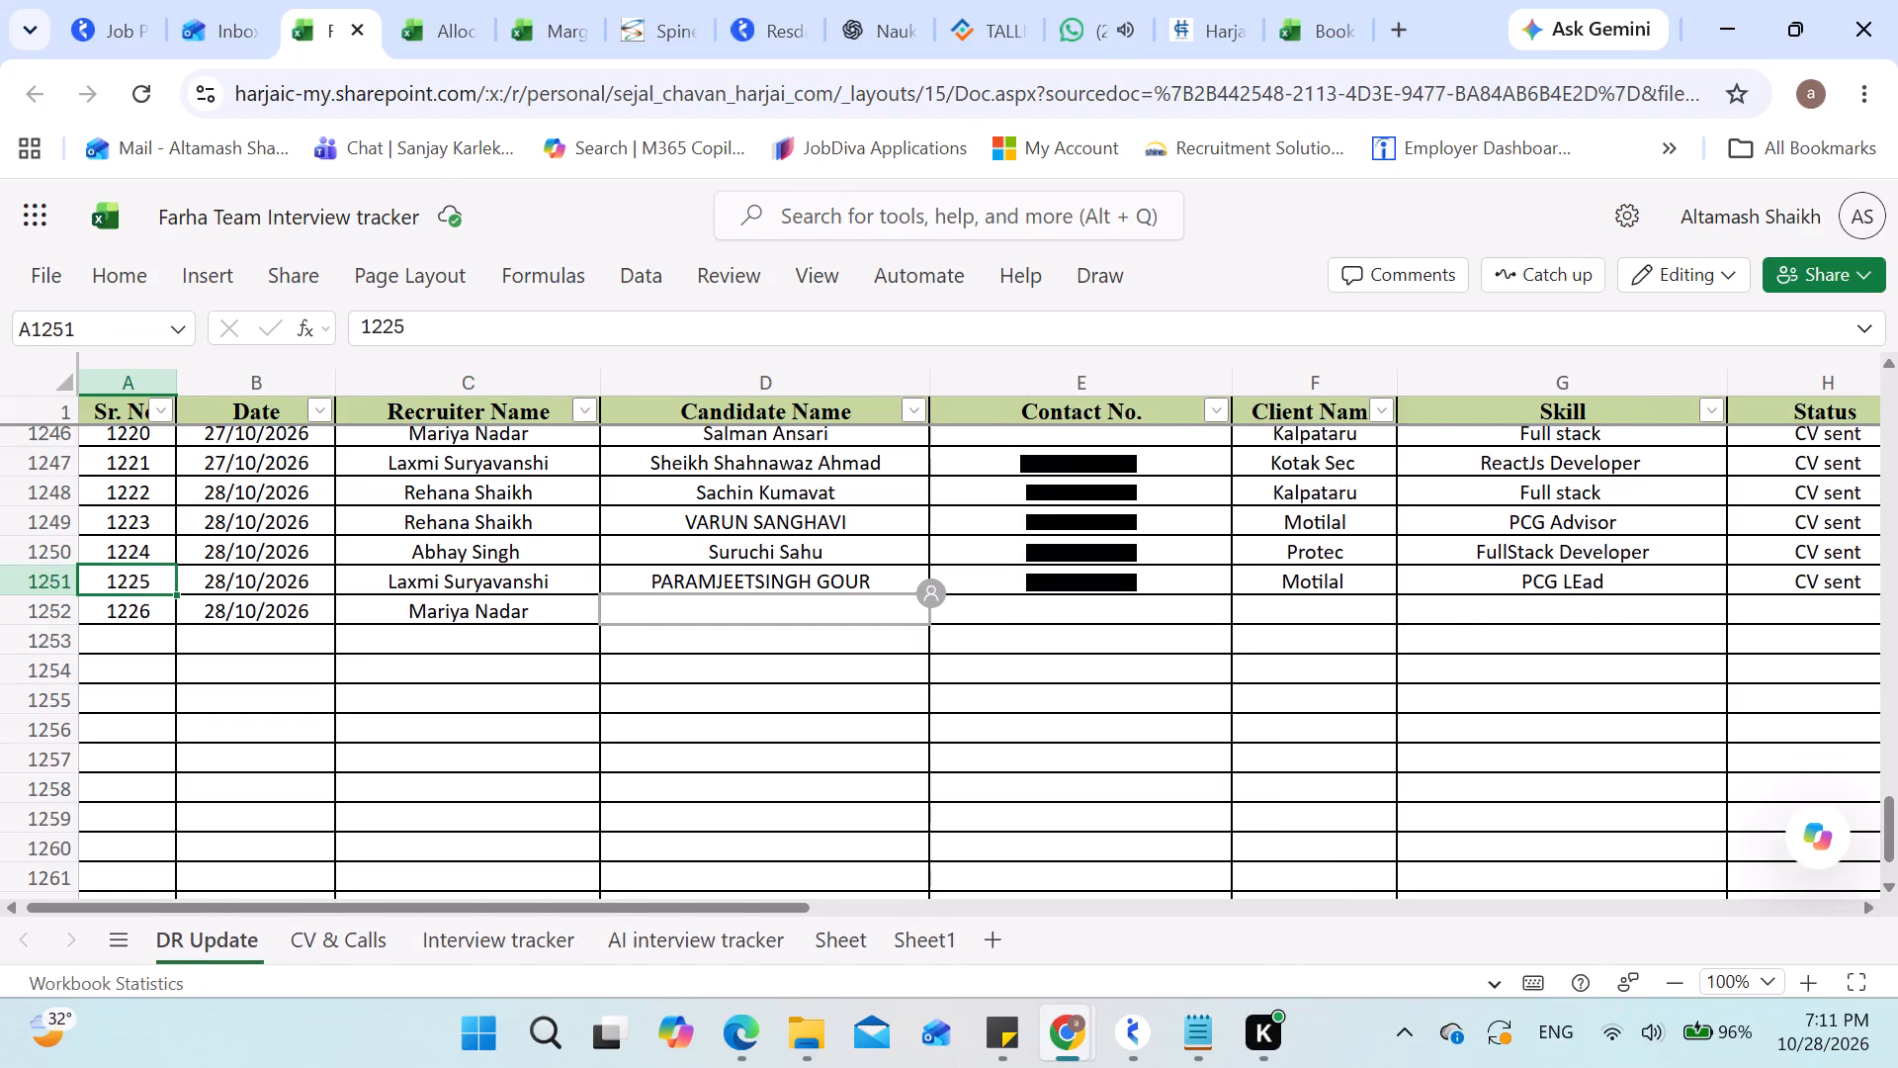
left_click_drag(131, 597, 131, 608)
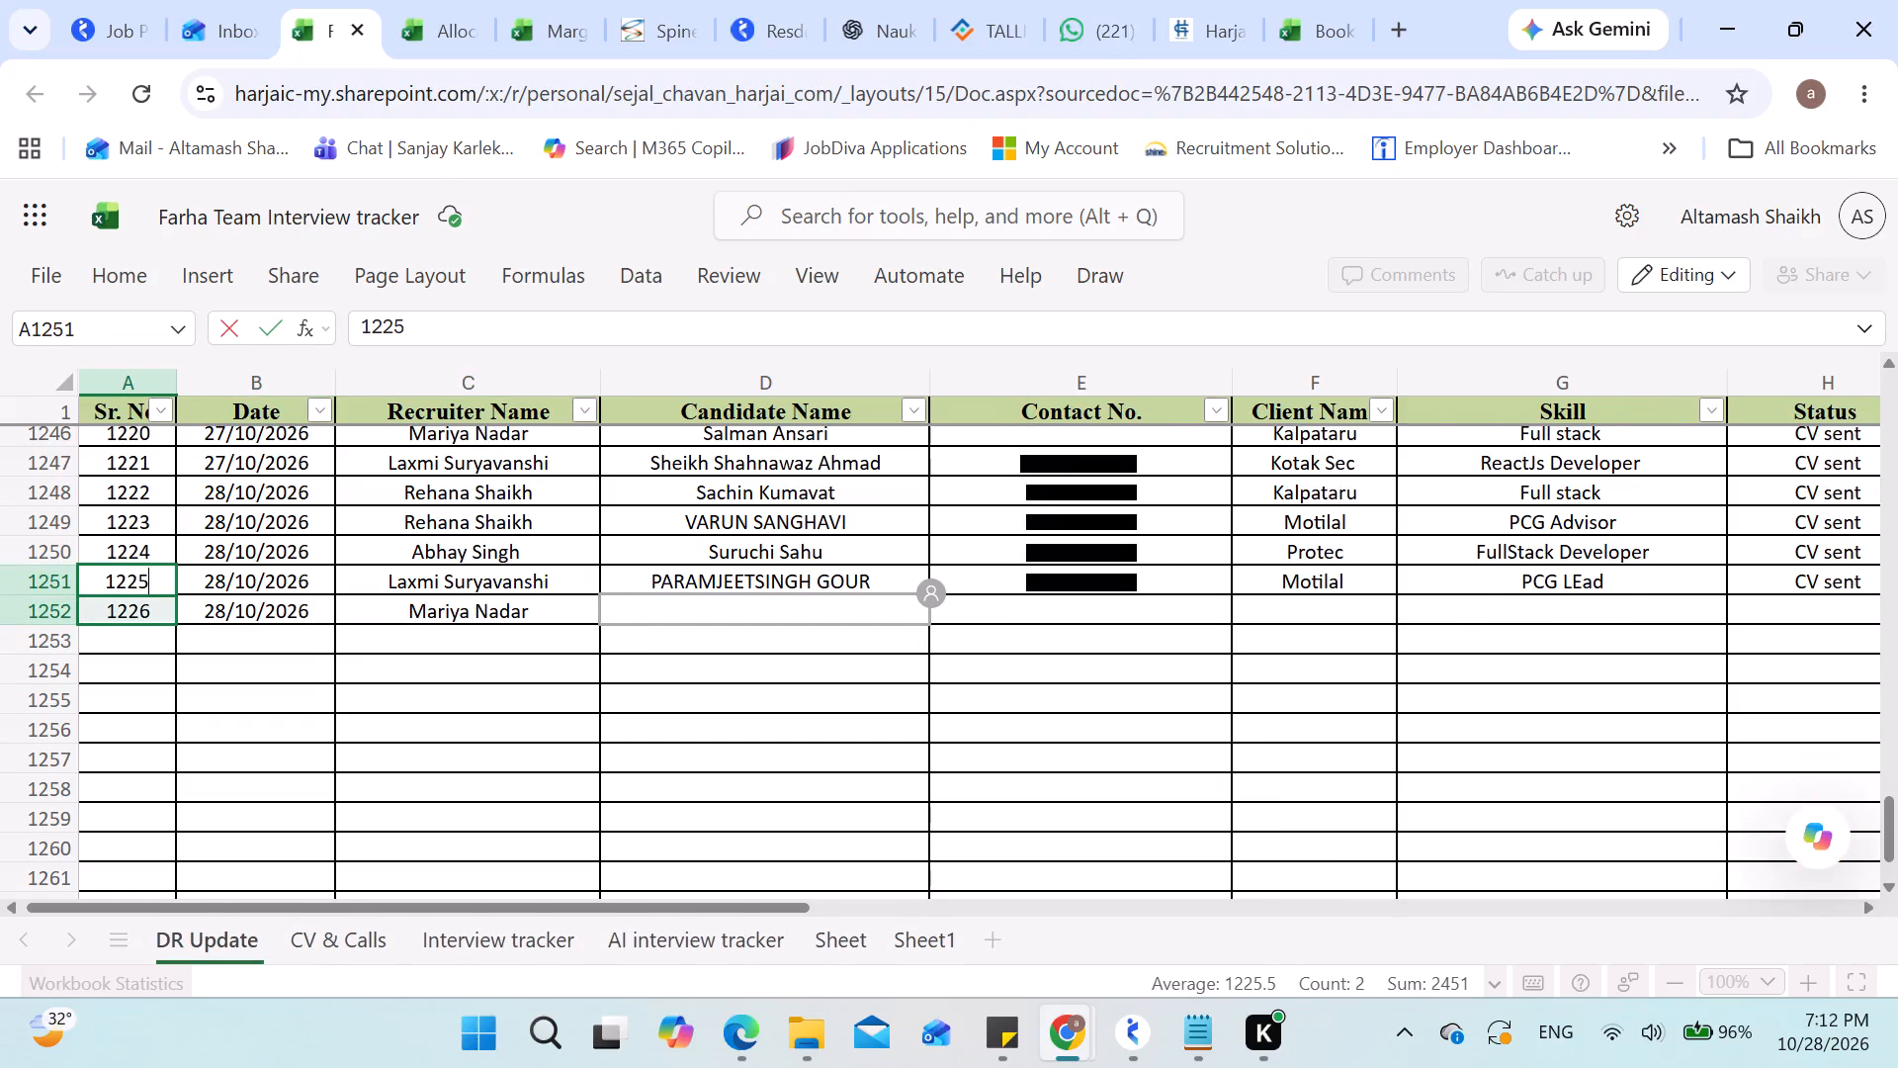
left_click(121, 653)
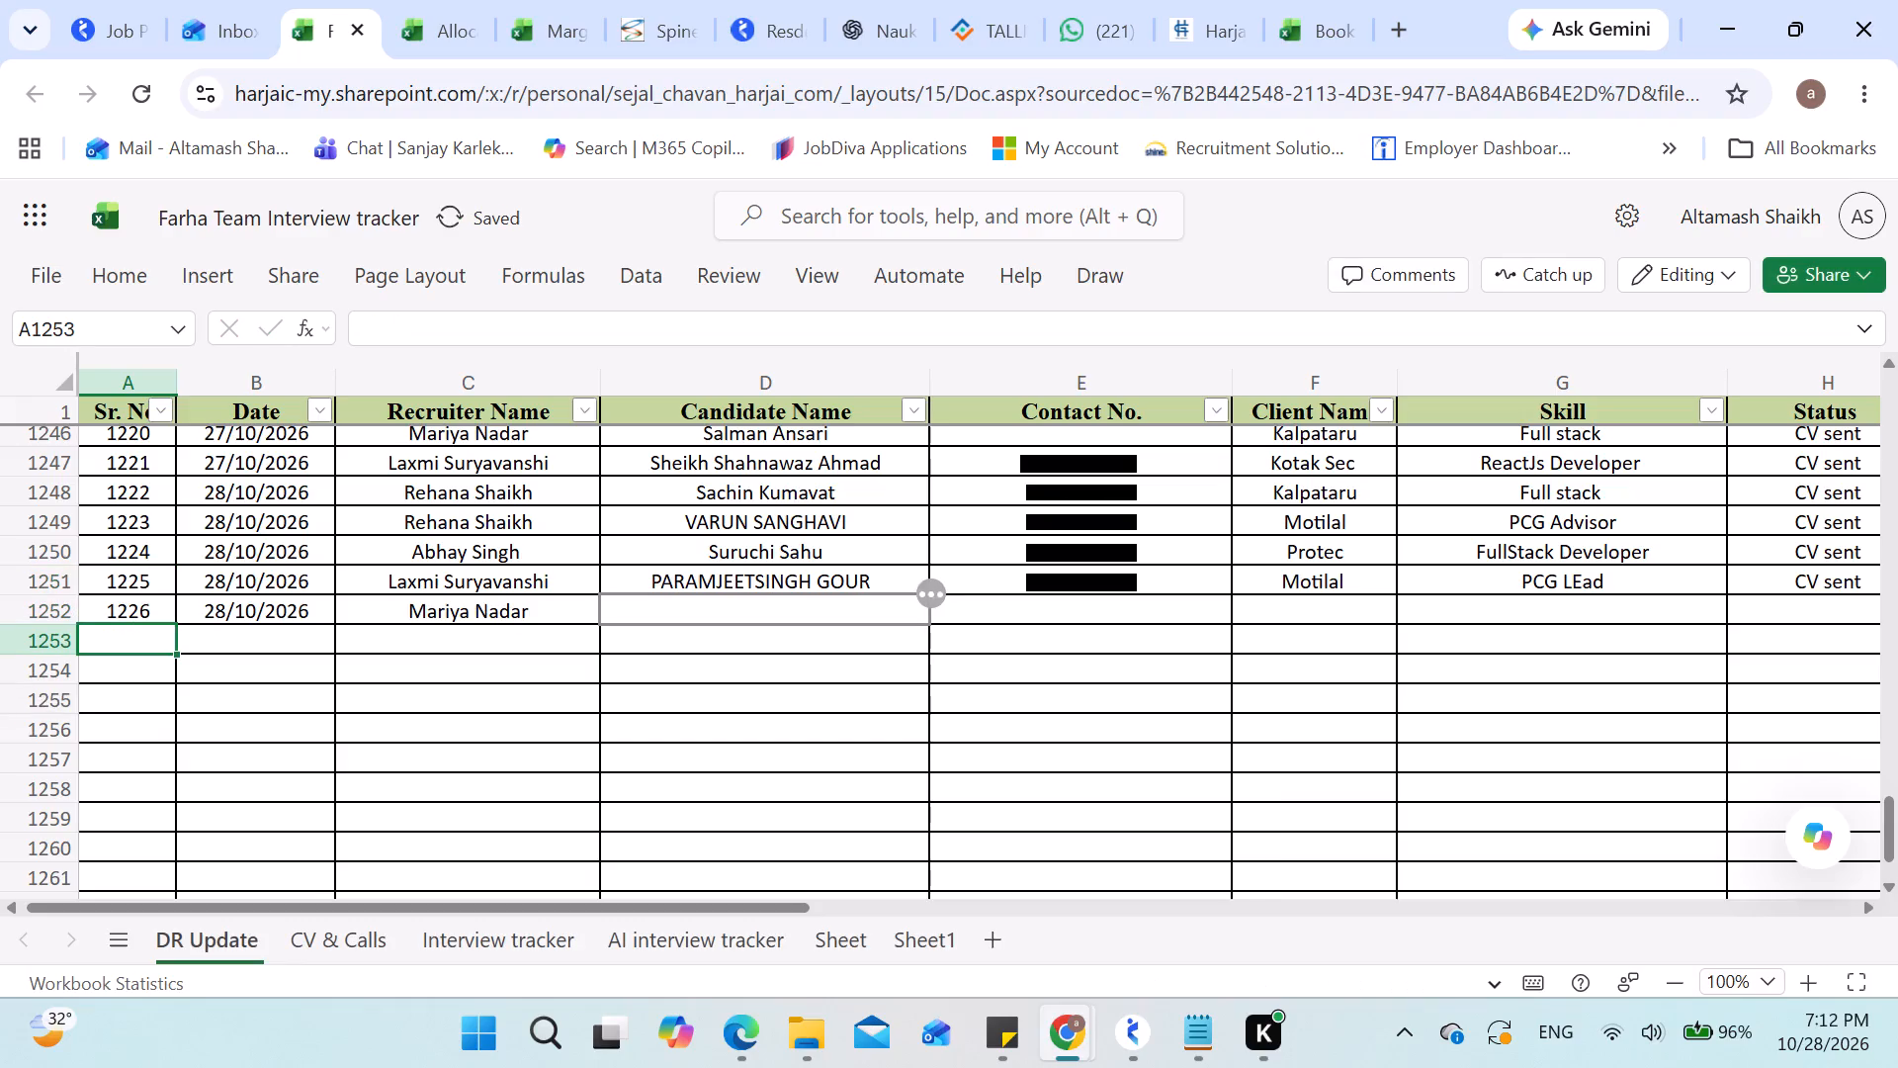
left_click(131, 573)
key("shift+Down")
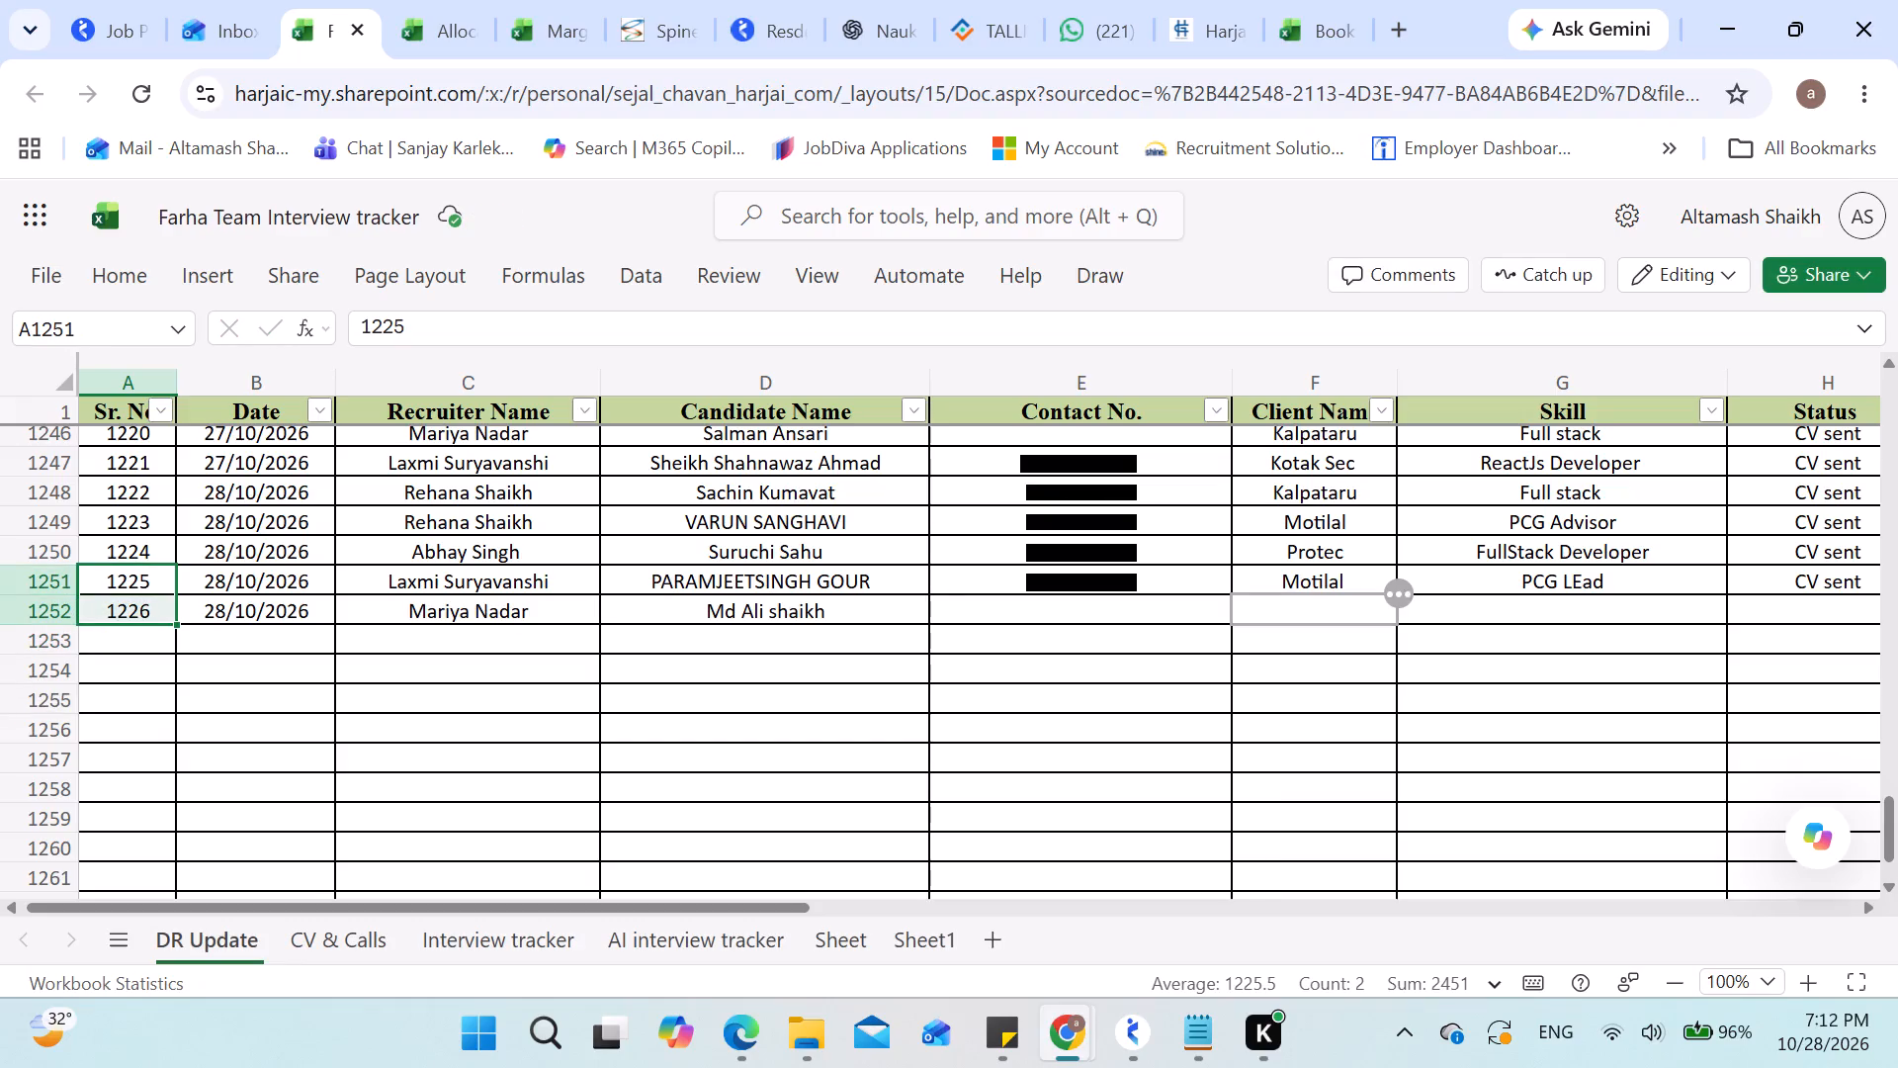
left_click_drag(174, 620, 173, 637)
Copy the date 28/10/2026 from row 1252 into the Date cell of row 1253.
left_click(251, 652)
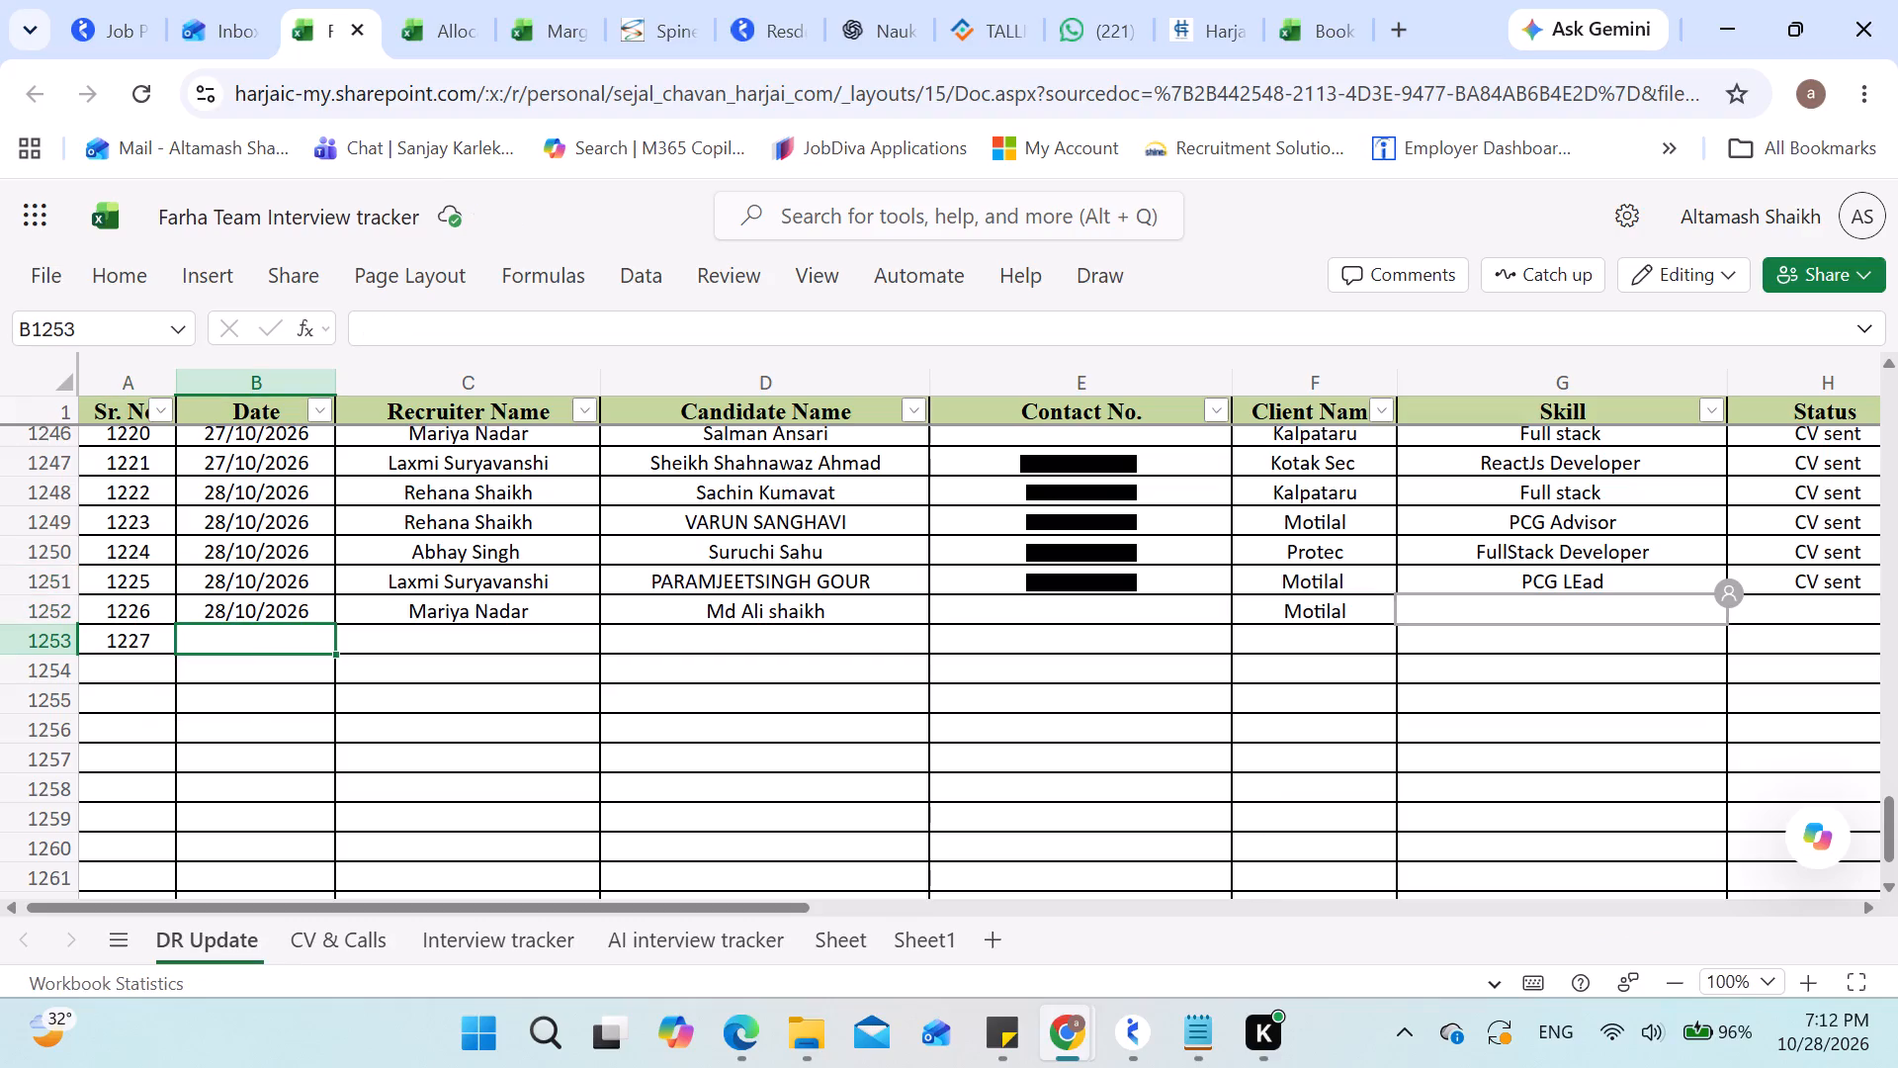
left_click(236, 612)
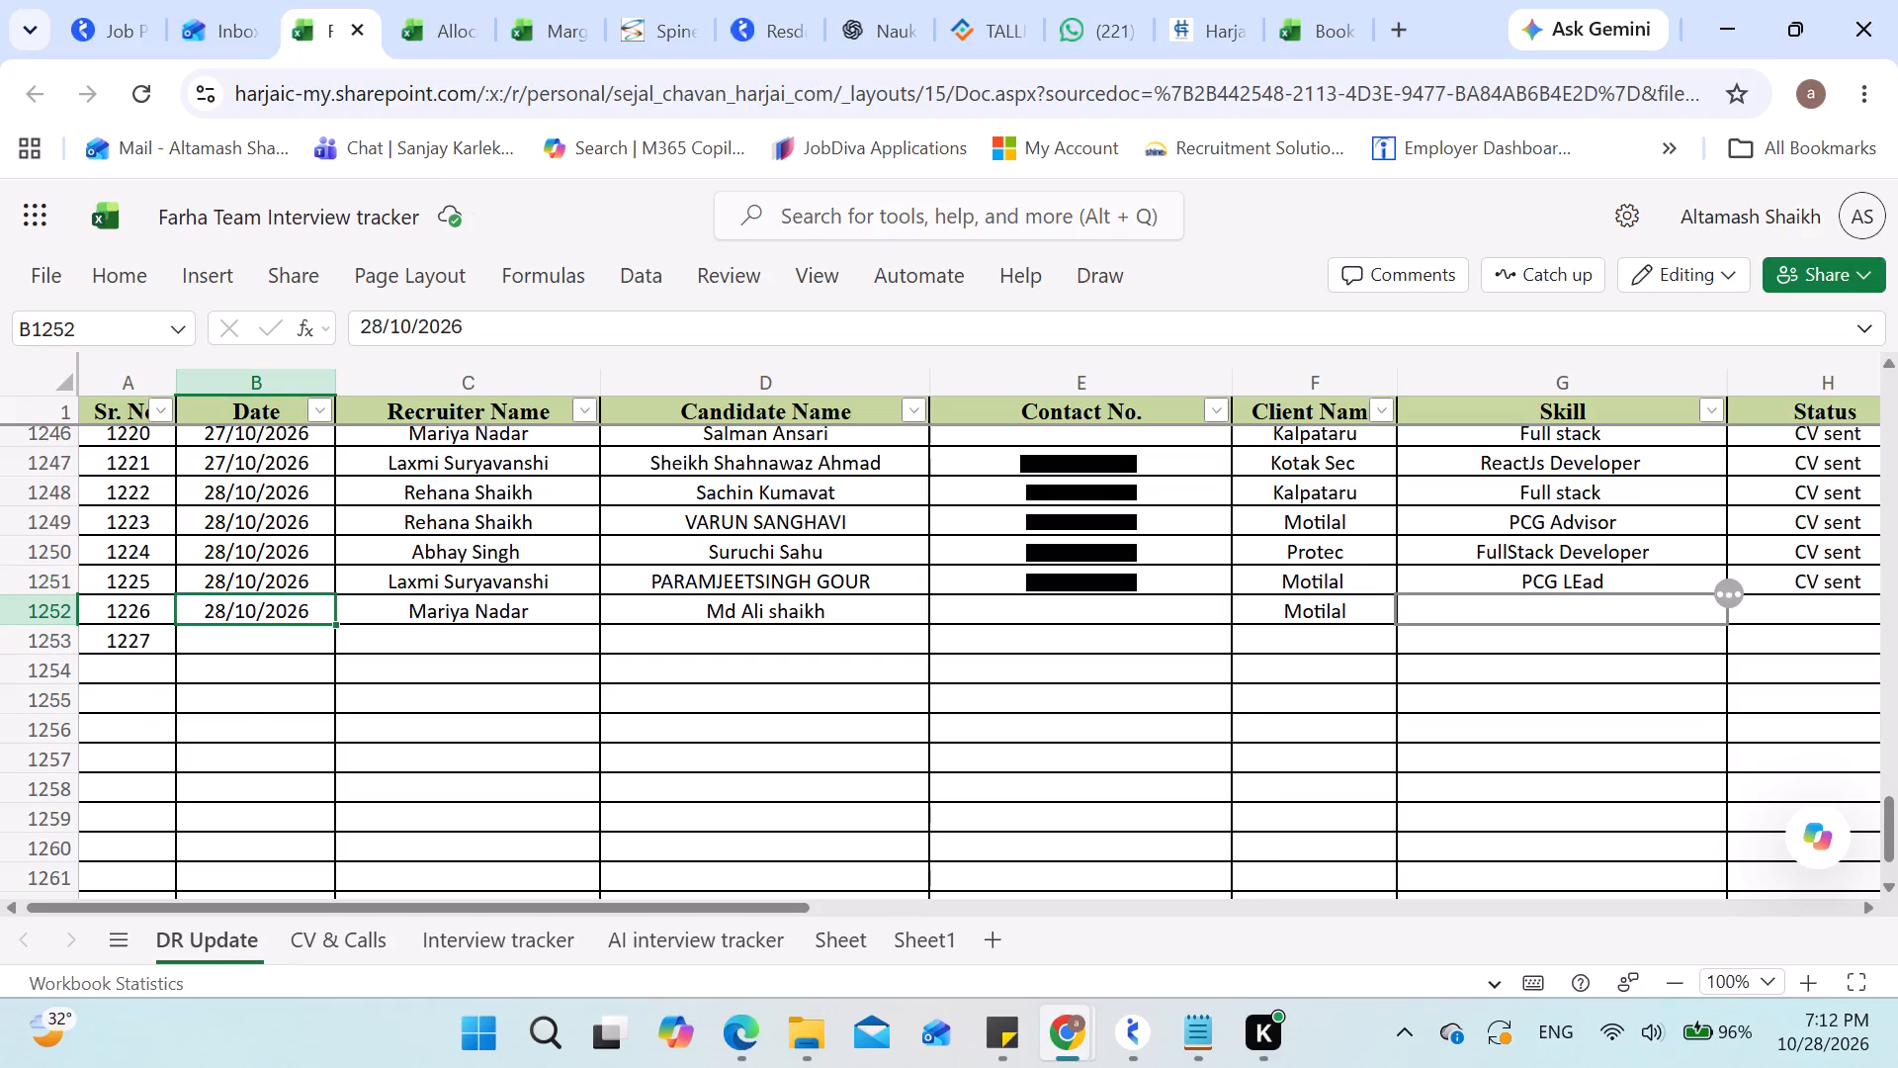
key("ctrl+c")
left_click(247, 641)
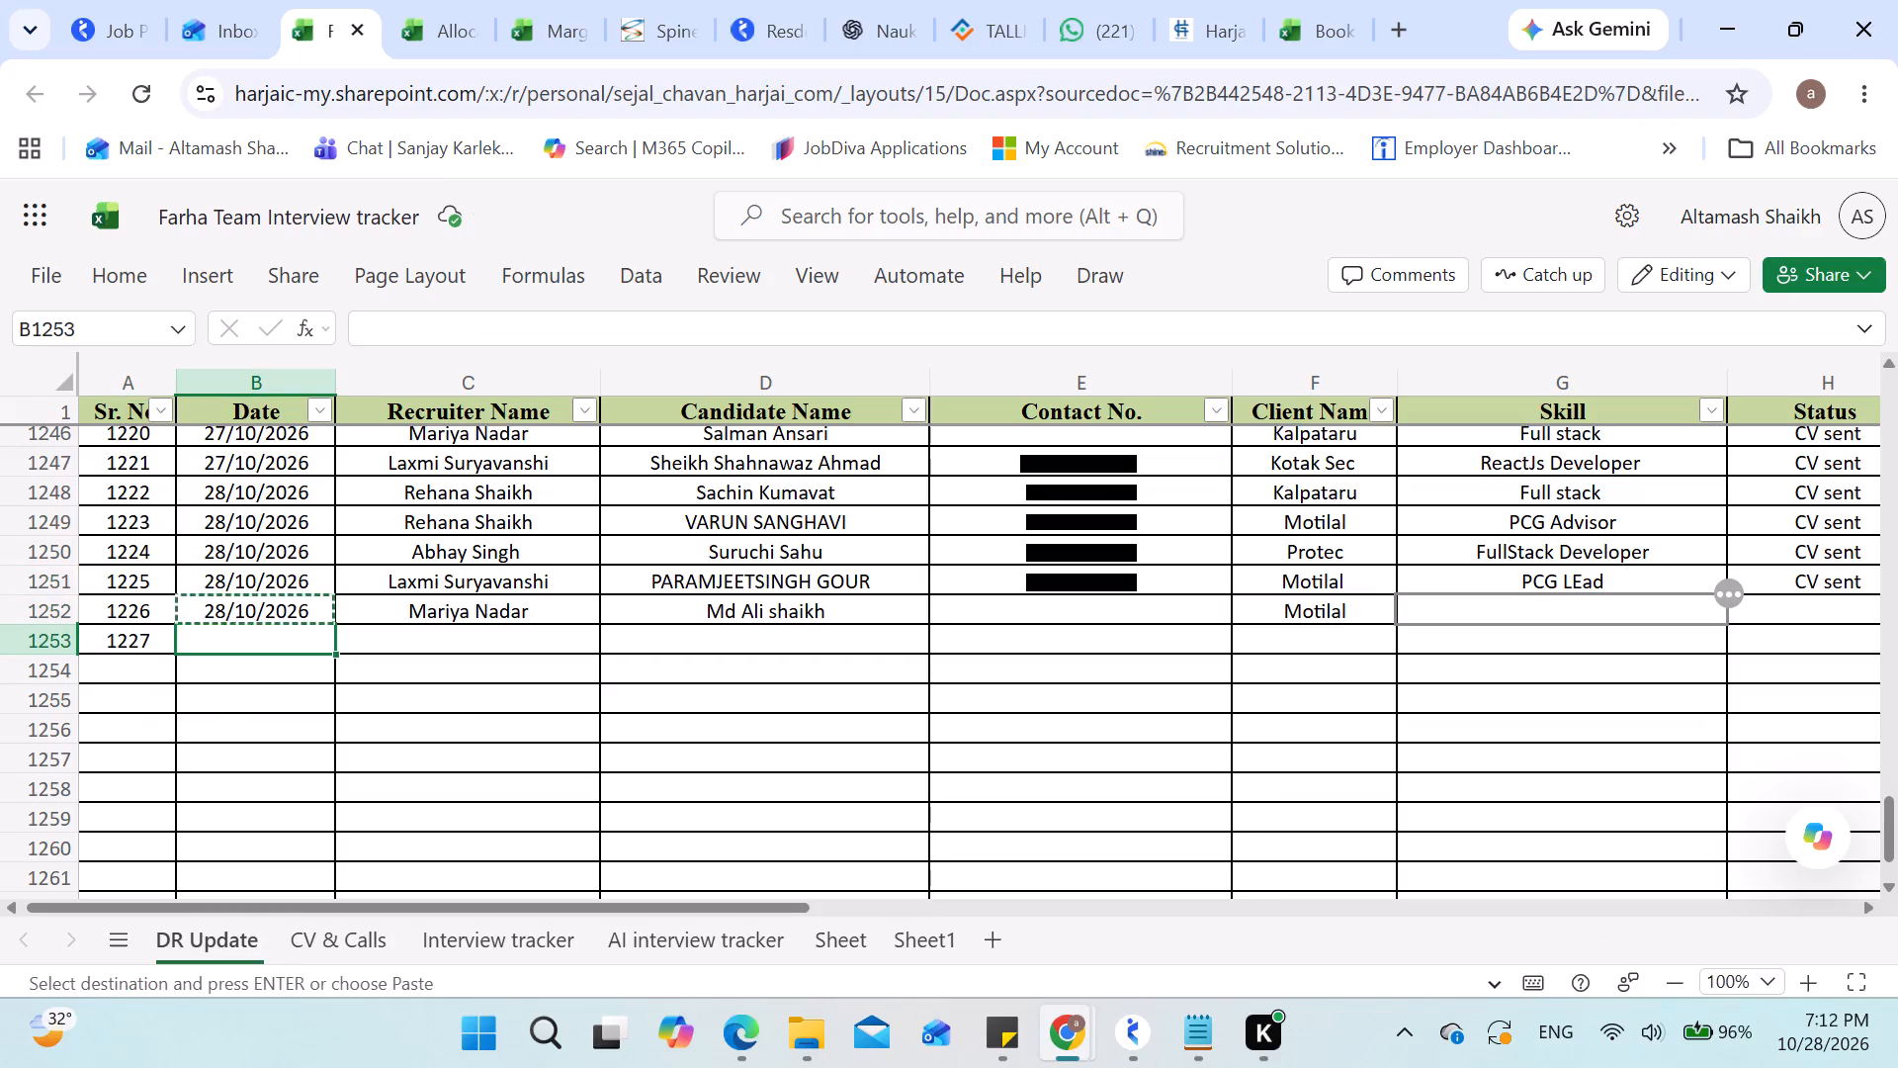
key("ctrl+v")
Set the Recruiter Name in row 1253 to the account owner's own name from the suggested recruiters.
left_click(470, 655)
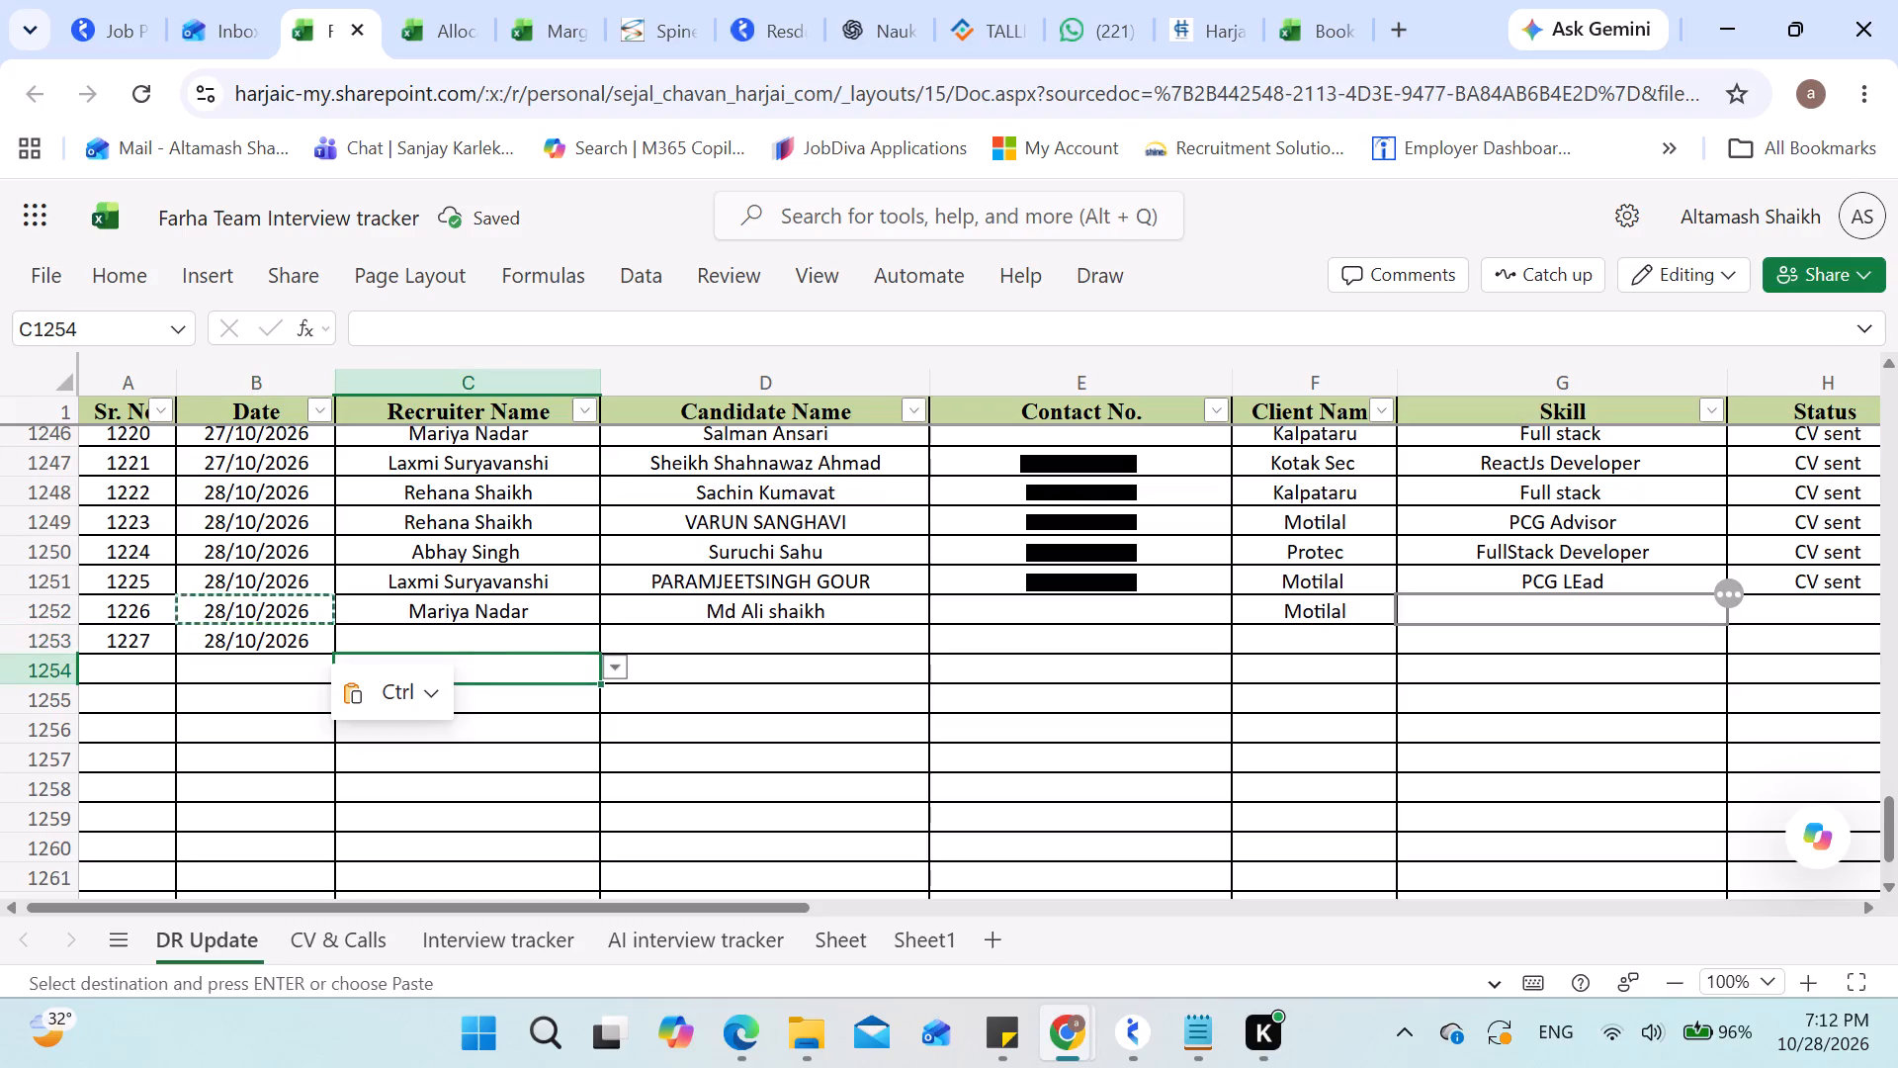
left_click(468, 643)
key("shift+a")
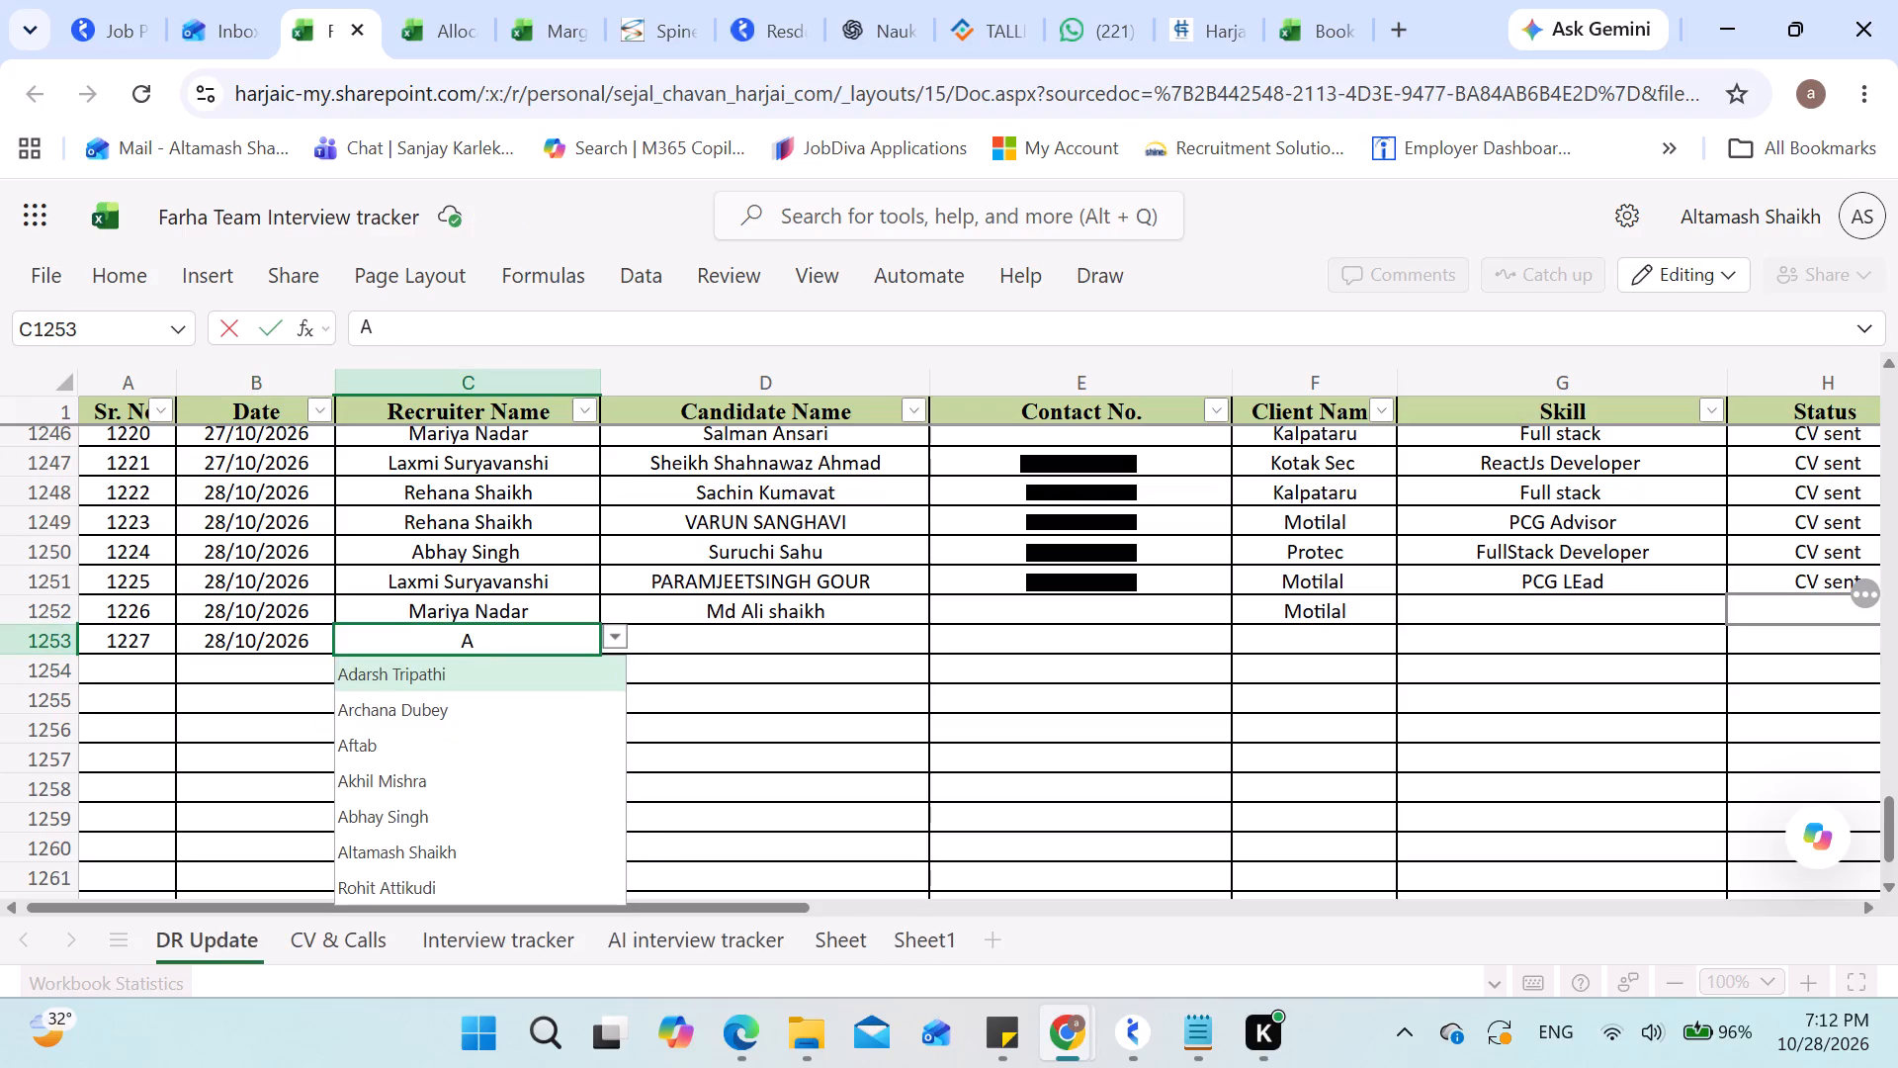
type("lt")
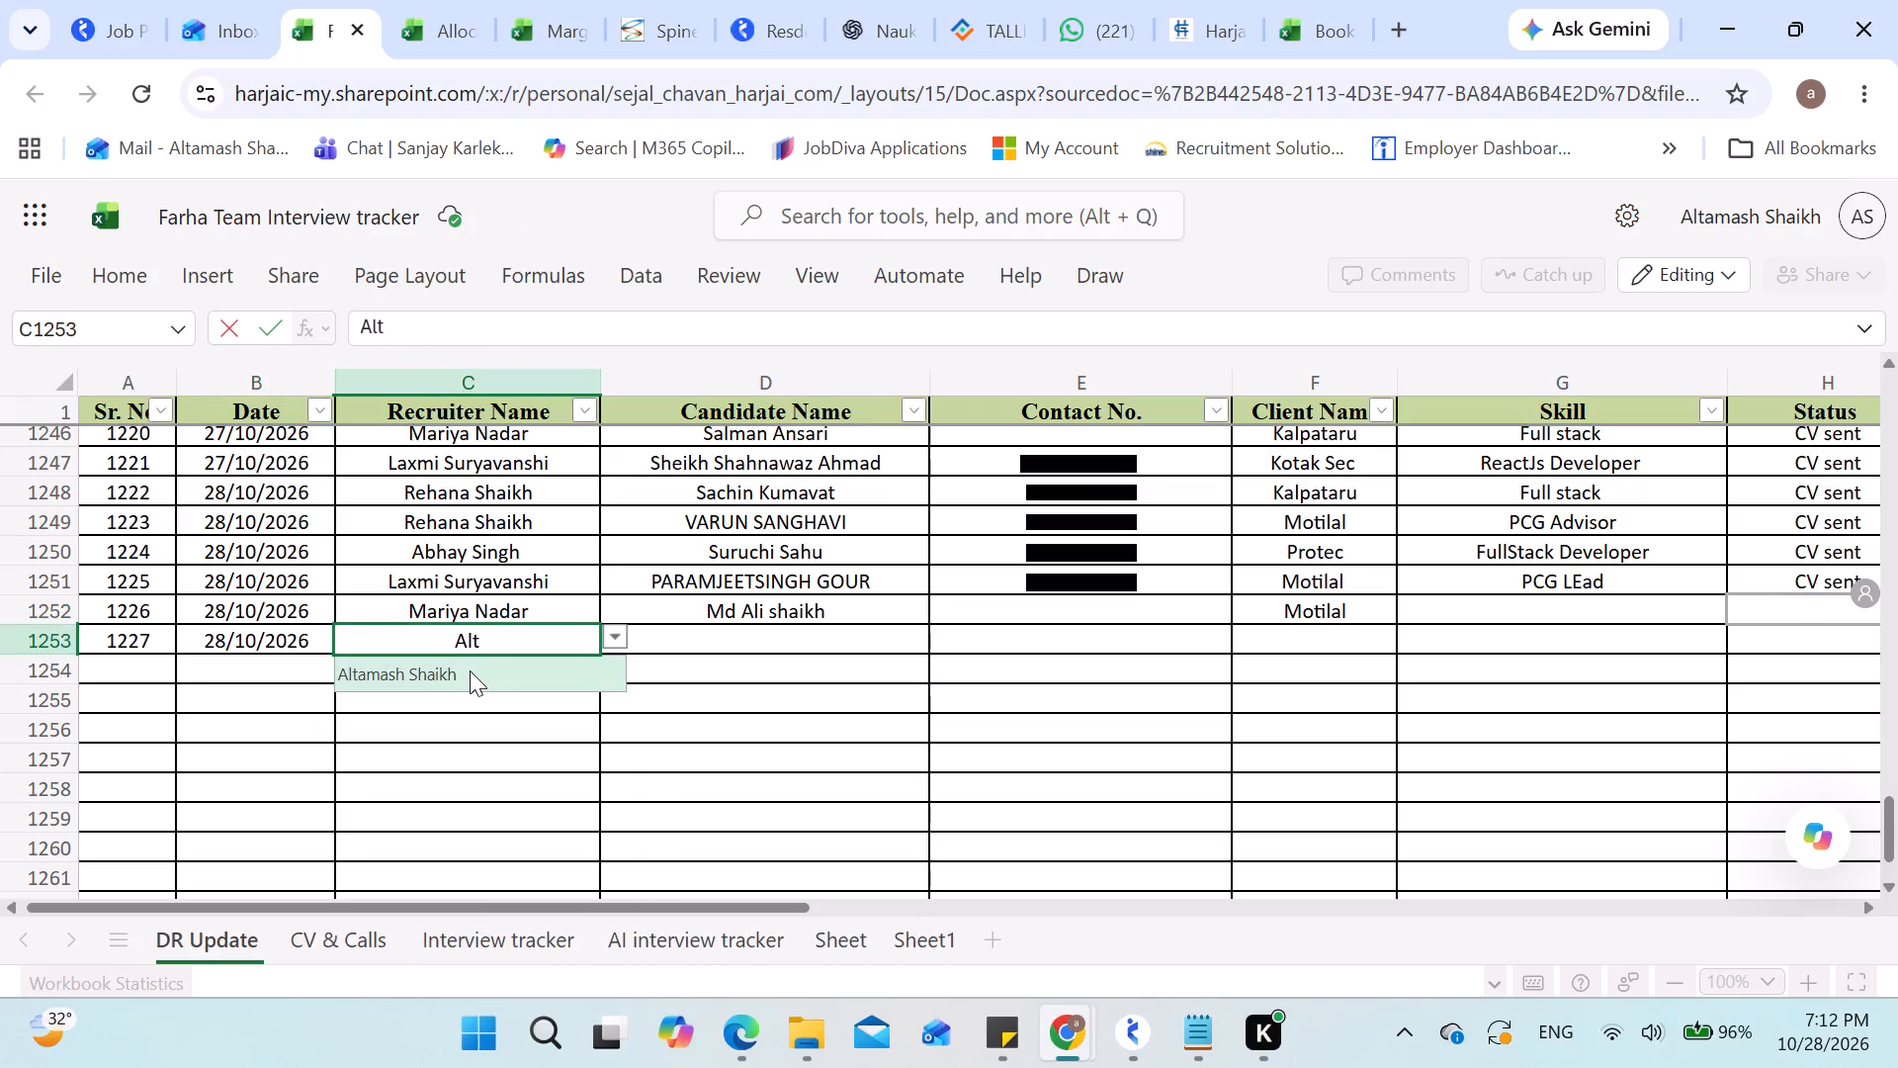
left_click(470, 670)
Enter "Kotak Securities" as the Client Name in row 1253.
left_click(706, 643)
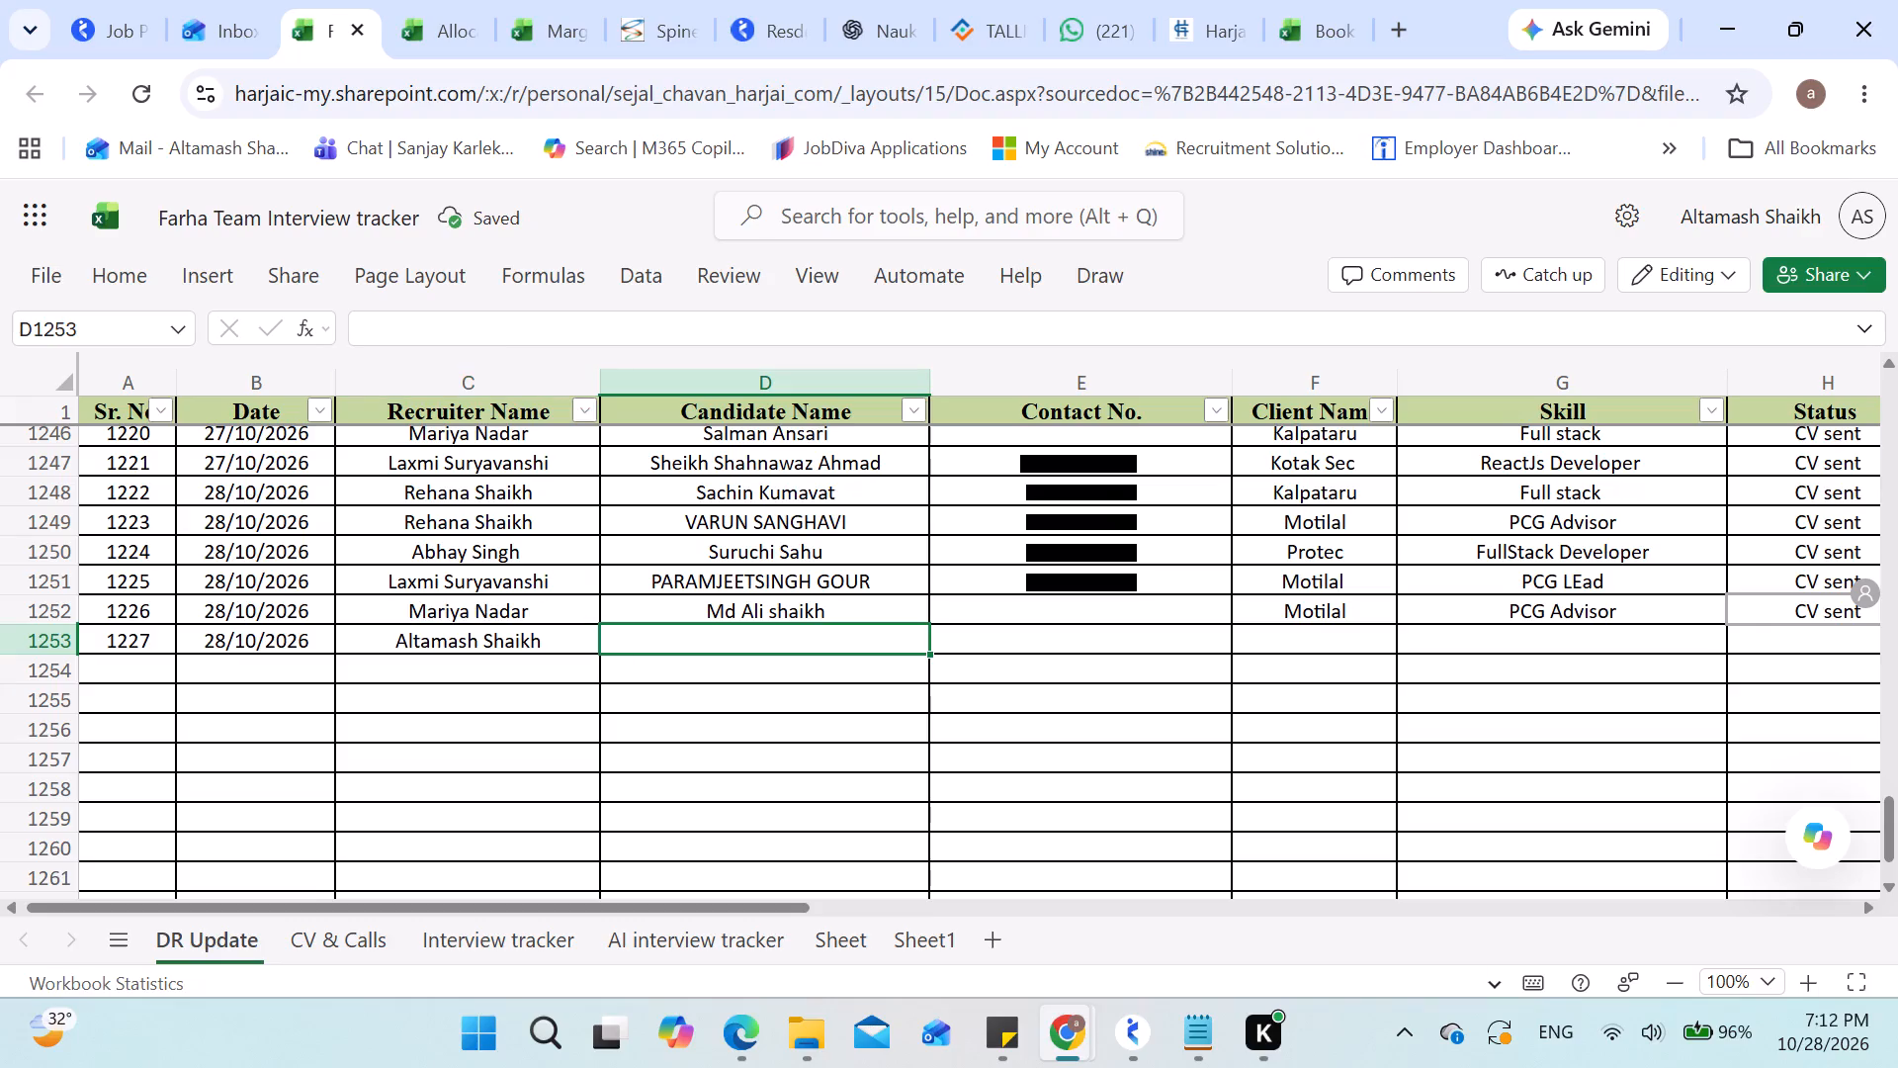
left_click(1330, 637)
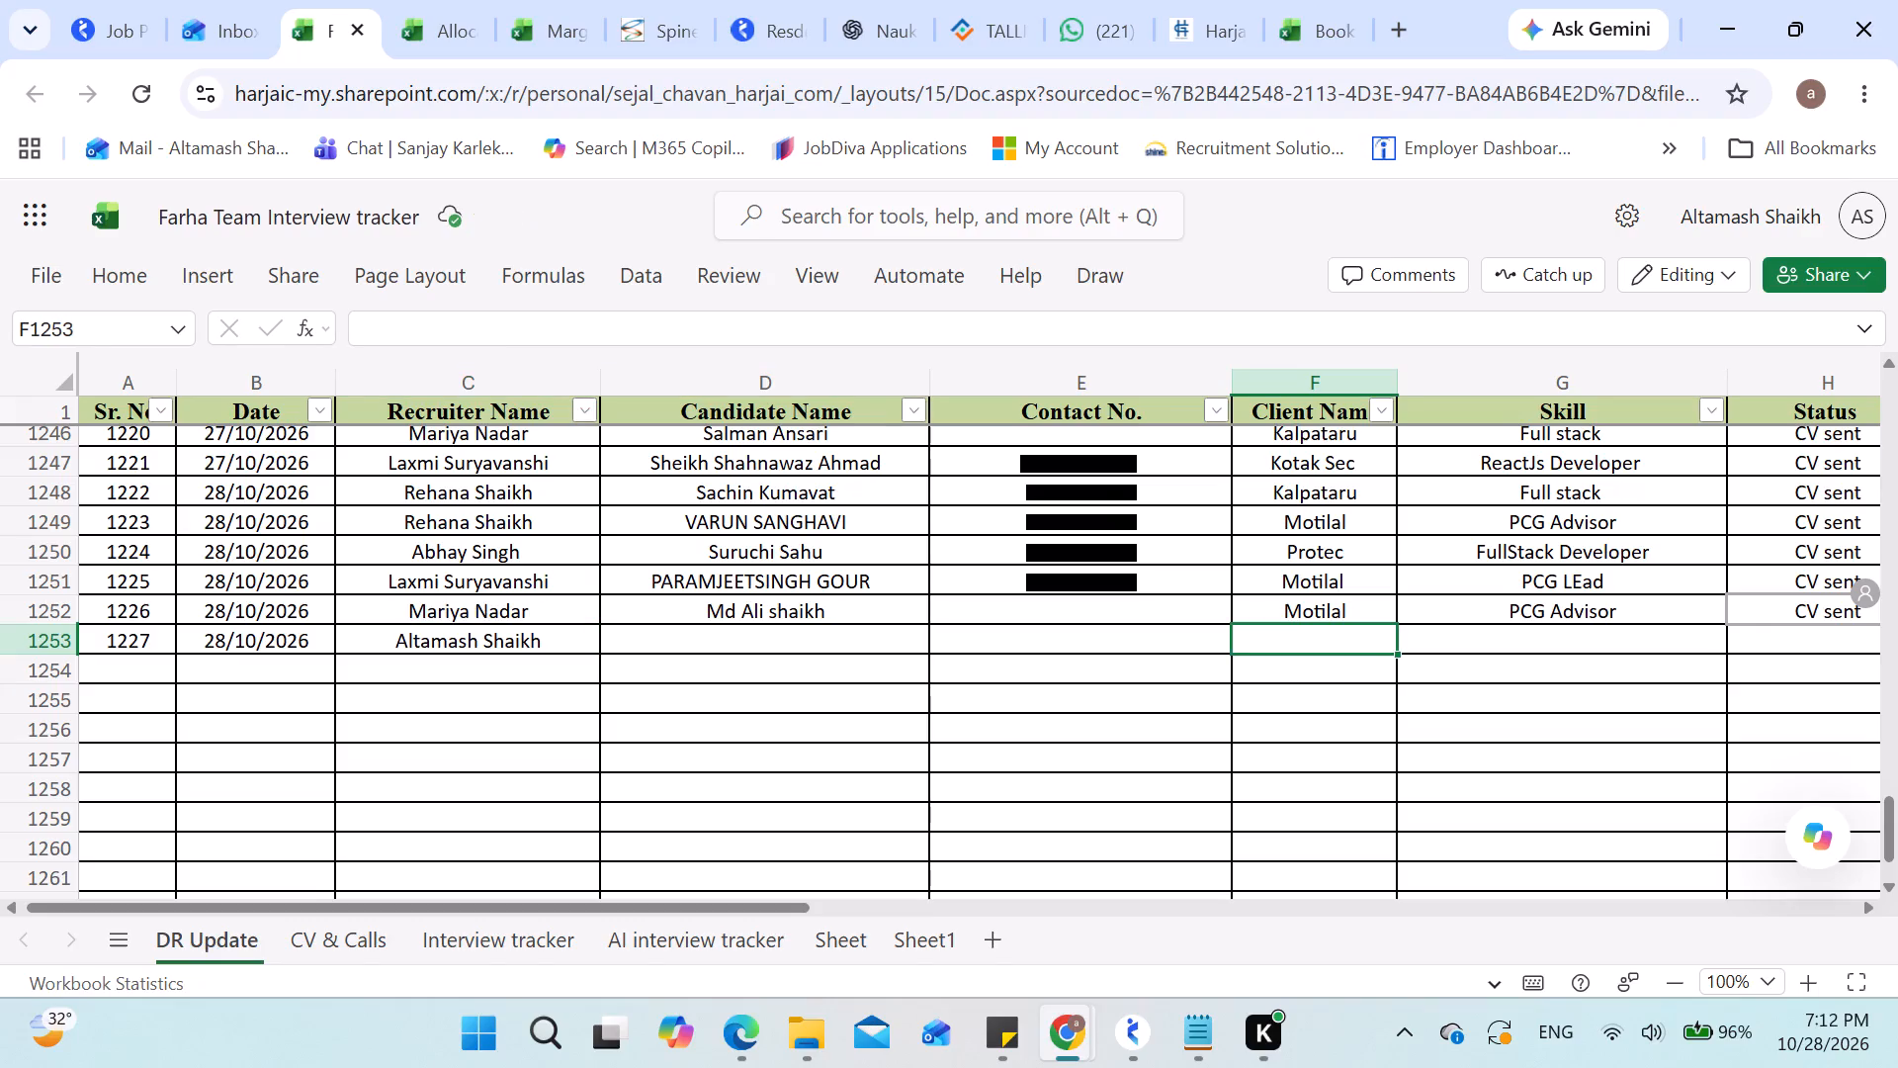
left_click(1756, 645)
scroll(1756, 645, "left", 1)
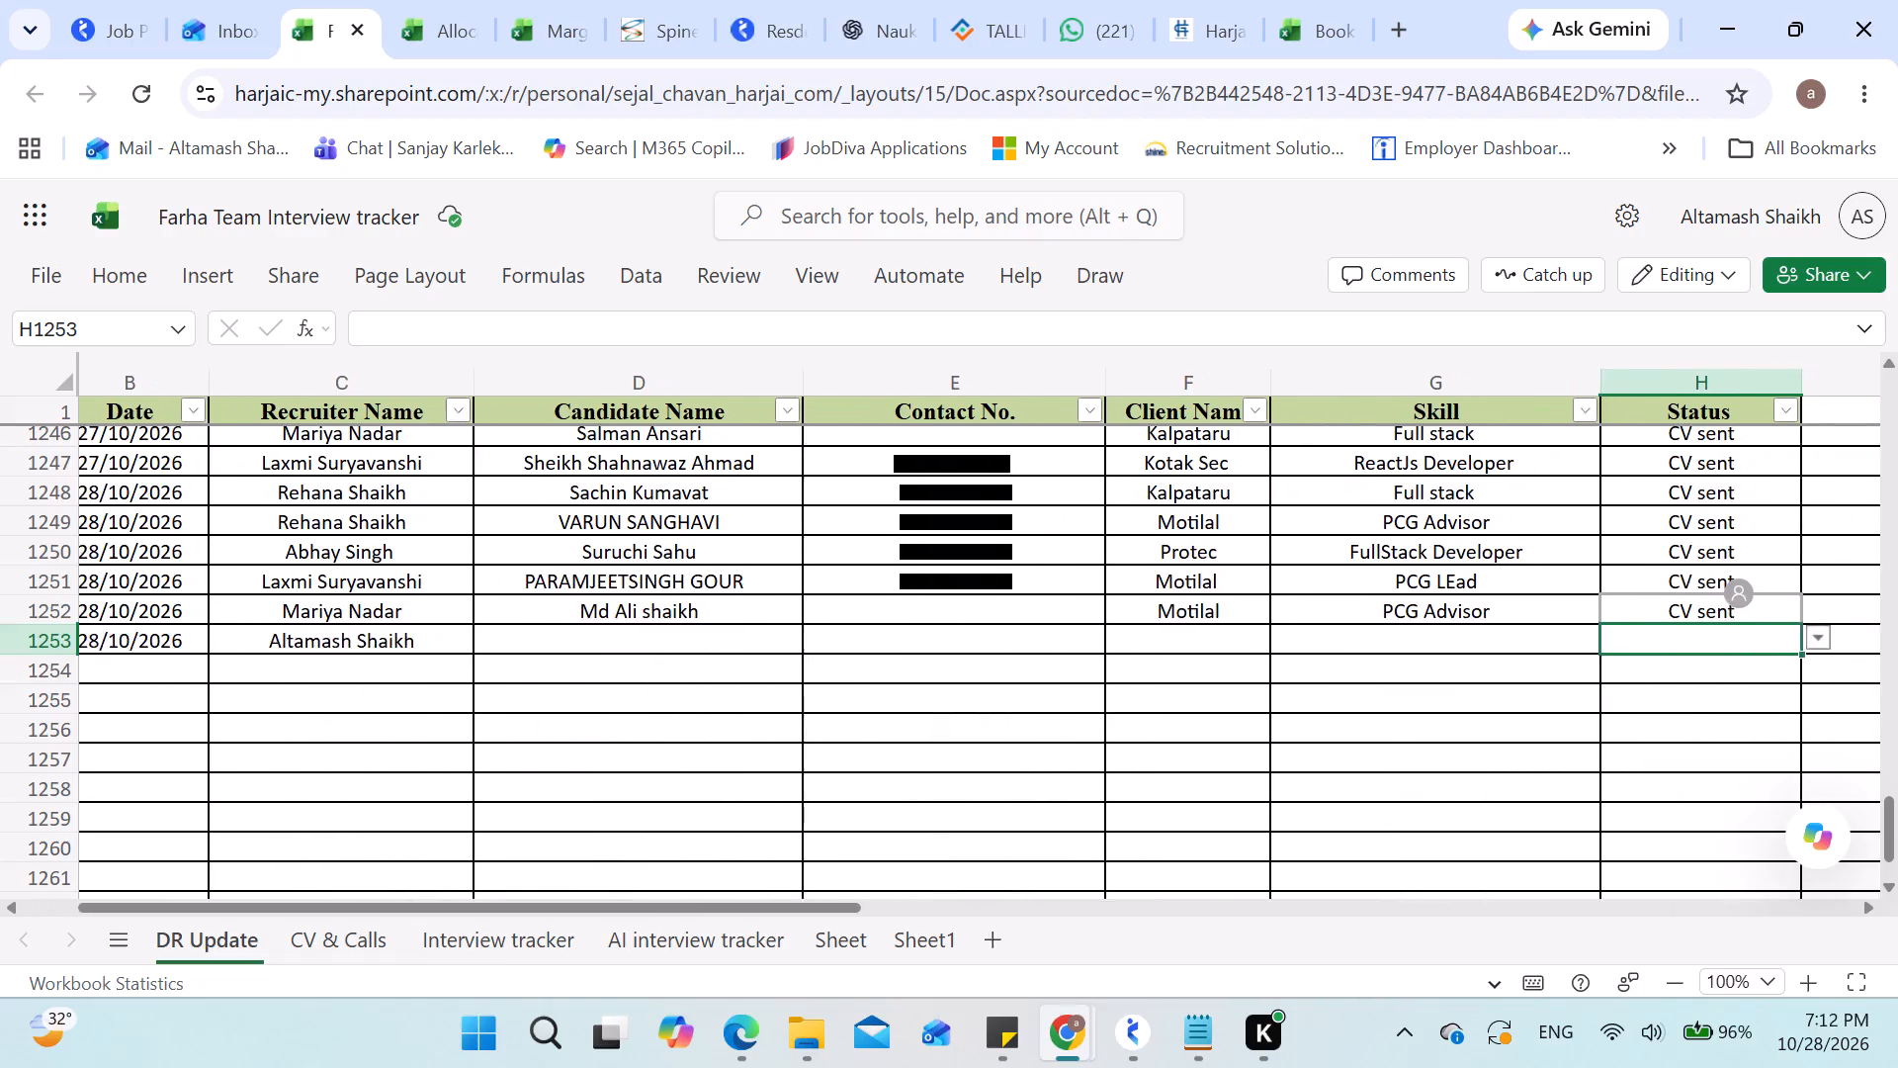
scroll(1756, 645, "left", 1)
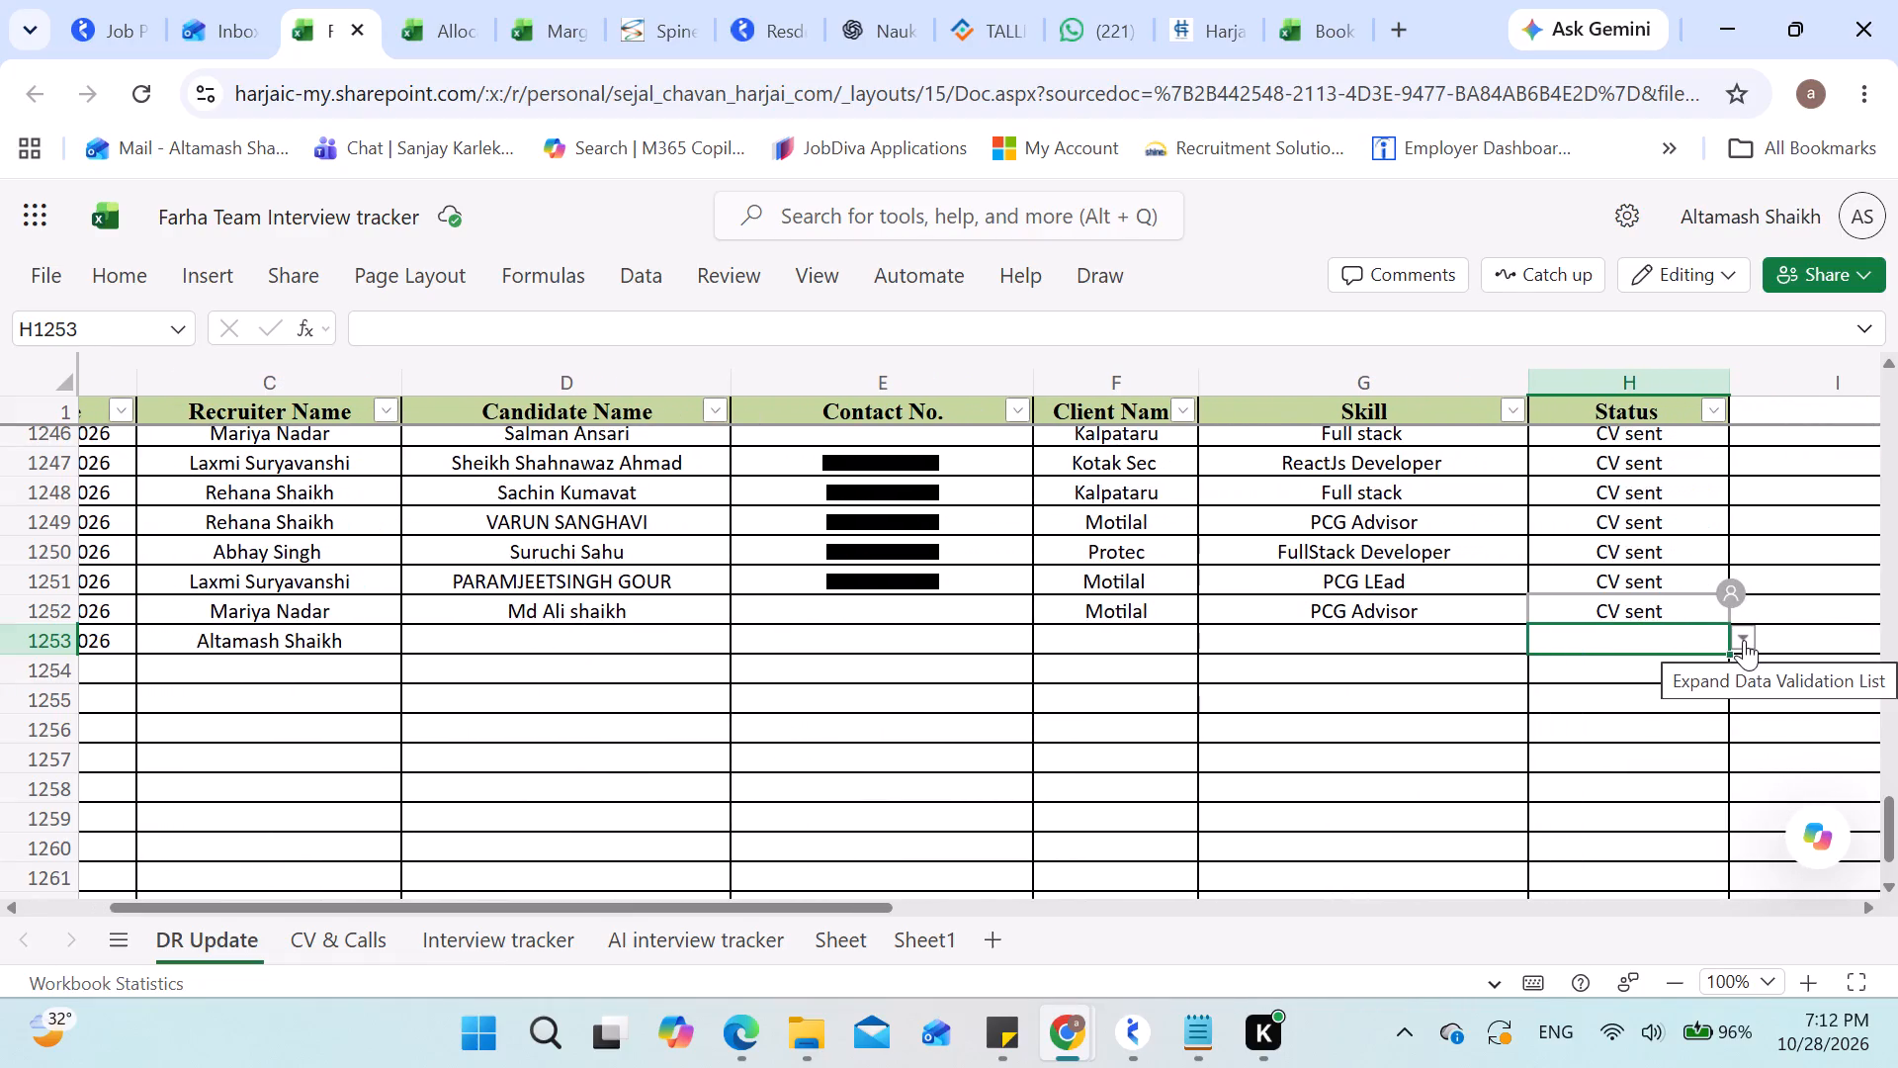
left_click(1177, 643)
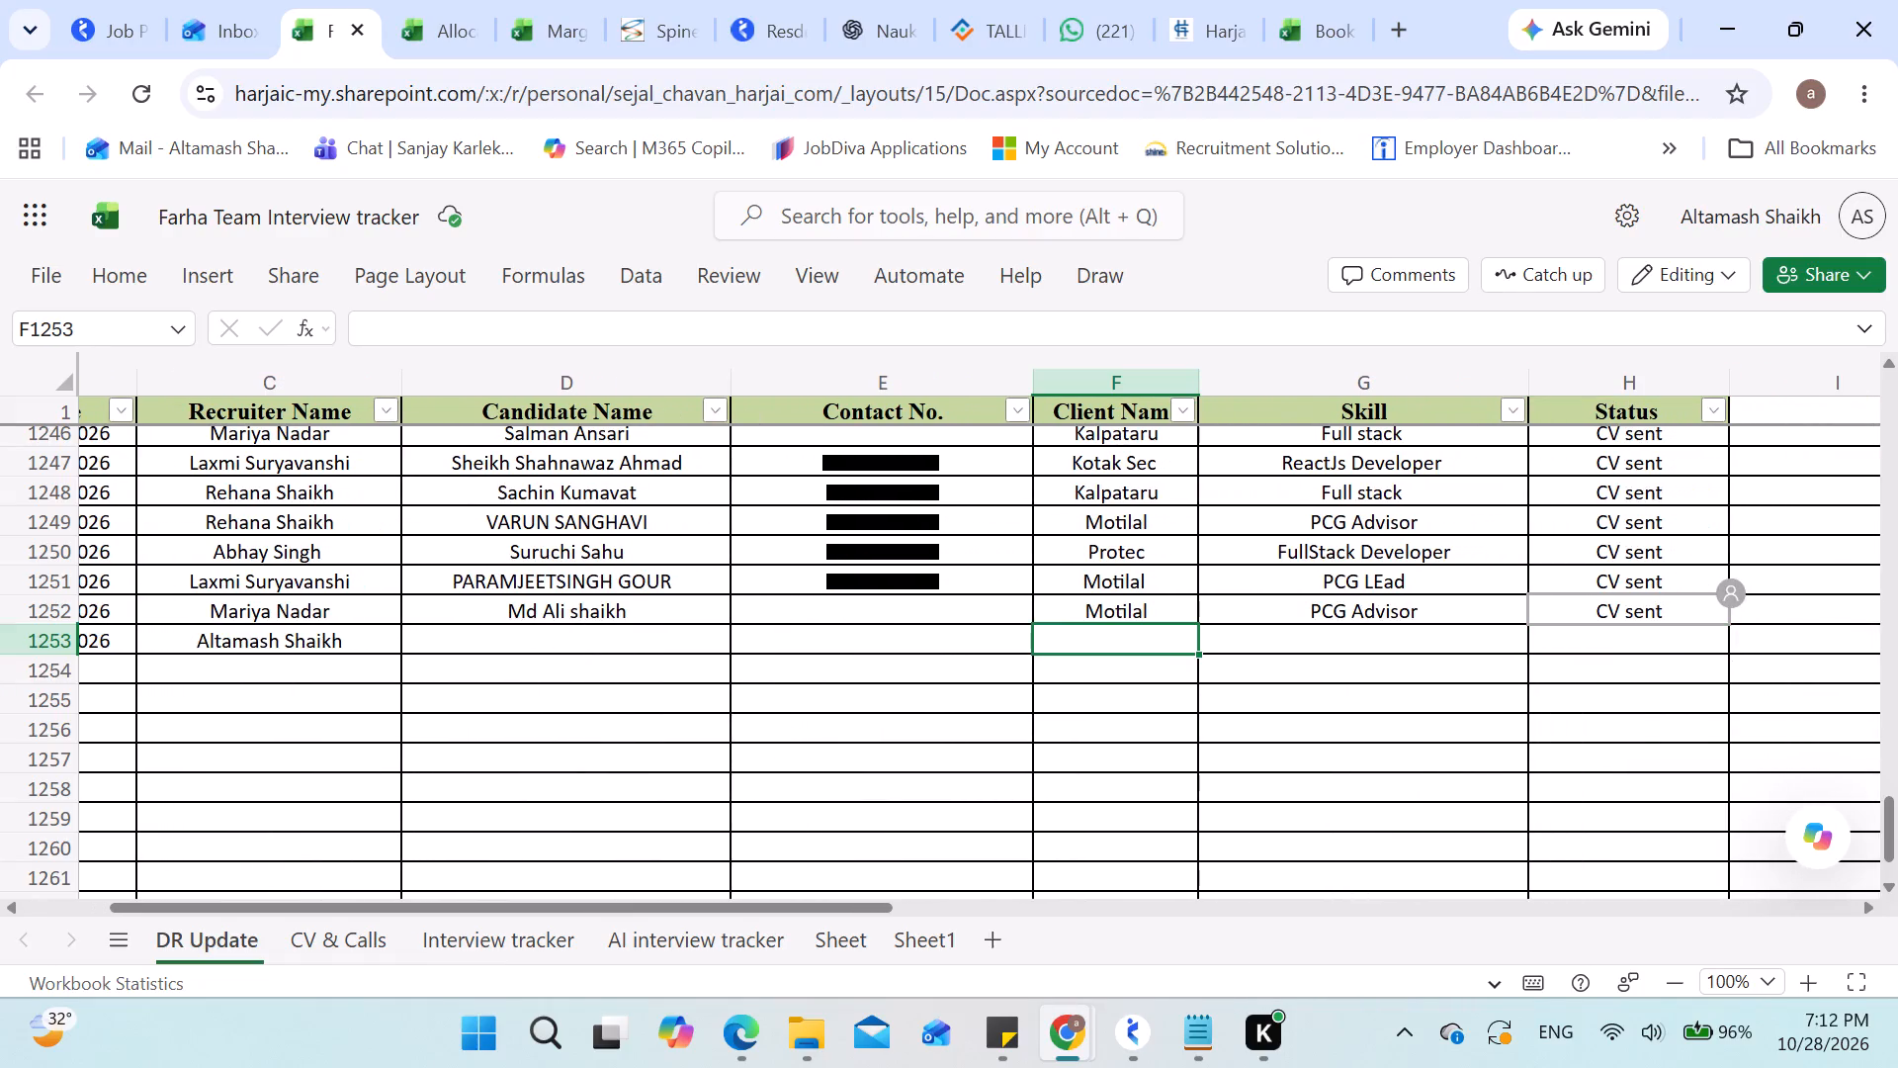
type("Kotak Securities")
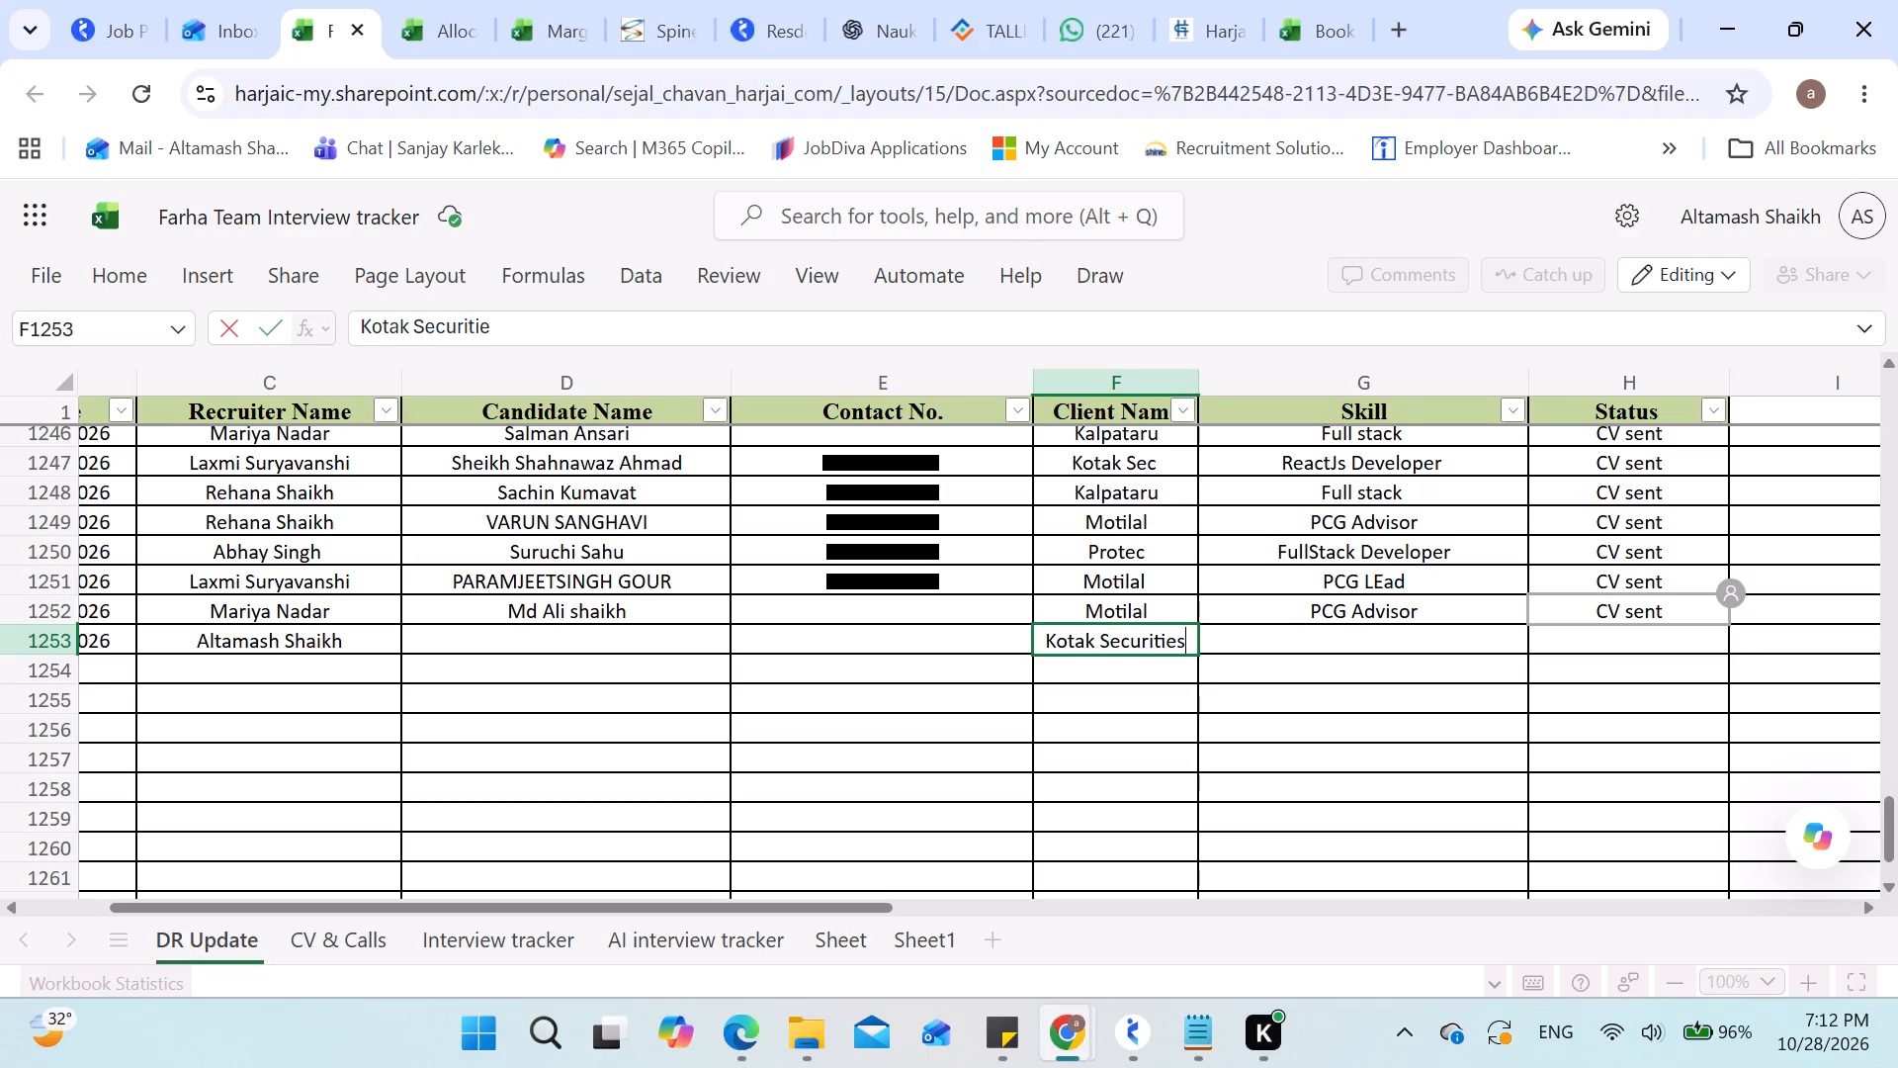
Enter "Automation infra Engineer" as the Skill in row 1253.
left_click(1387, 647)
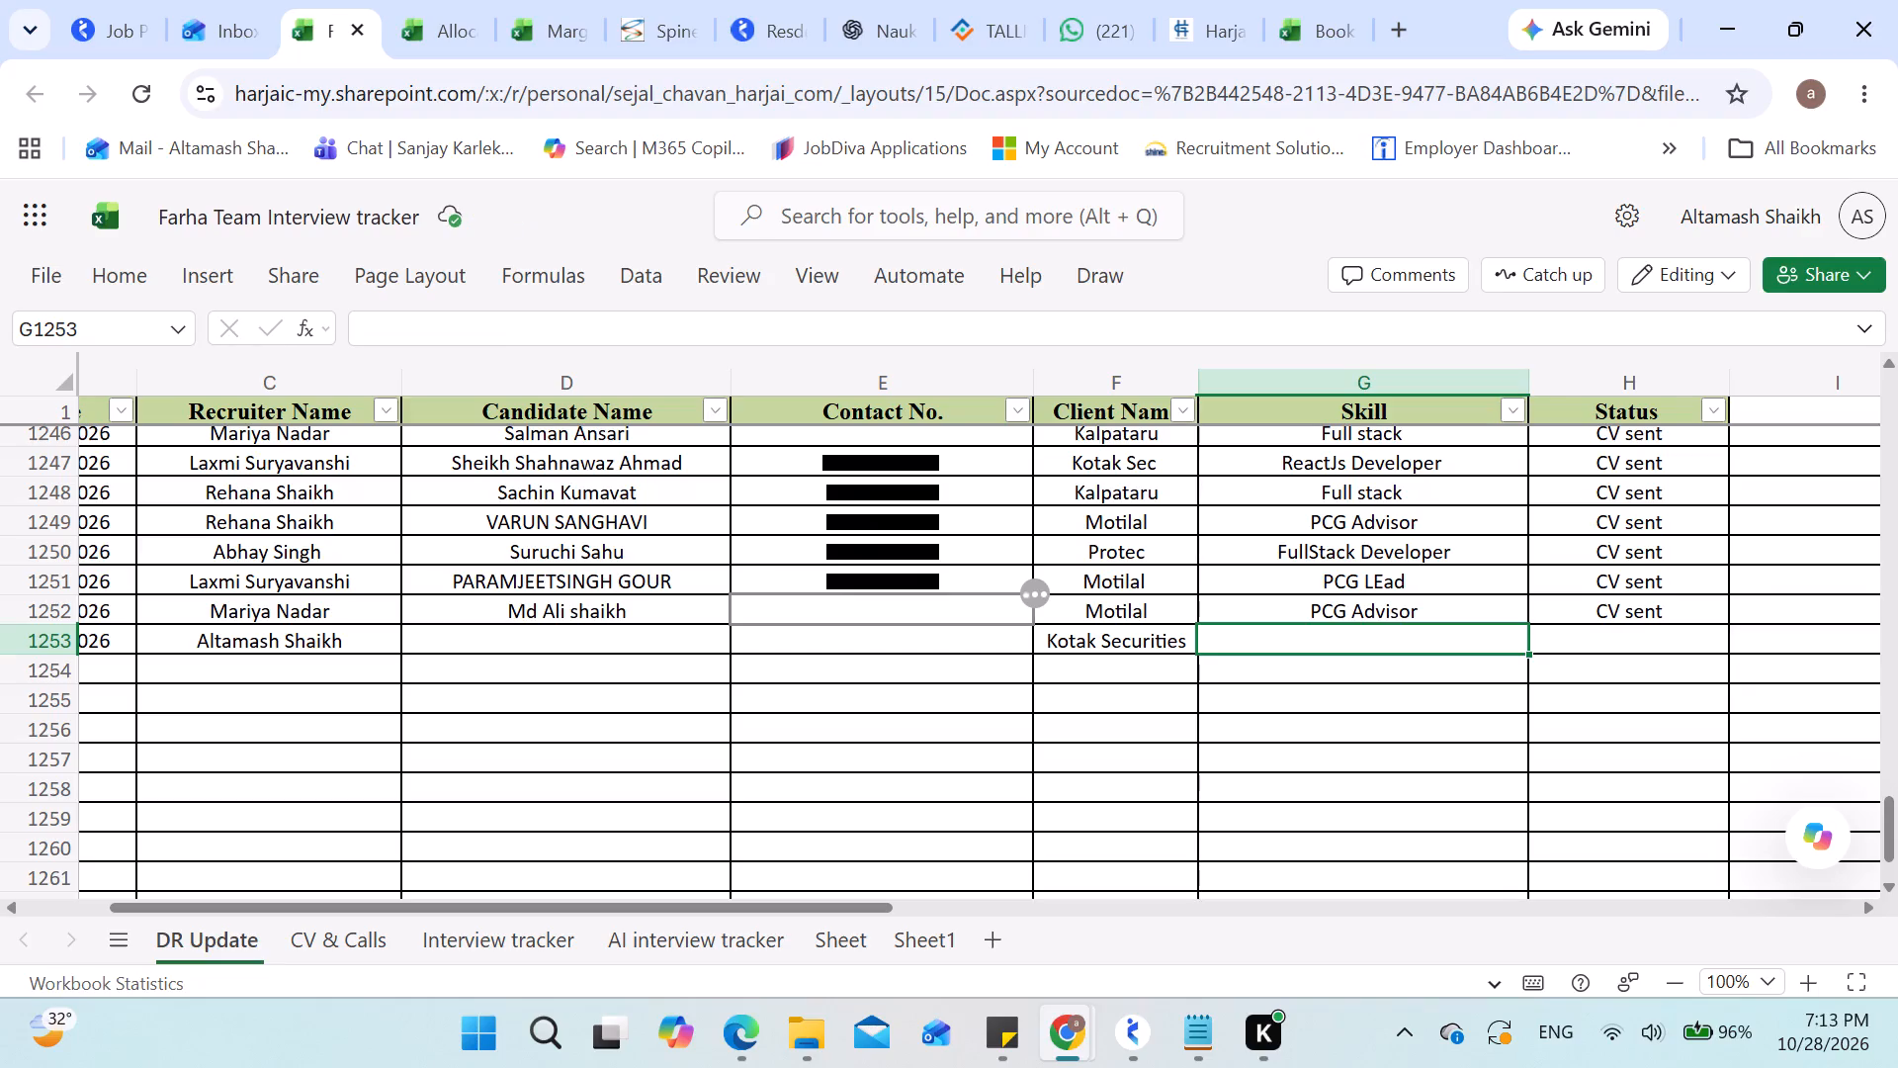
key("shift+a")
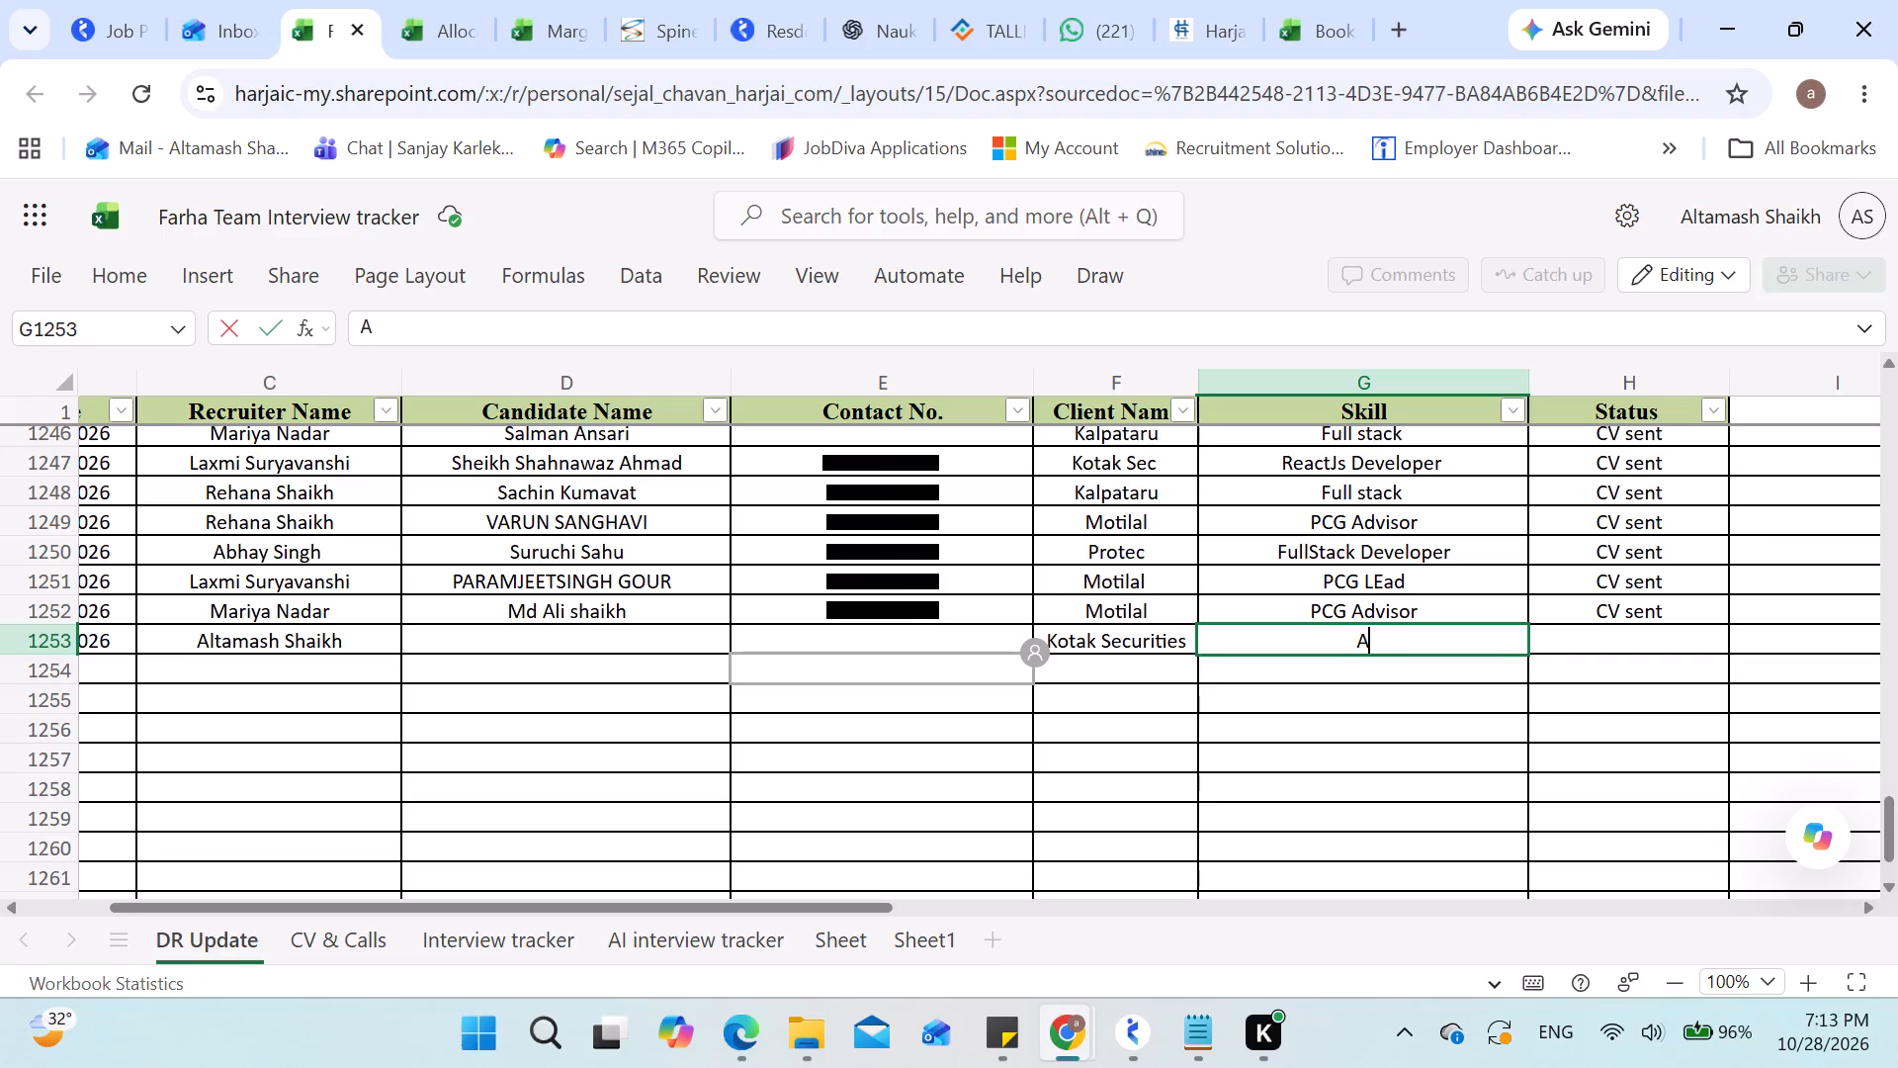
type("utimation")
key("space")
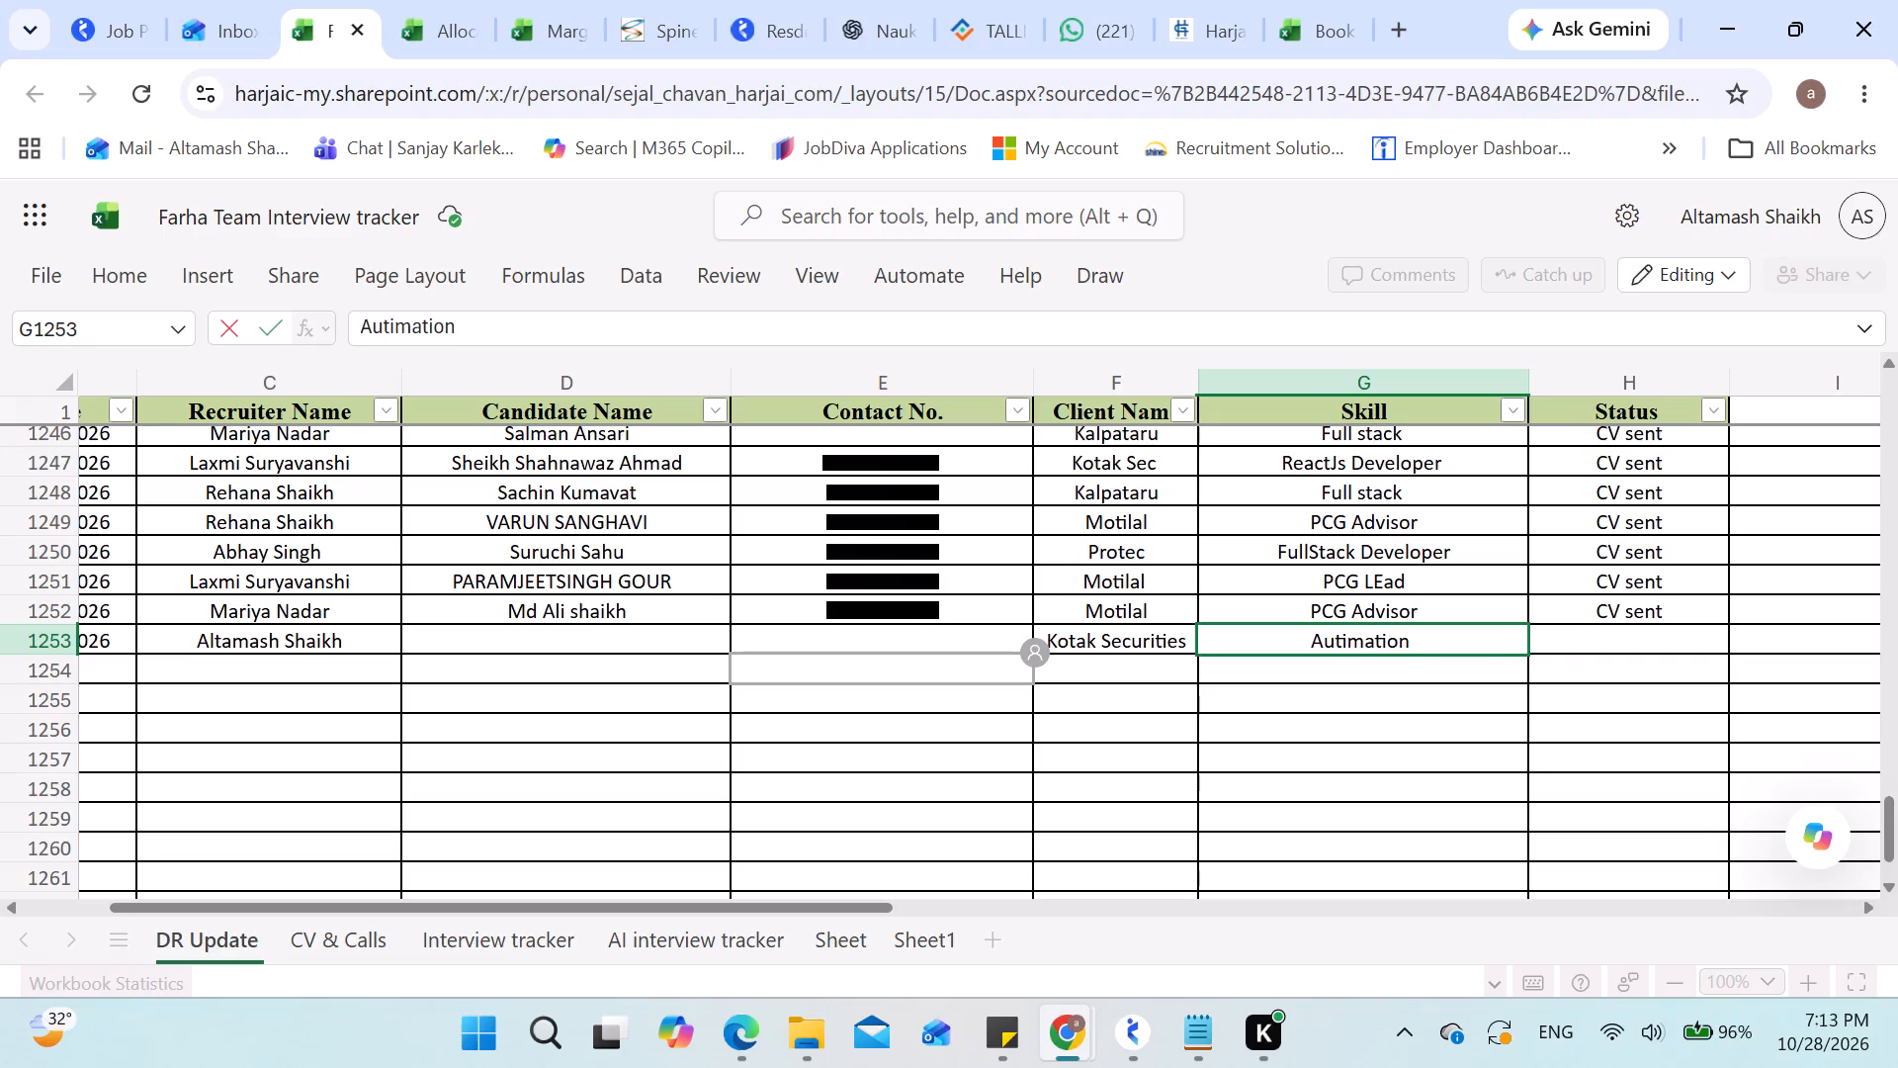
left_click(1350, 634)
key("BackSpace")
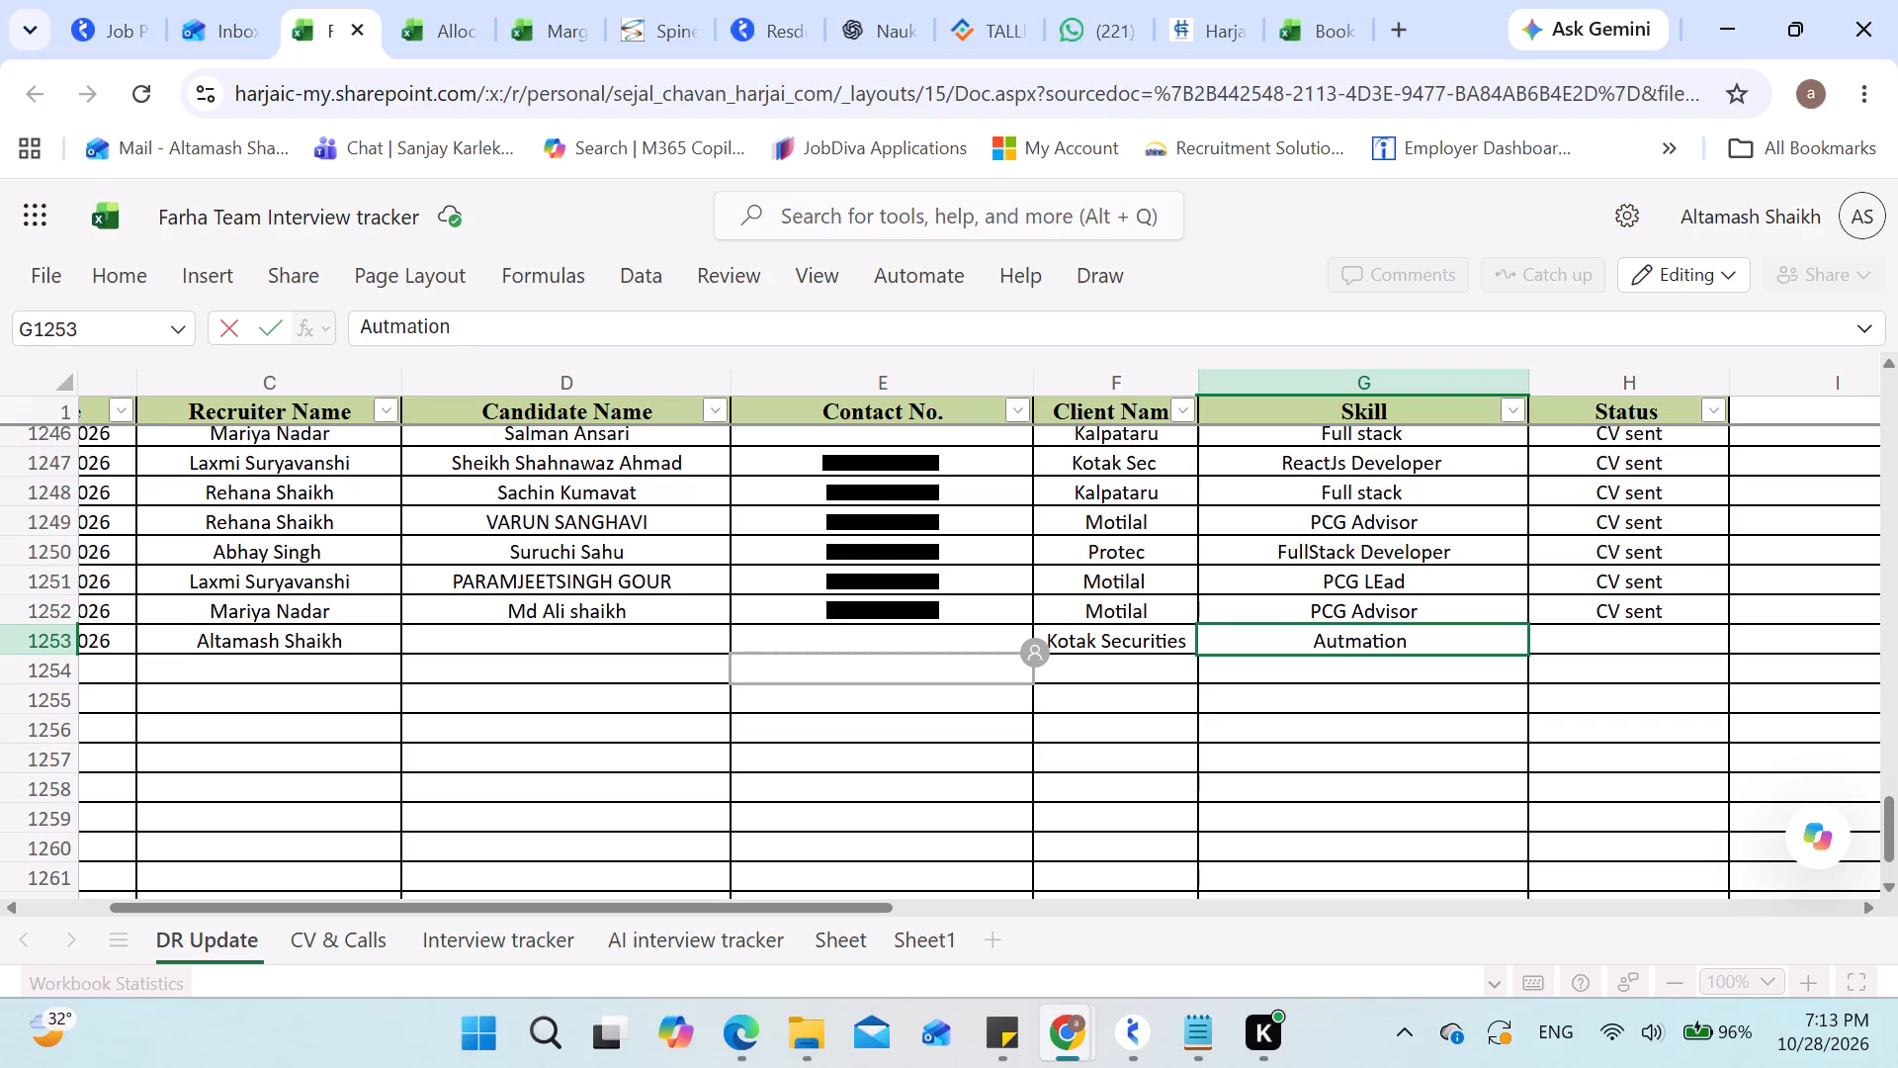
key("o")
left_click(1456, 641)
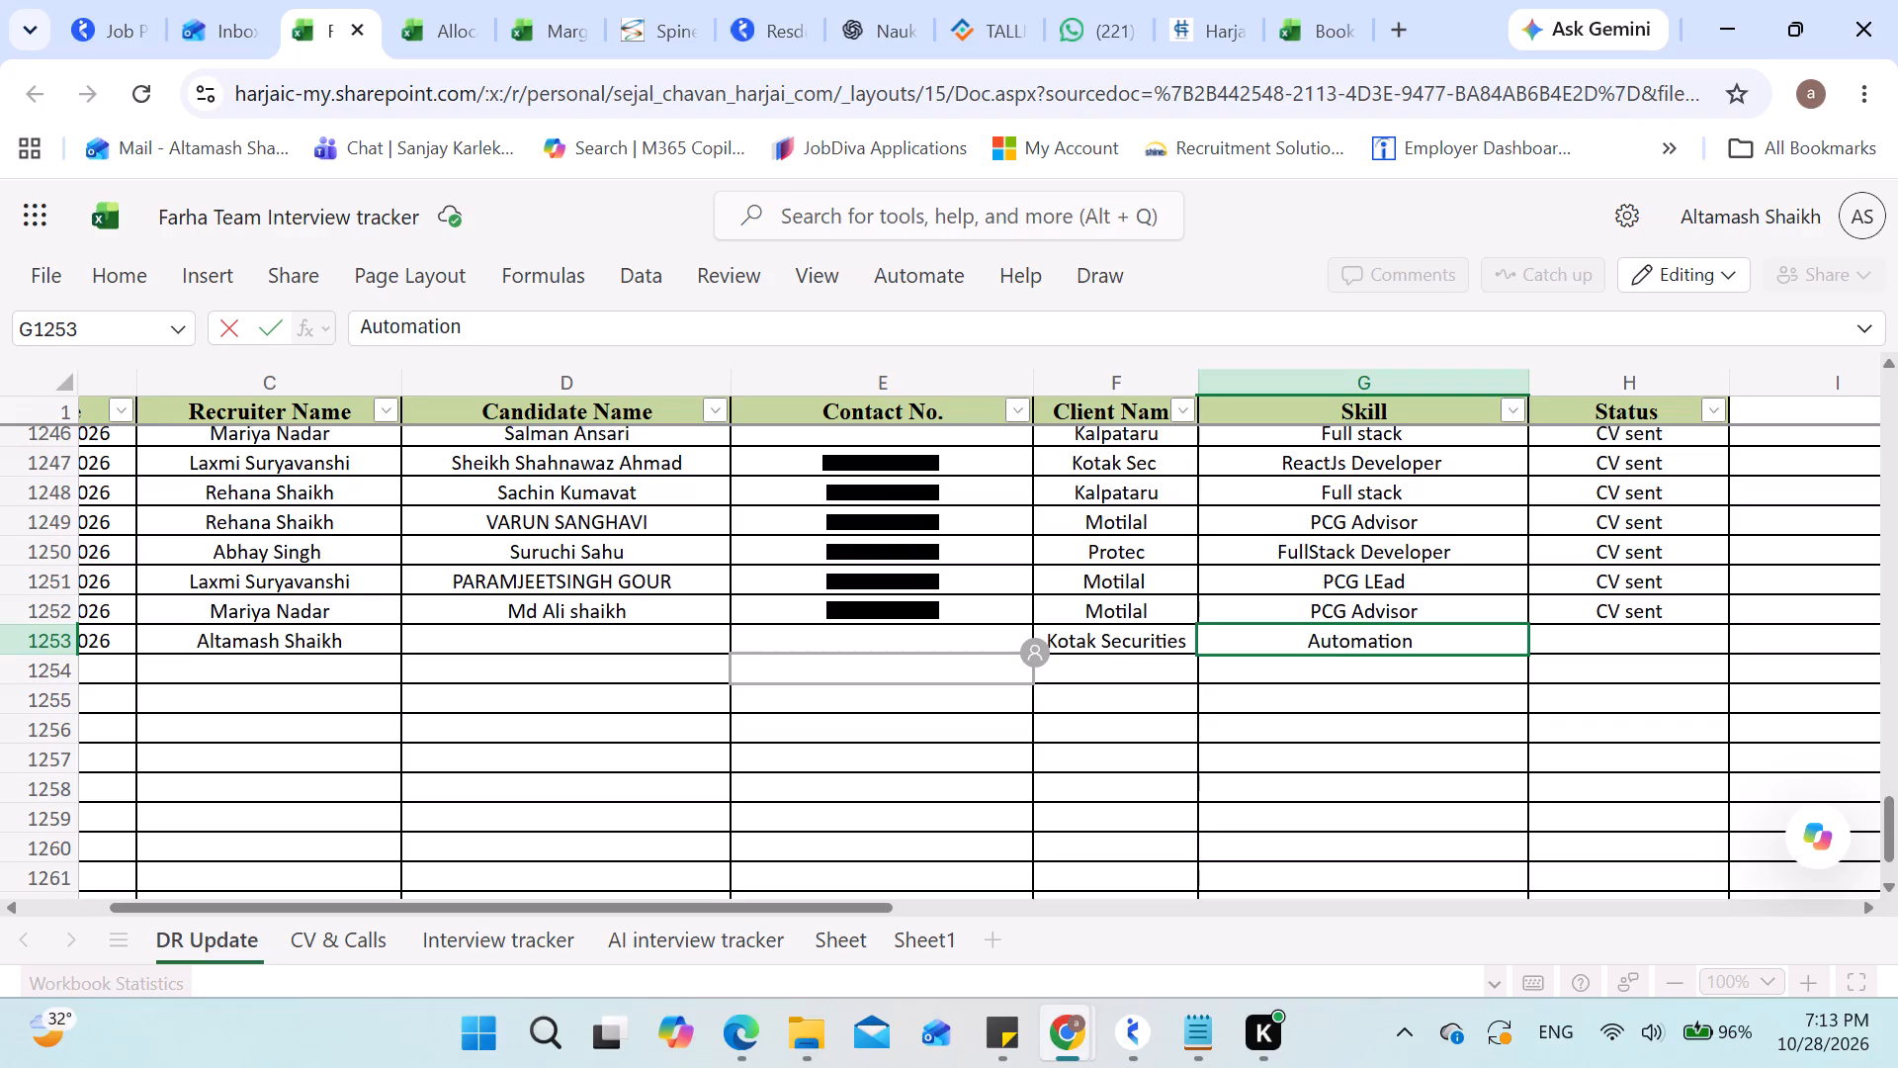
type("infi")
key("BackSpace")
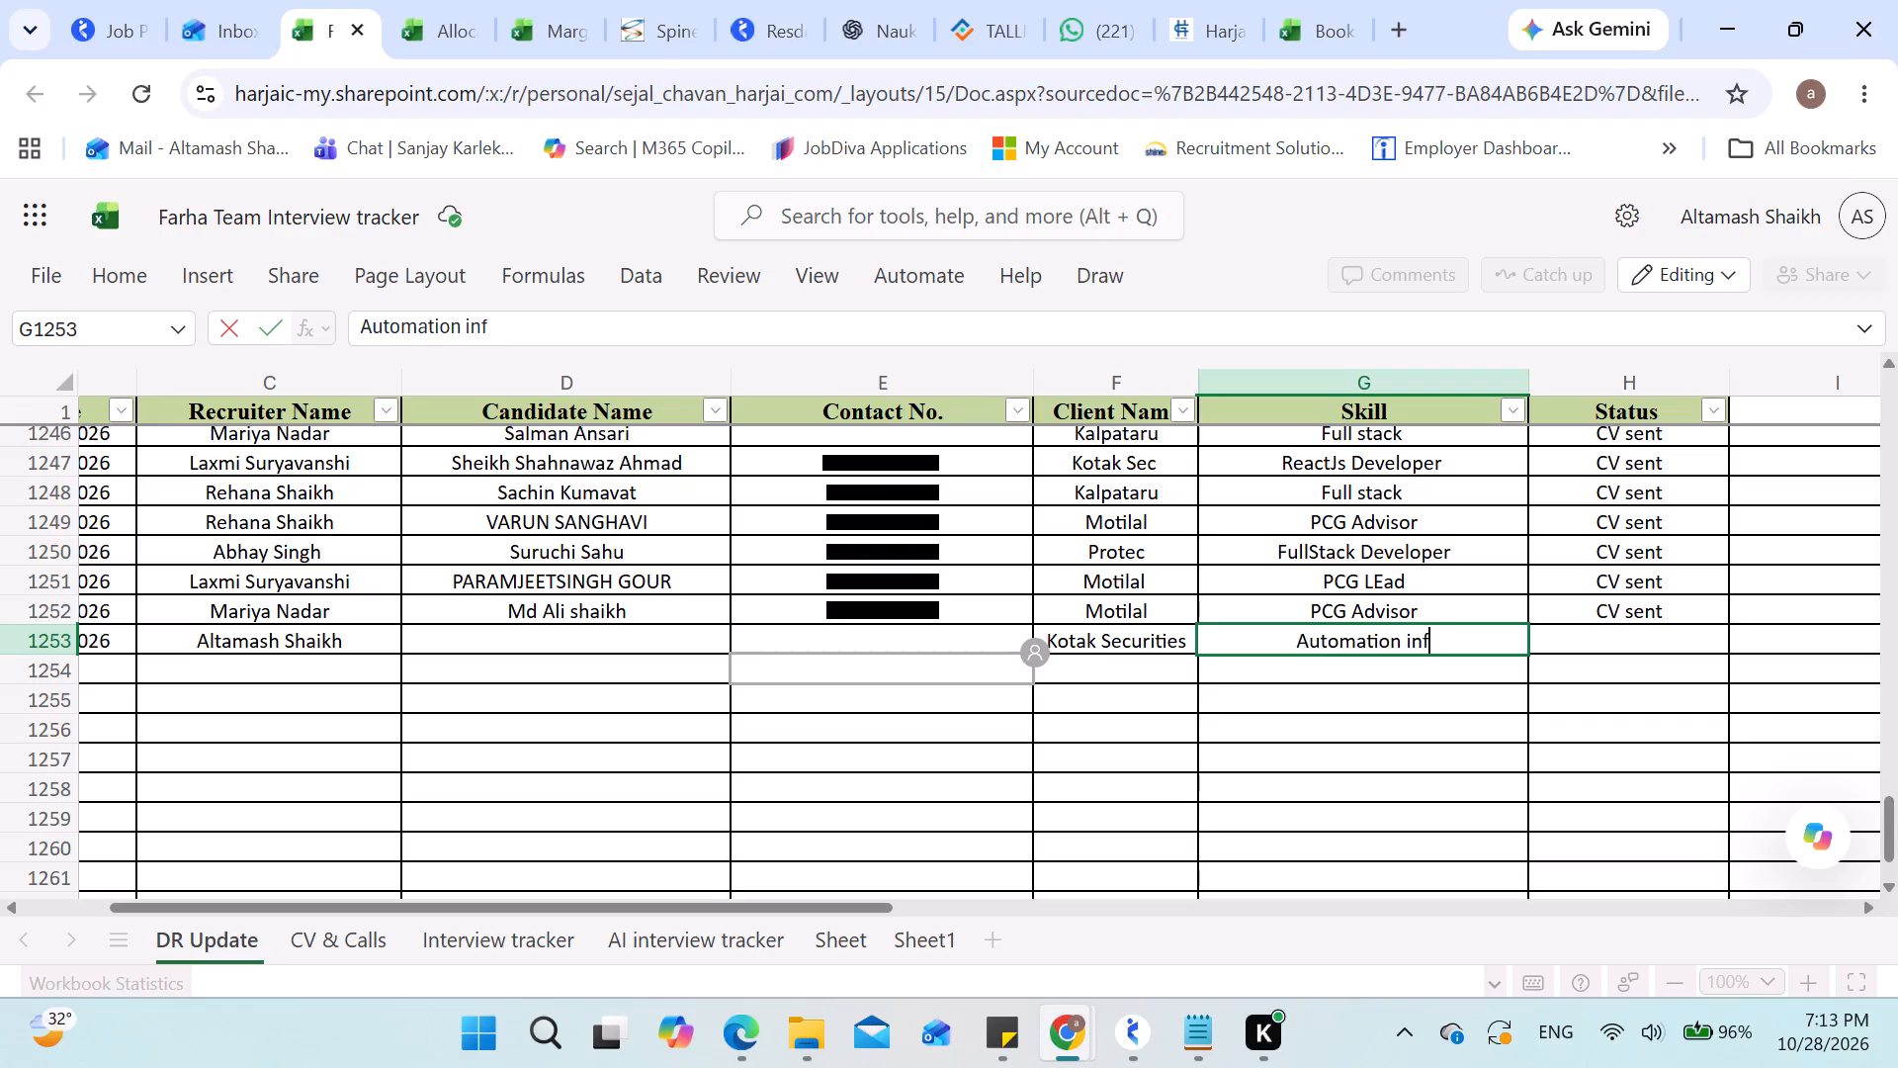
type("ra")
key("space")
type("Engineer")
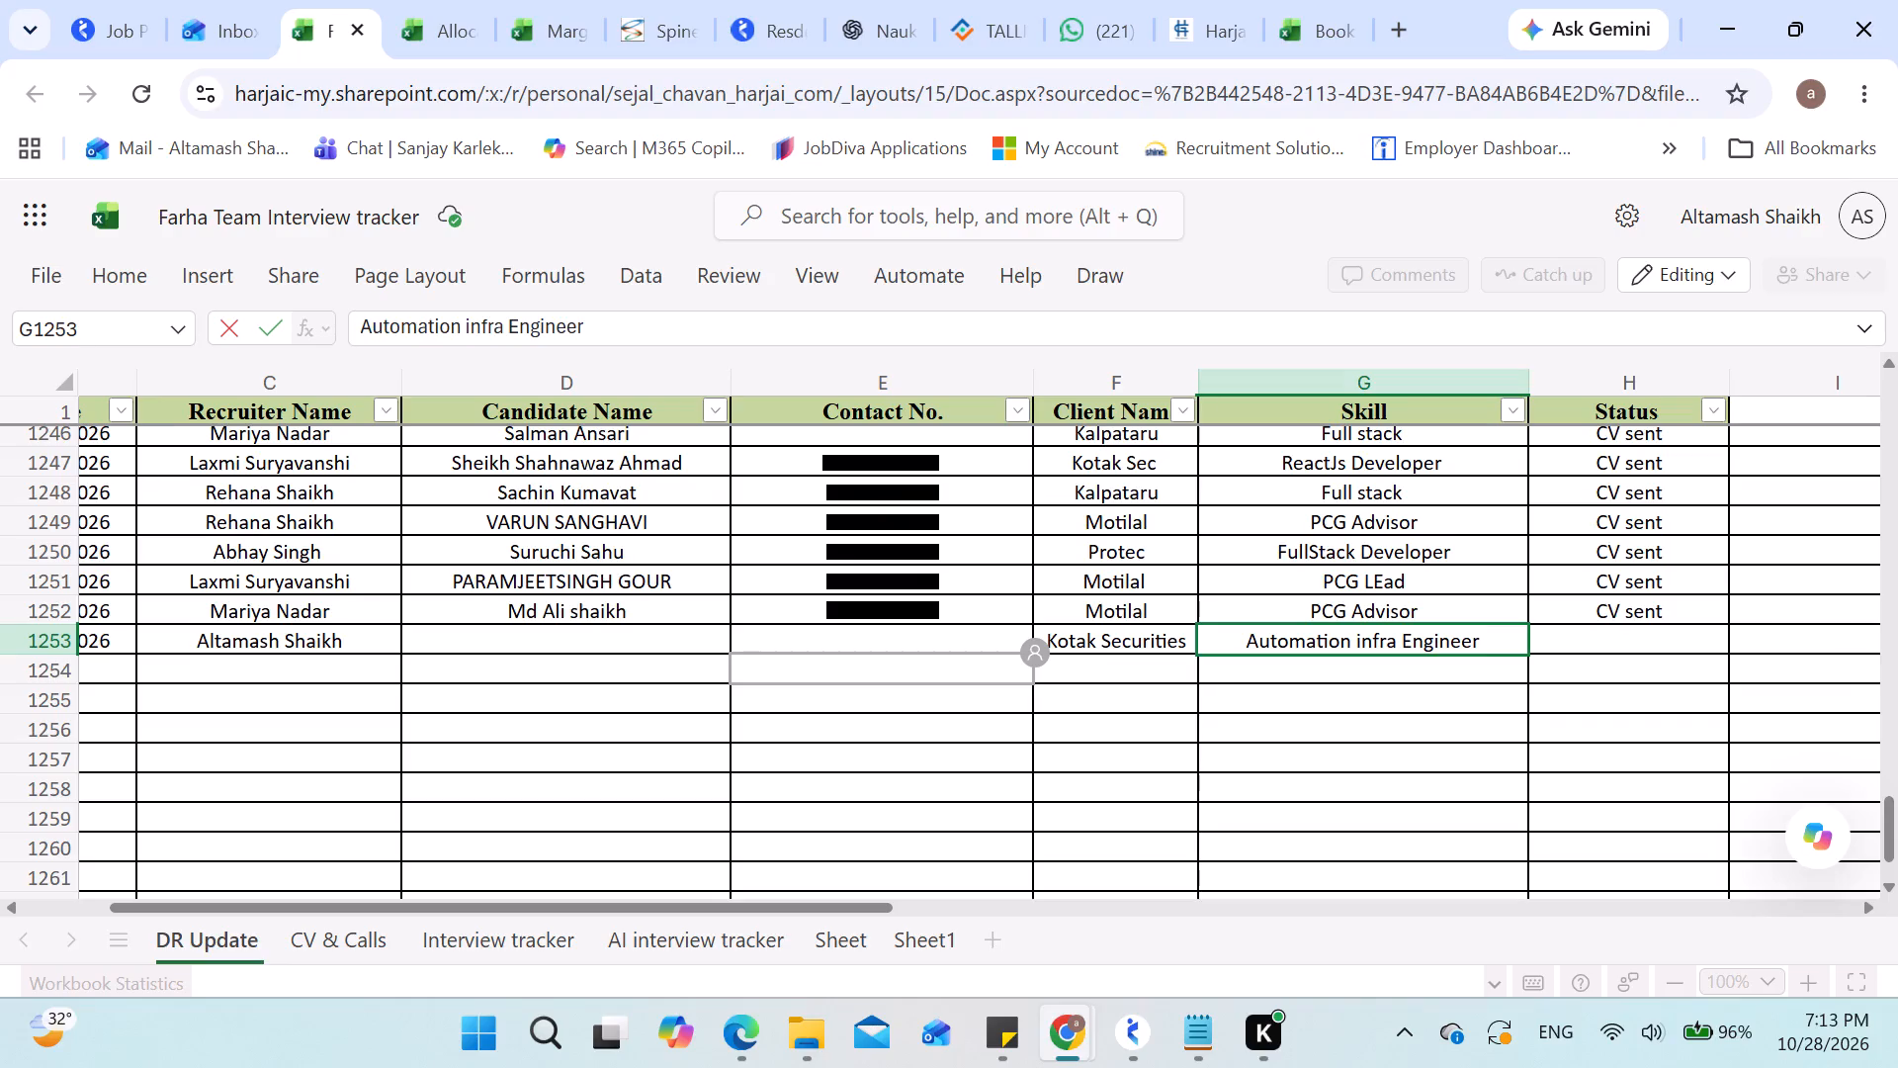
Set the Status in row 1253 to "CV sent".
left_click(1567, 646)
type("CV")
left_click(1578, 677)
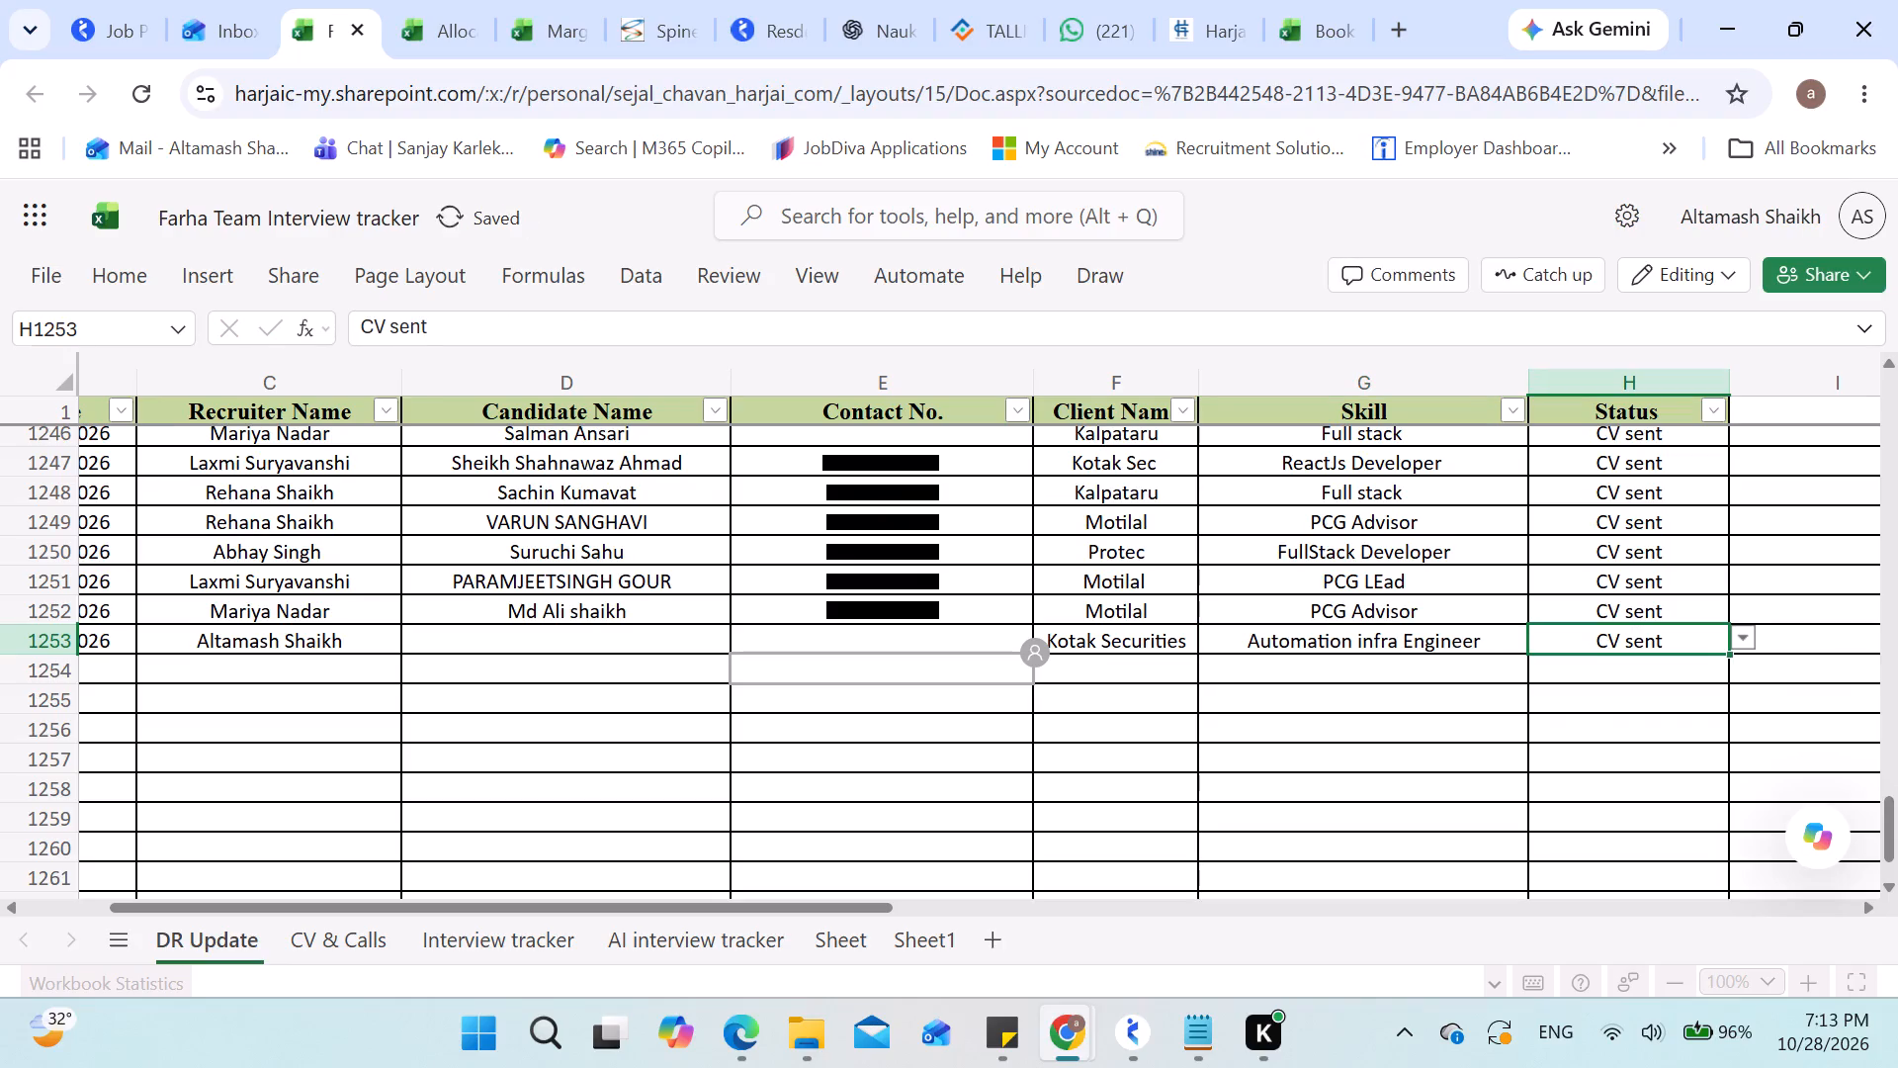
Switch to TALLITE and widen the Applicant Name column in the Applicants list to show the full names.
left_click(601, 639)
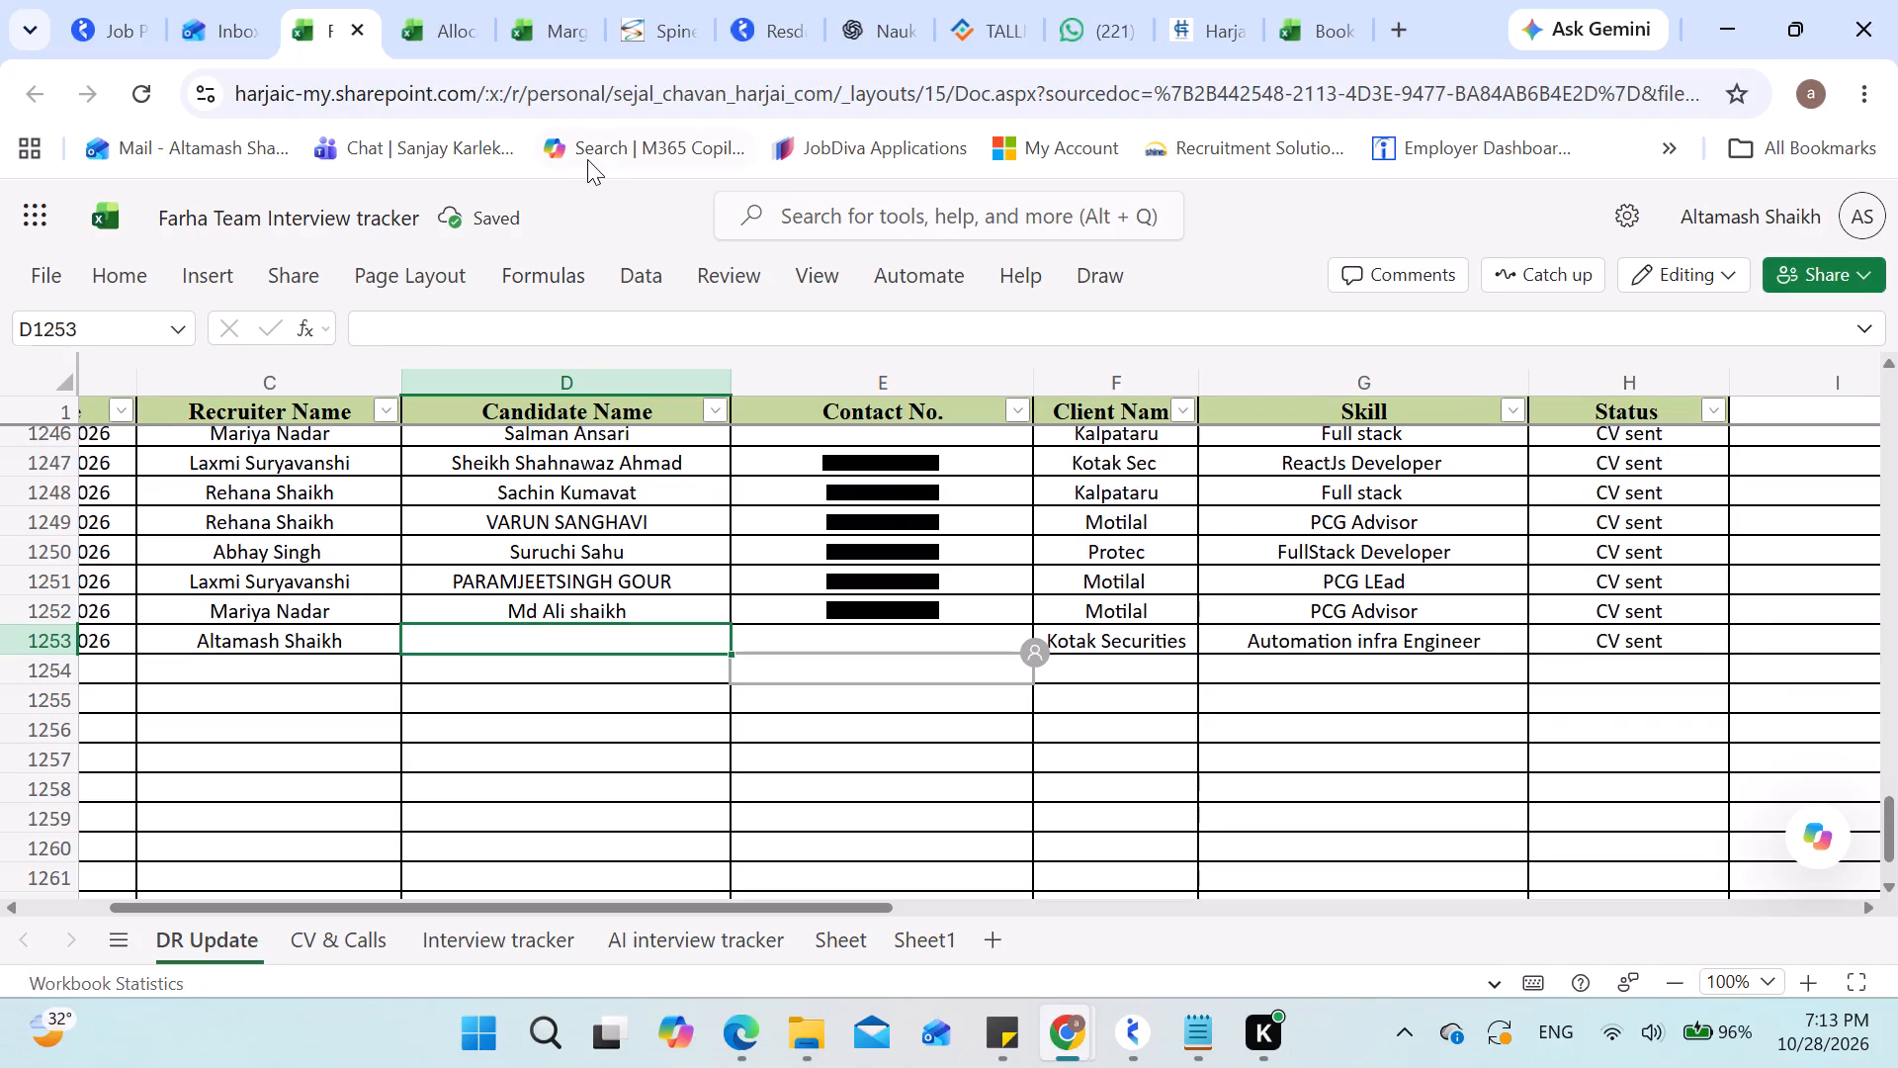
left_click(963, 32)
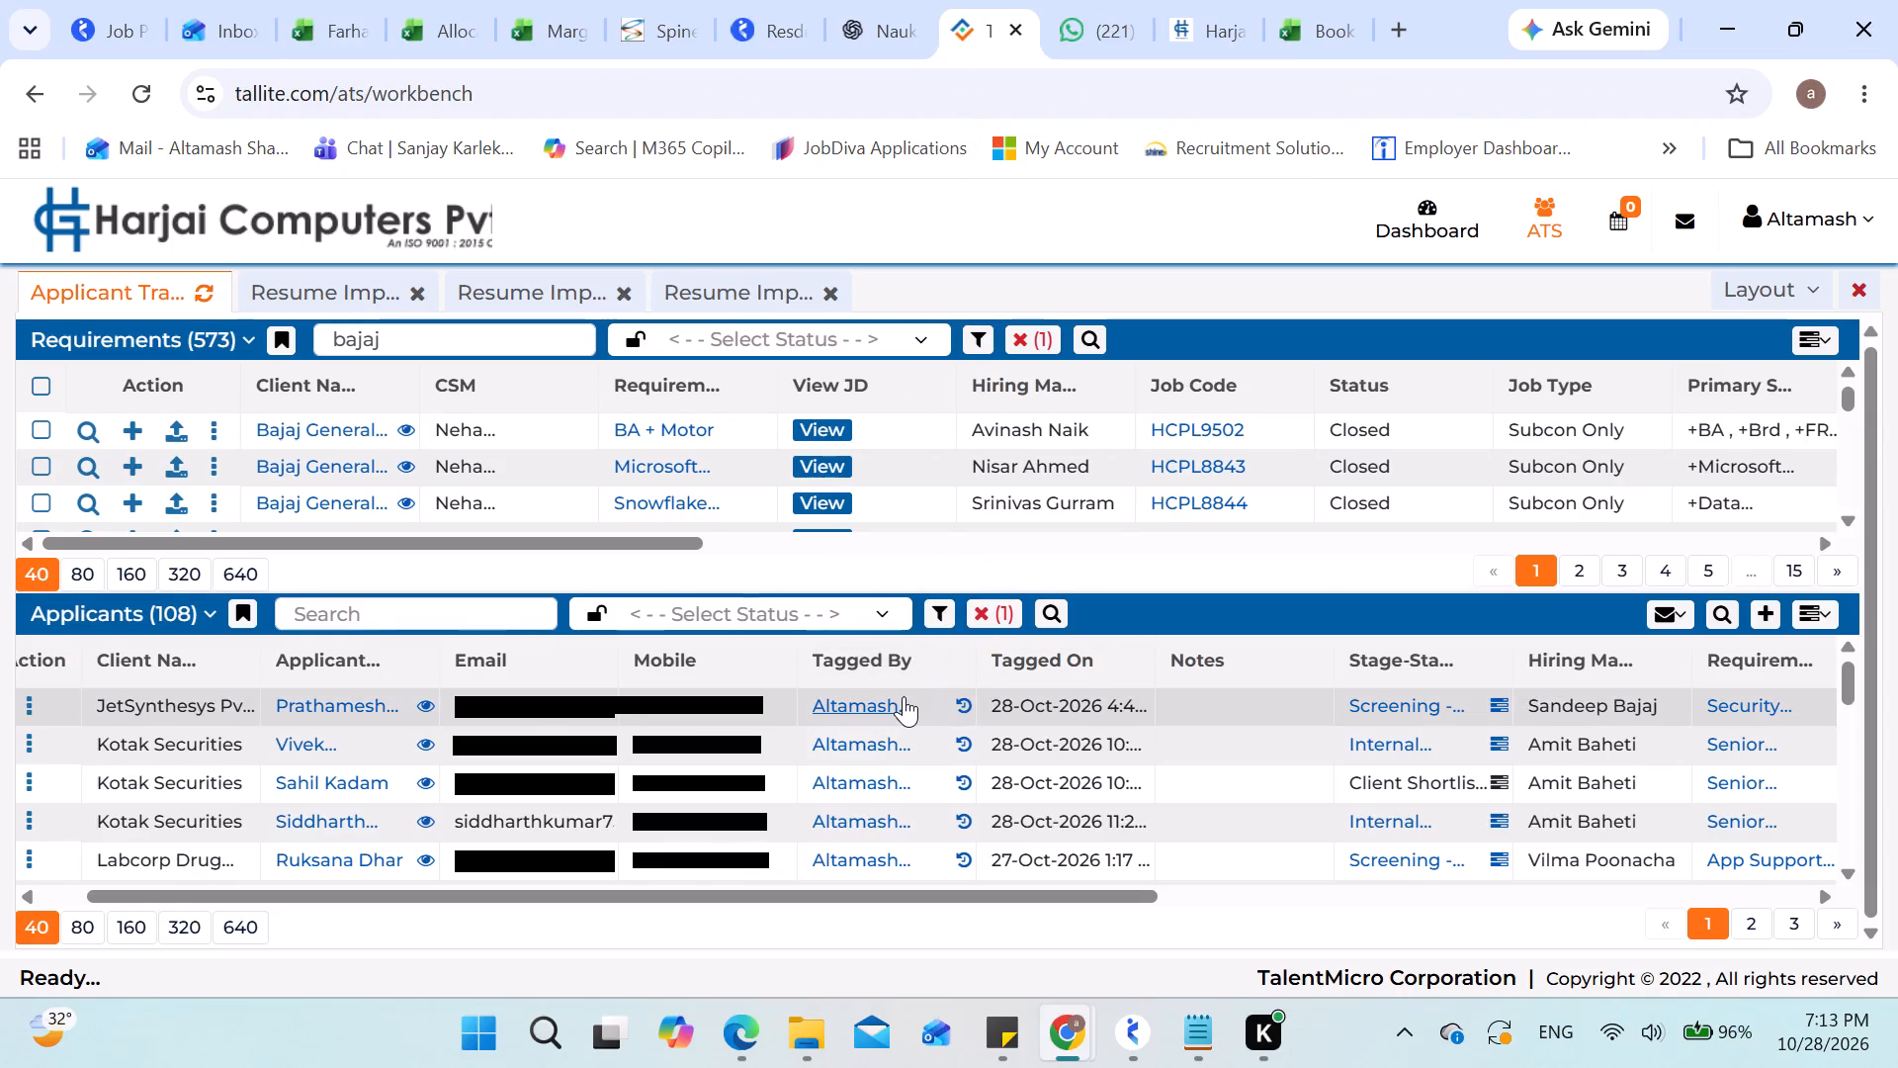
scroll(904, 696, "up", 1)
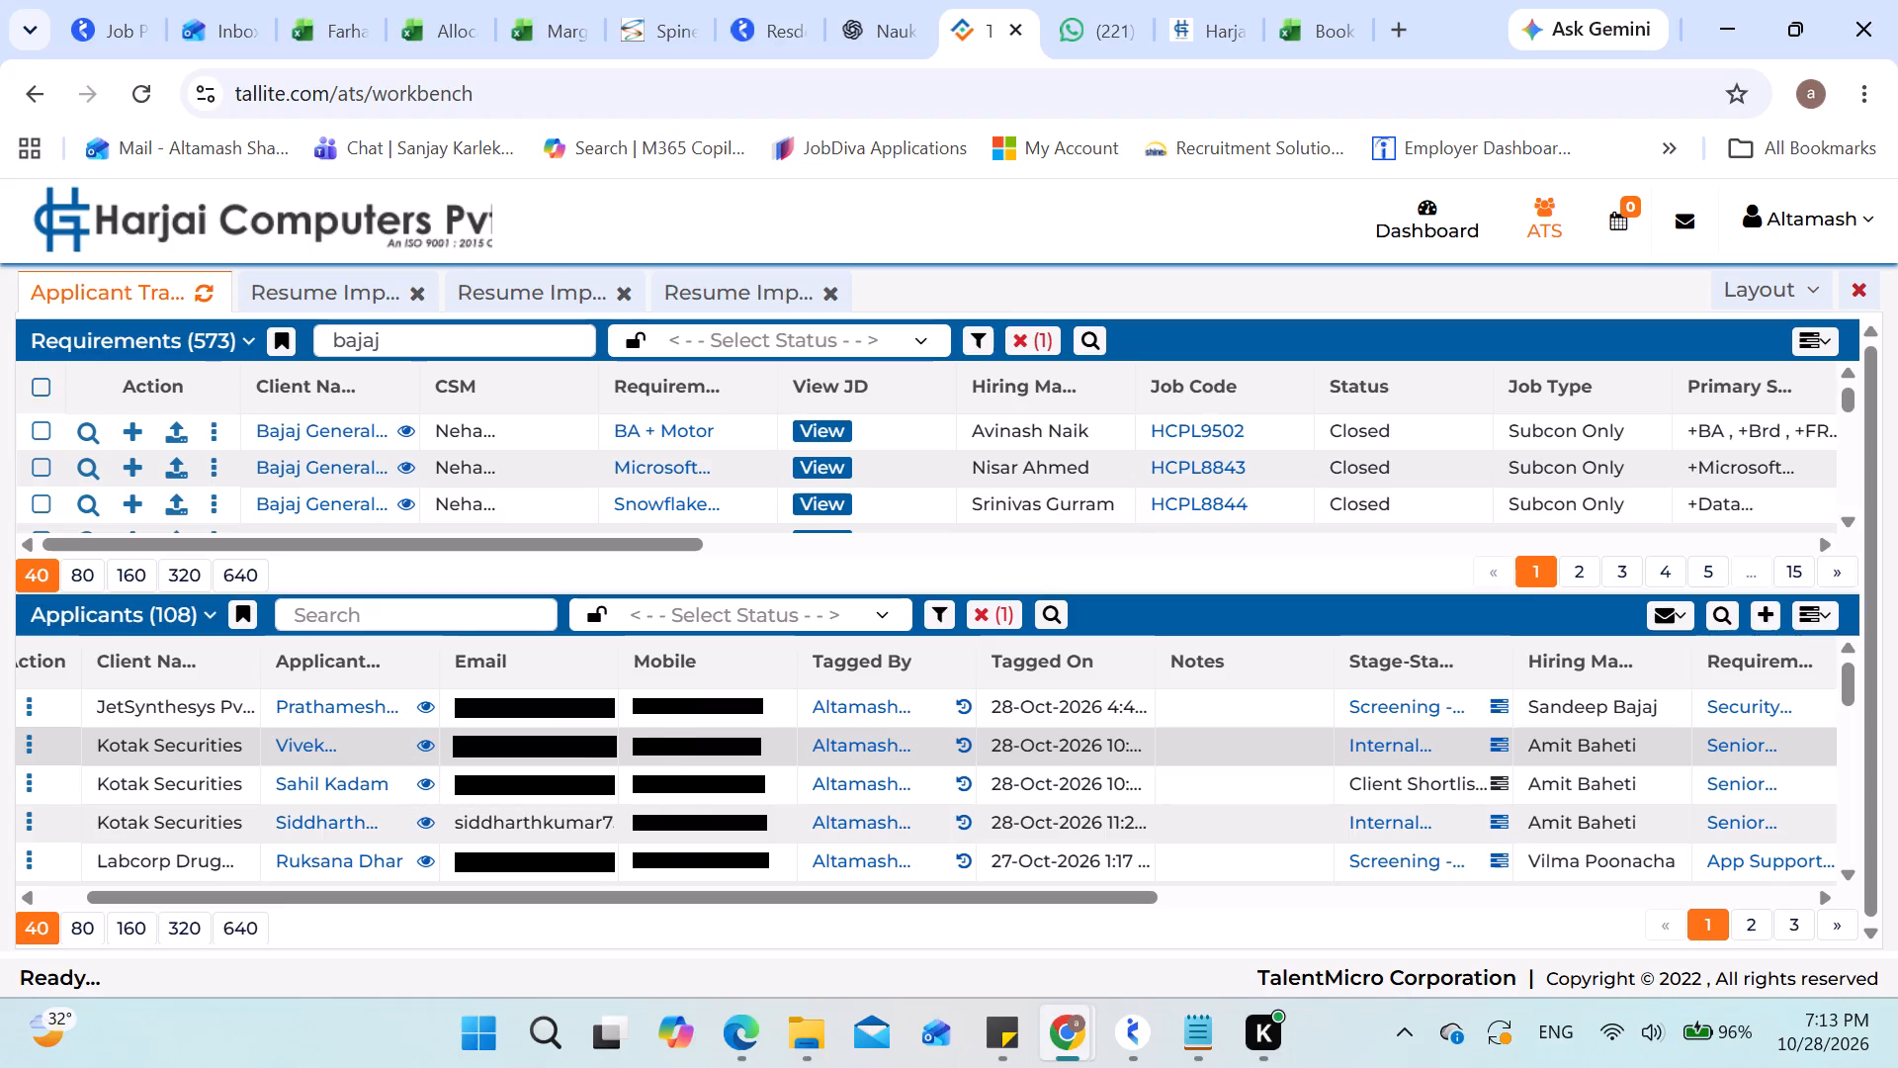
left_click_drag(432, 662, 483, 660)
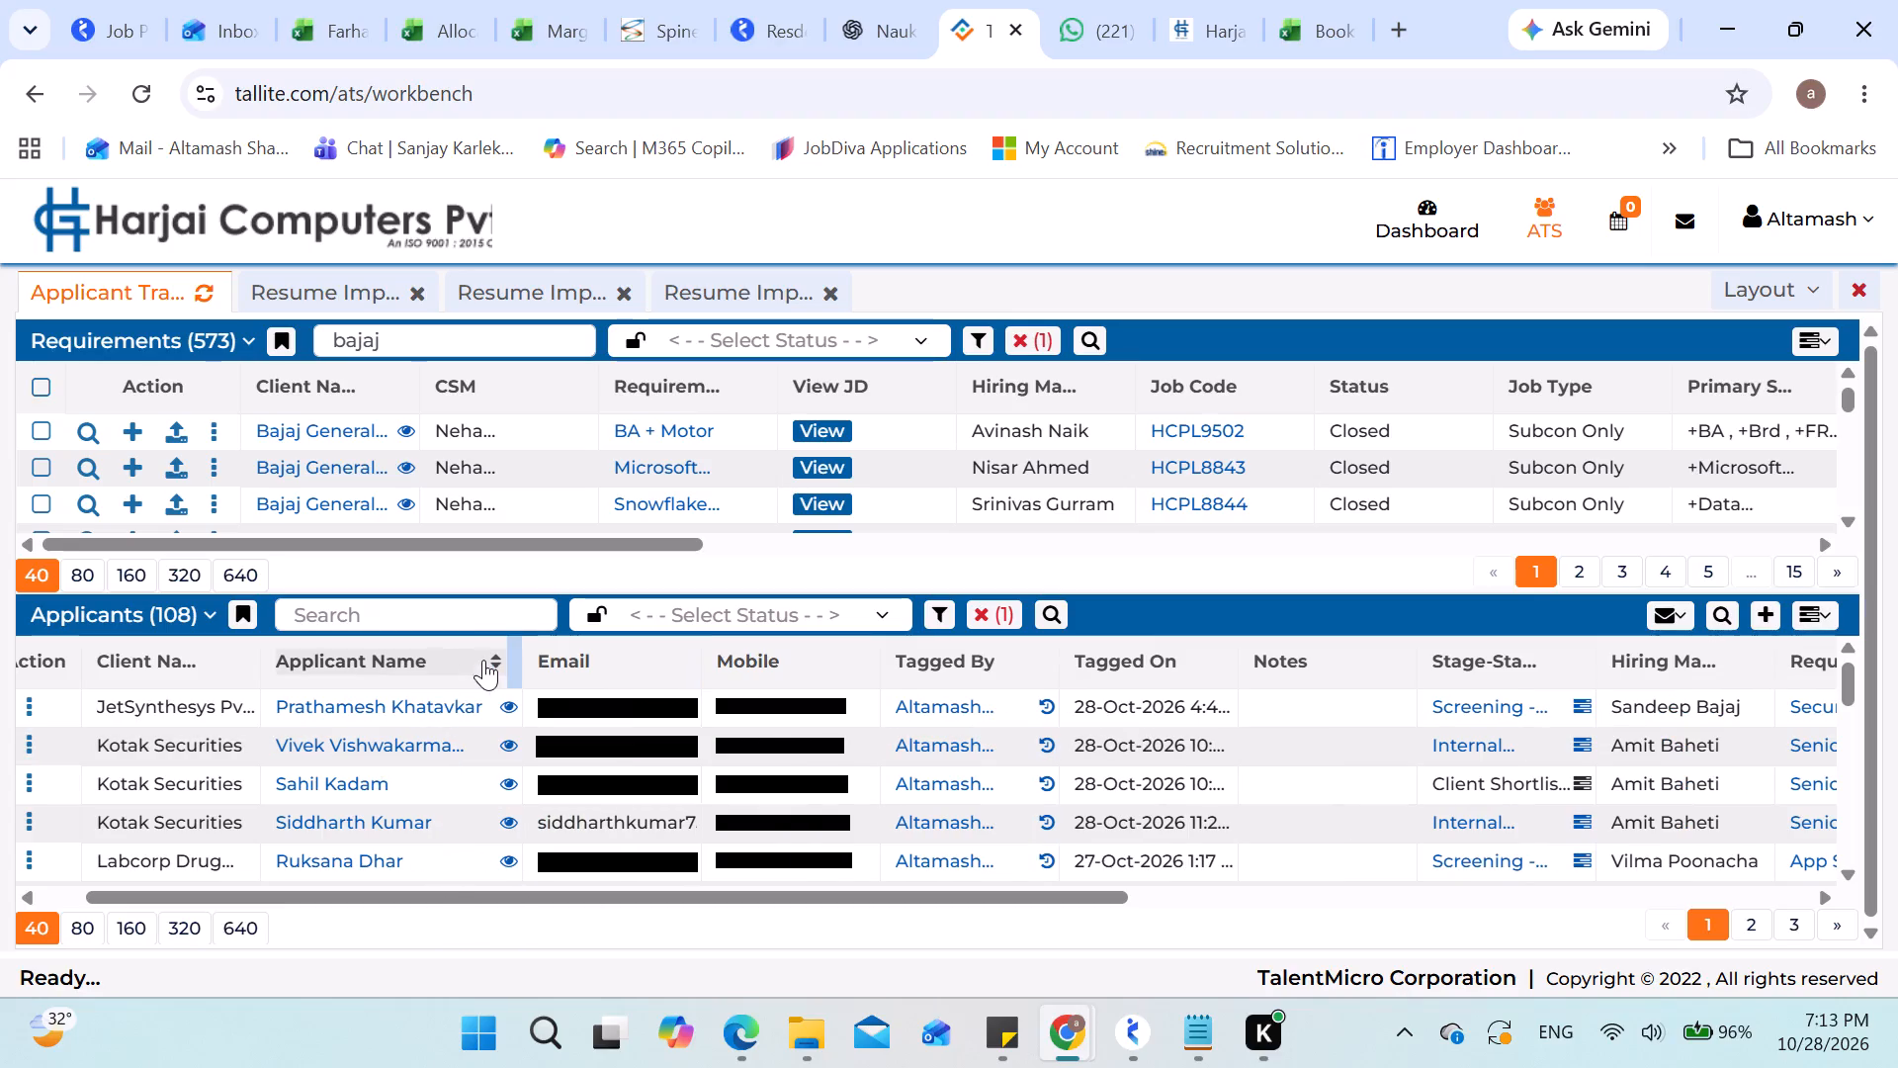
Widen the Applicant Name column in the Applicants list further until the longest visible name fits.
left_click_drag(520, 652, 542, 649)
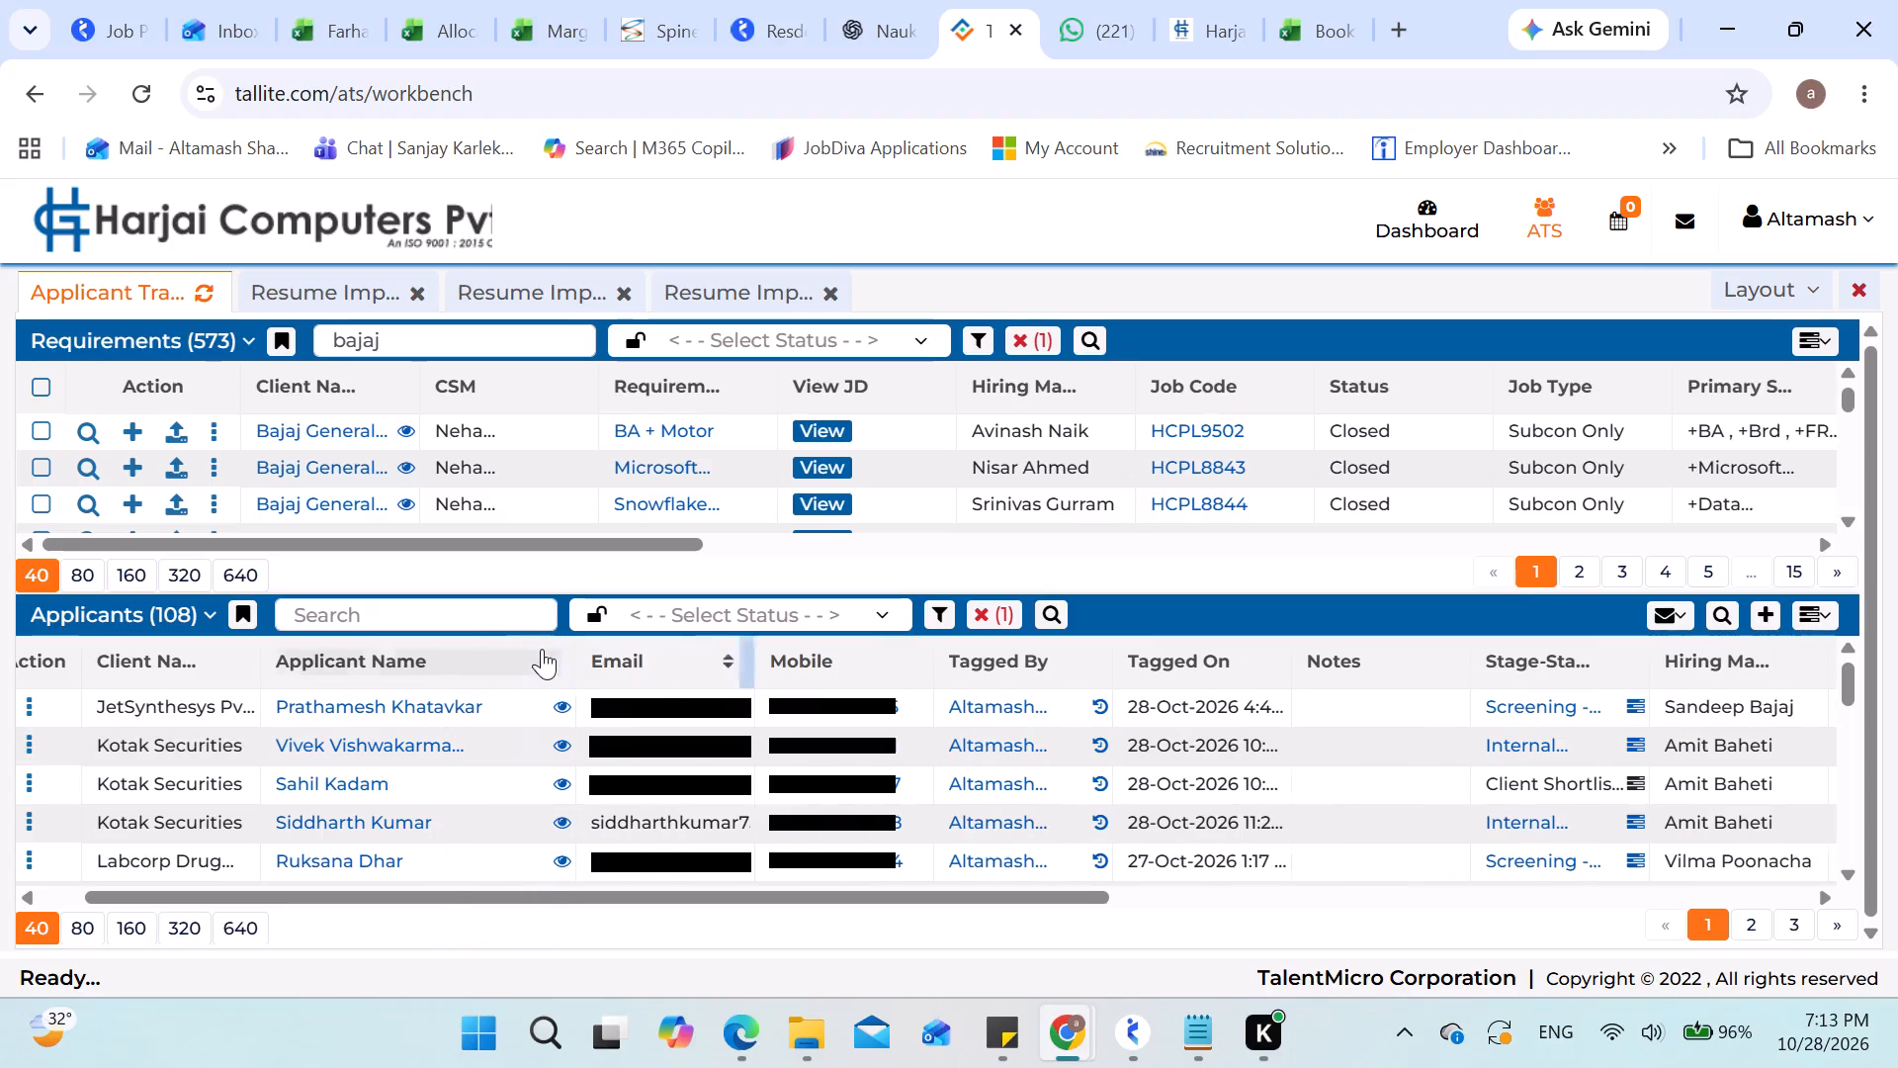
left_click_drag(563, 642, 597, 647)
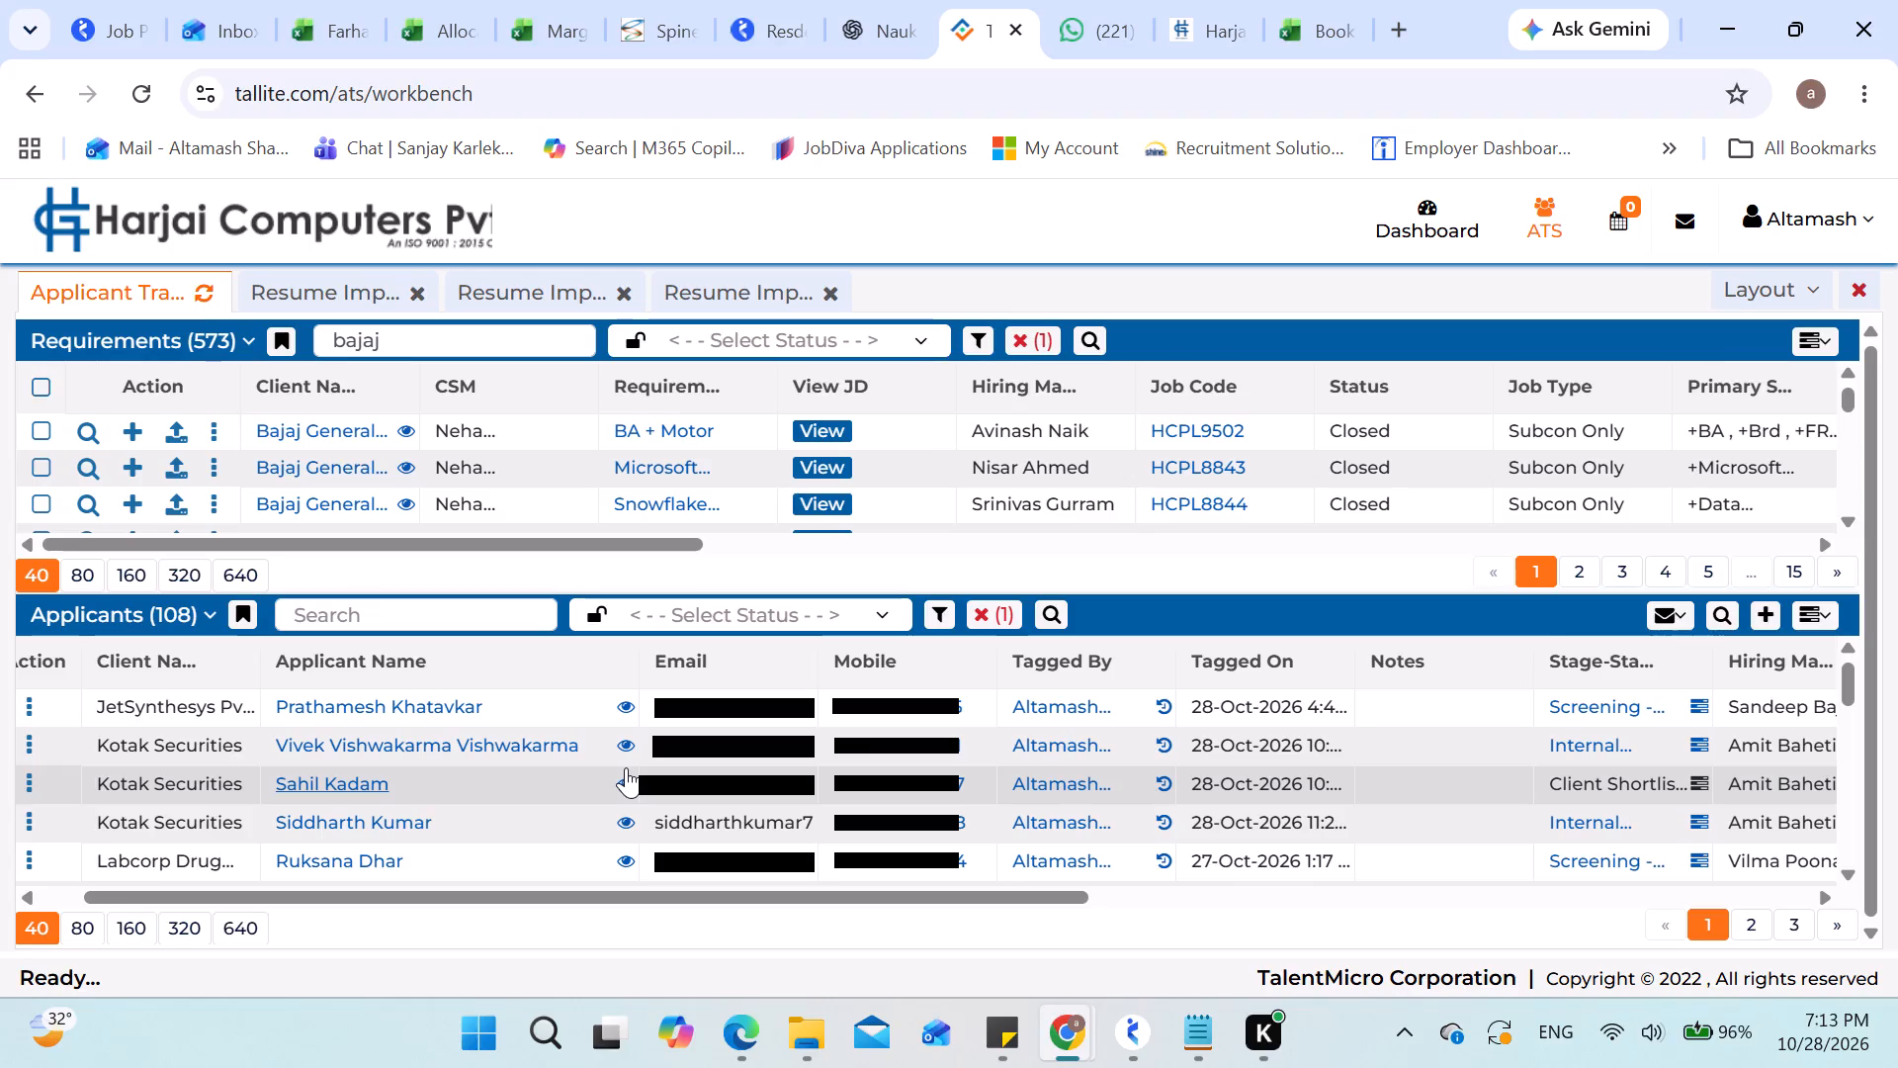
left_click_drag(401, 780, 275, 783)
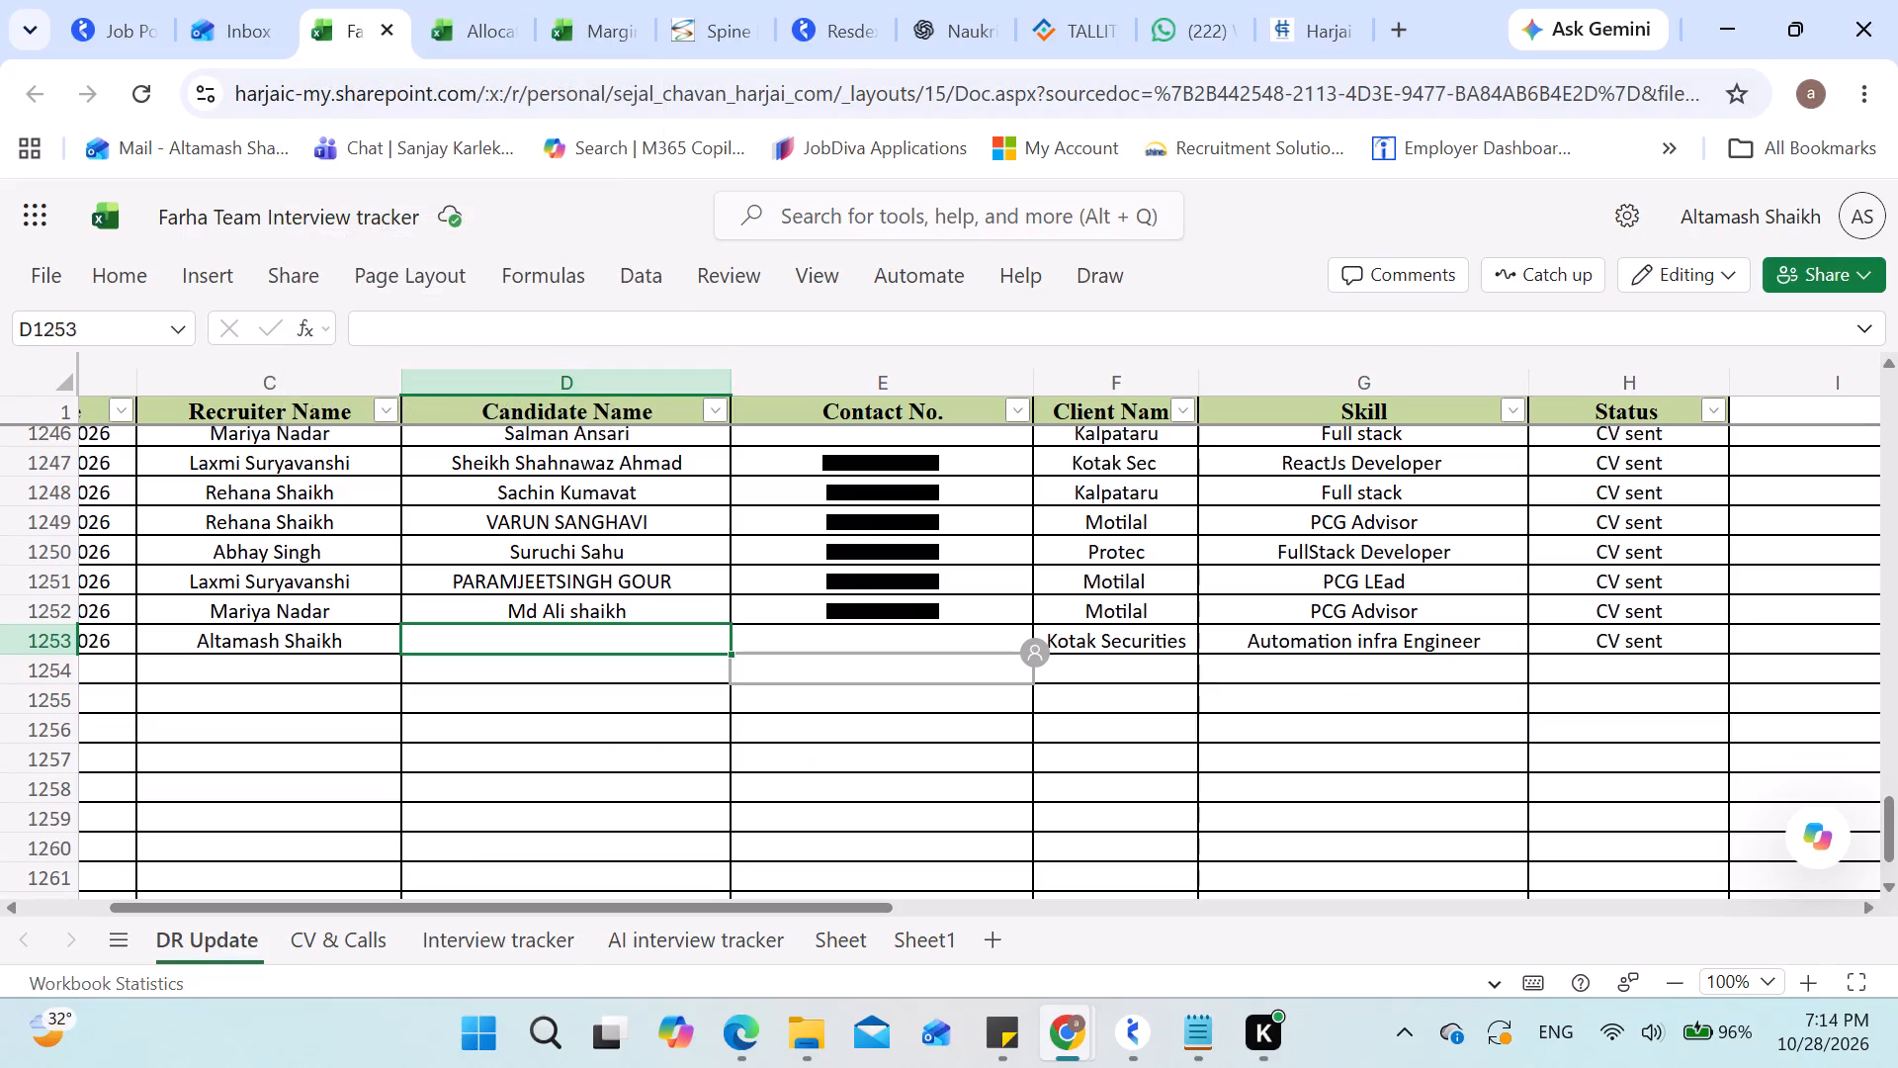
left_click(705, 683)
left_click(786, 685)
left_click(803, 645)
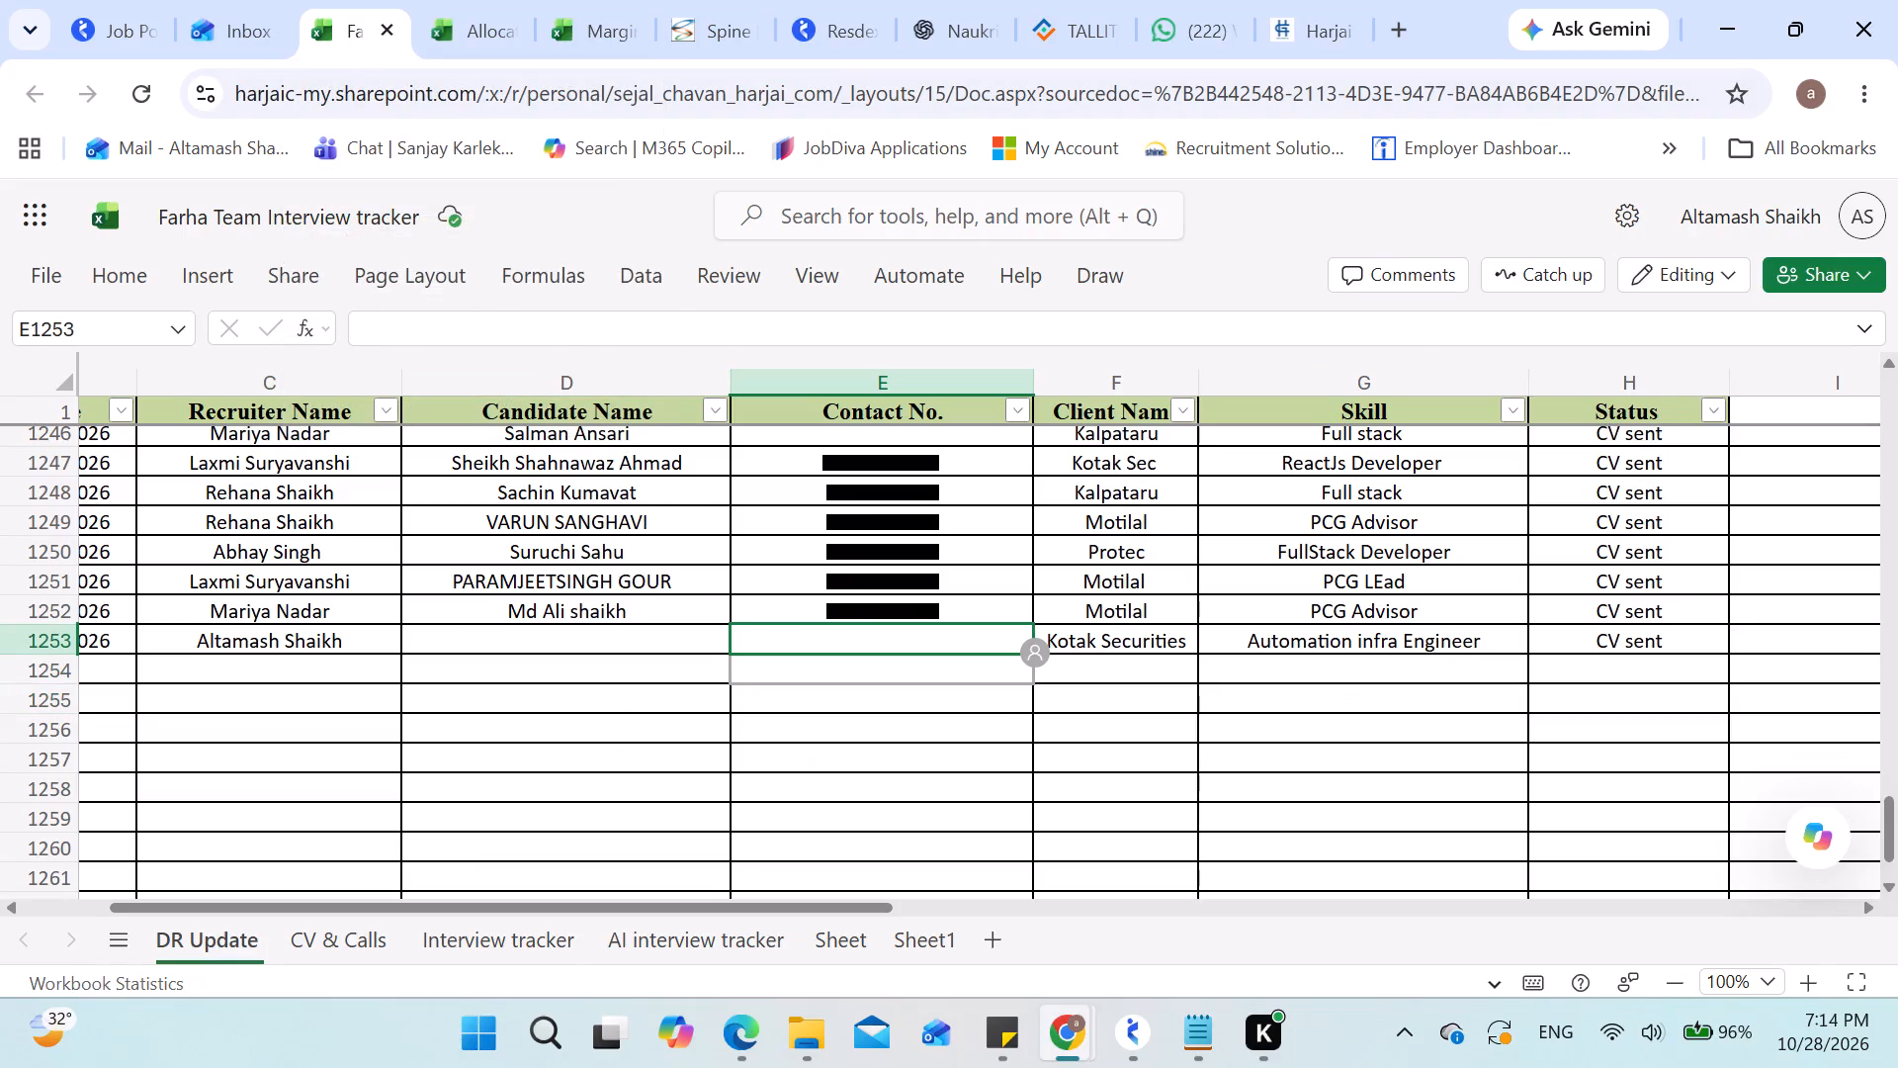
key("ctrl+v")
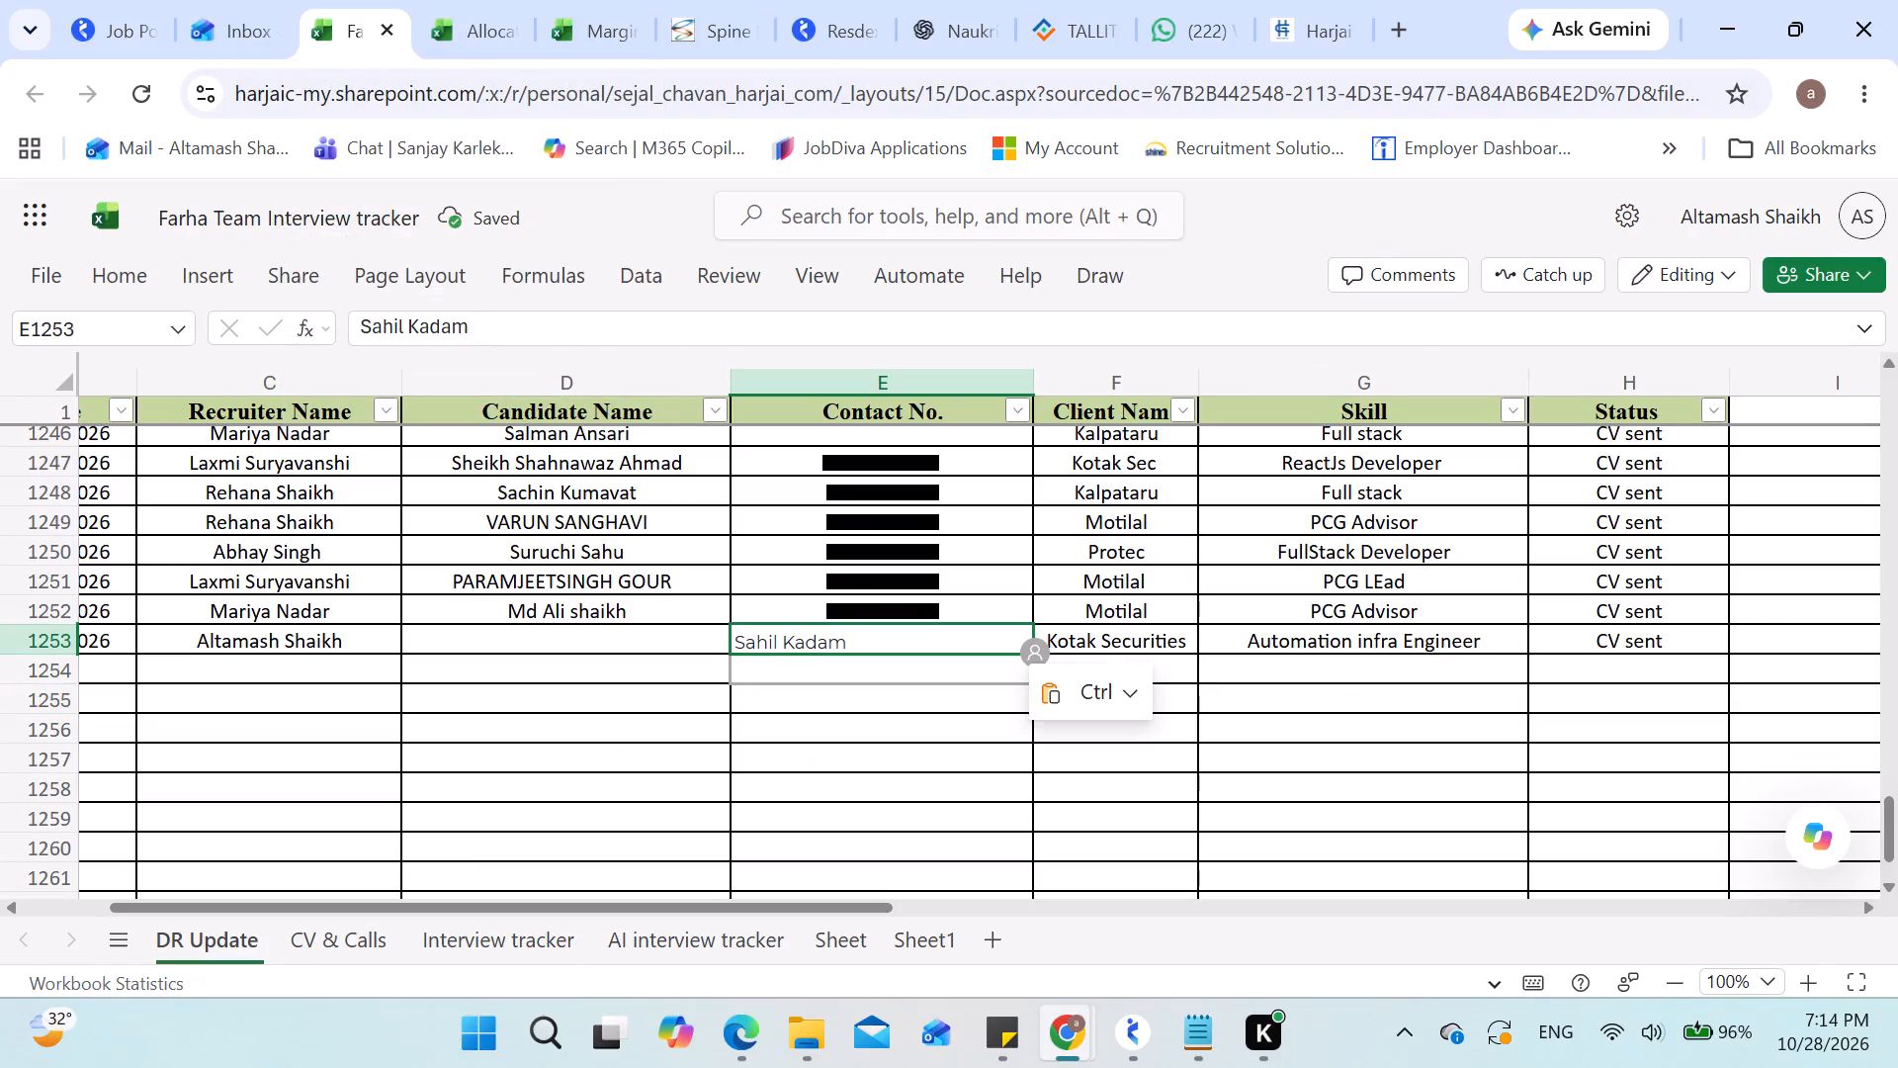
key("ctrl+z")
Paste the copied applicant name as the Candidate Name in row 1253 of the DR Update sheet.
left_click(640, 638)
key("ctrl+v")
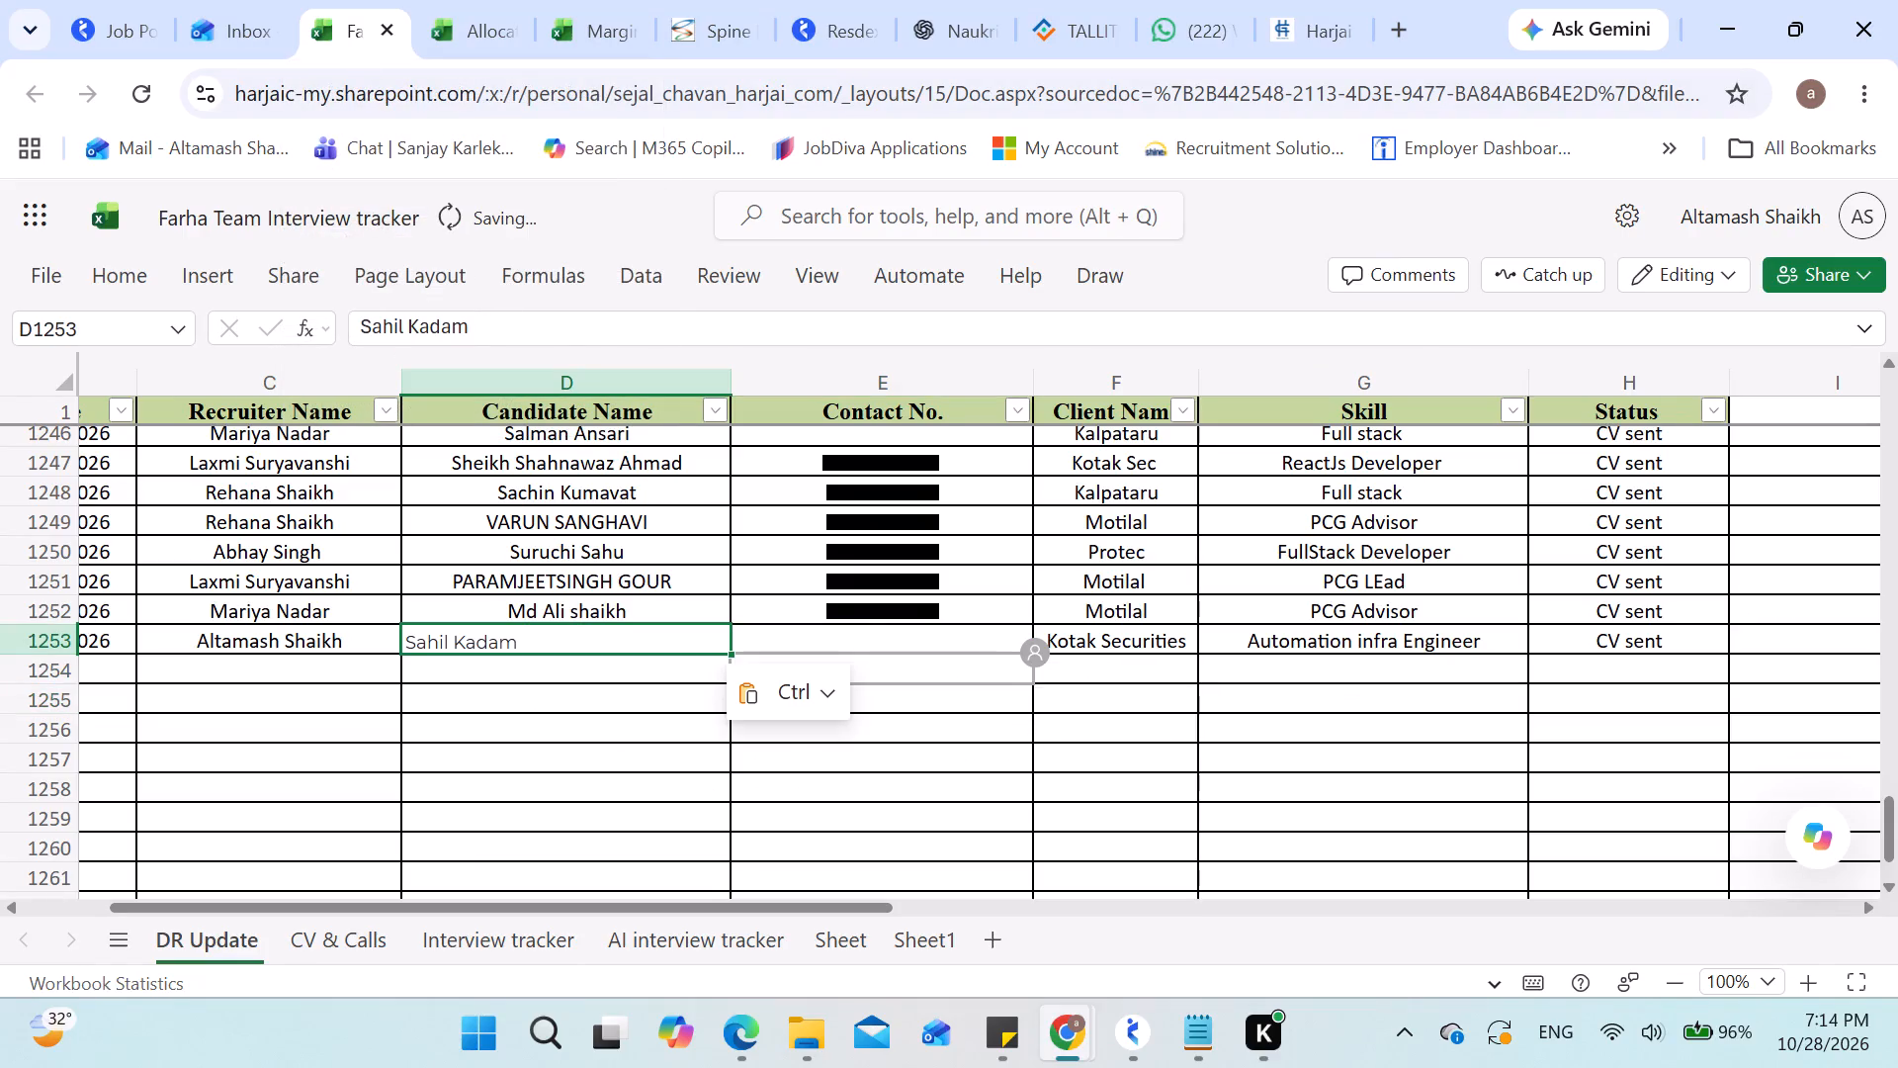
left_click(625, 663)
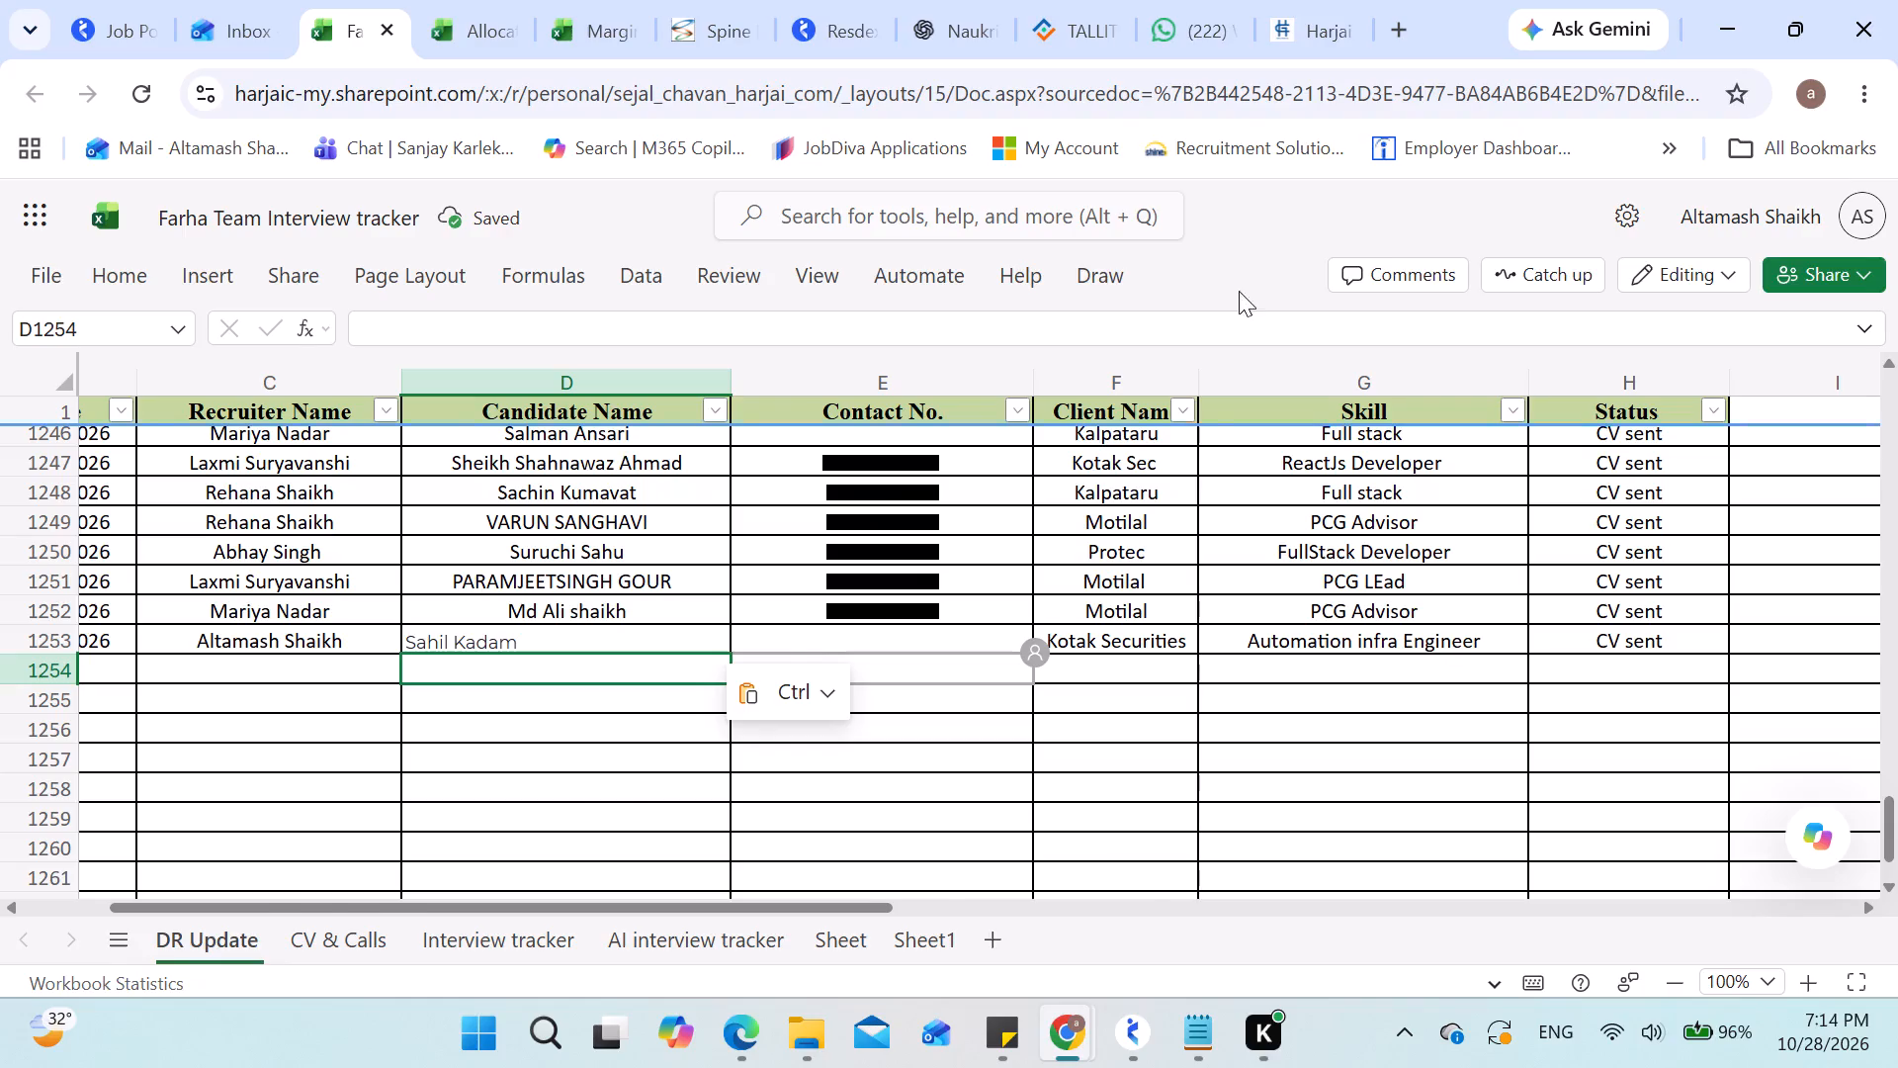
Copy the same applicant's mobile number from the TALLITE Applicants list for the Contact No. in row 1253 of the tracker.
left_click(1046, 40)
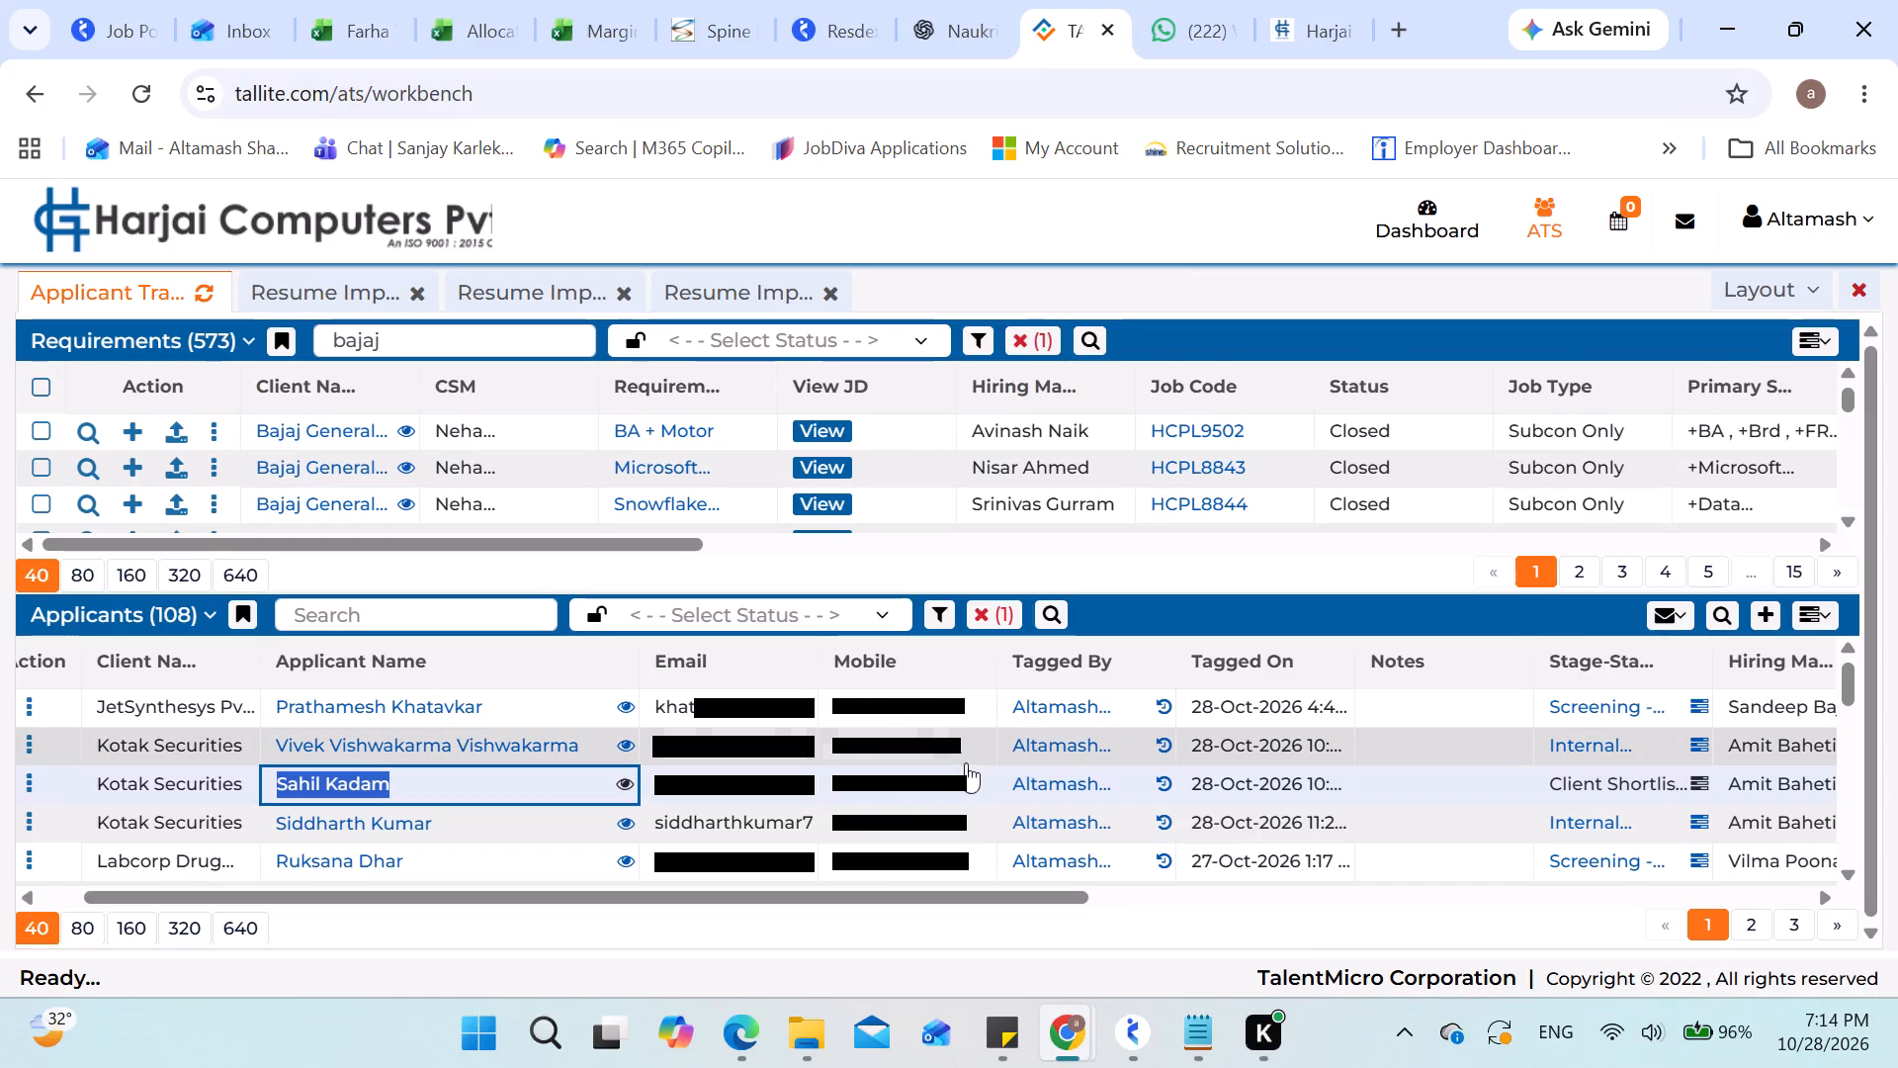
left_click_drag(971, 777, 861, 779)
key("ctrl+c")
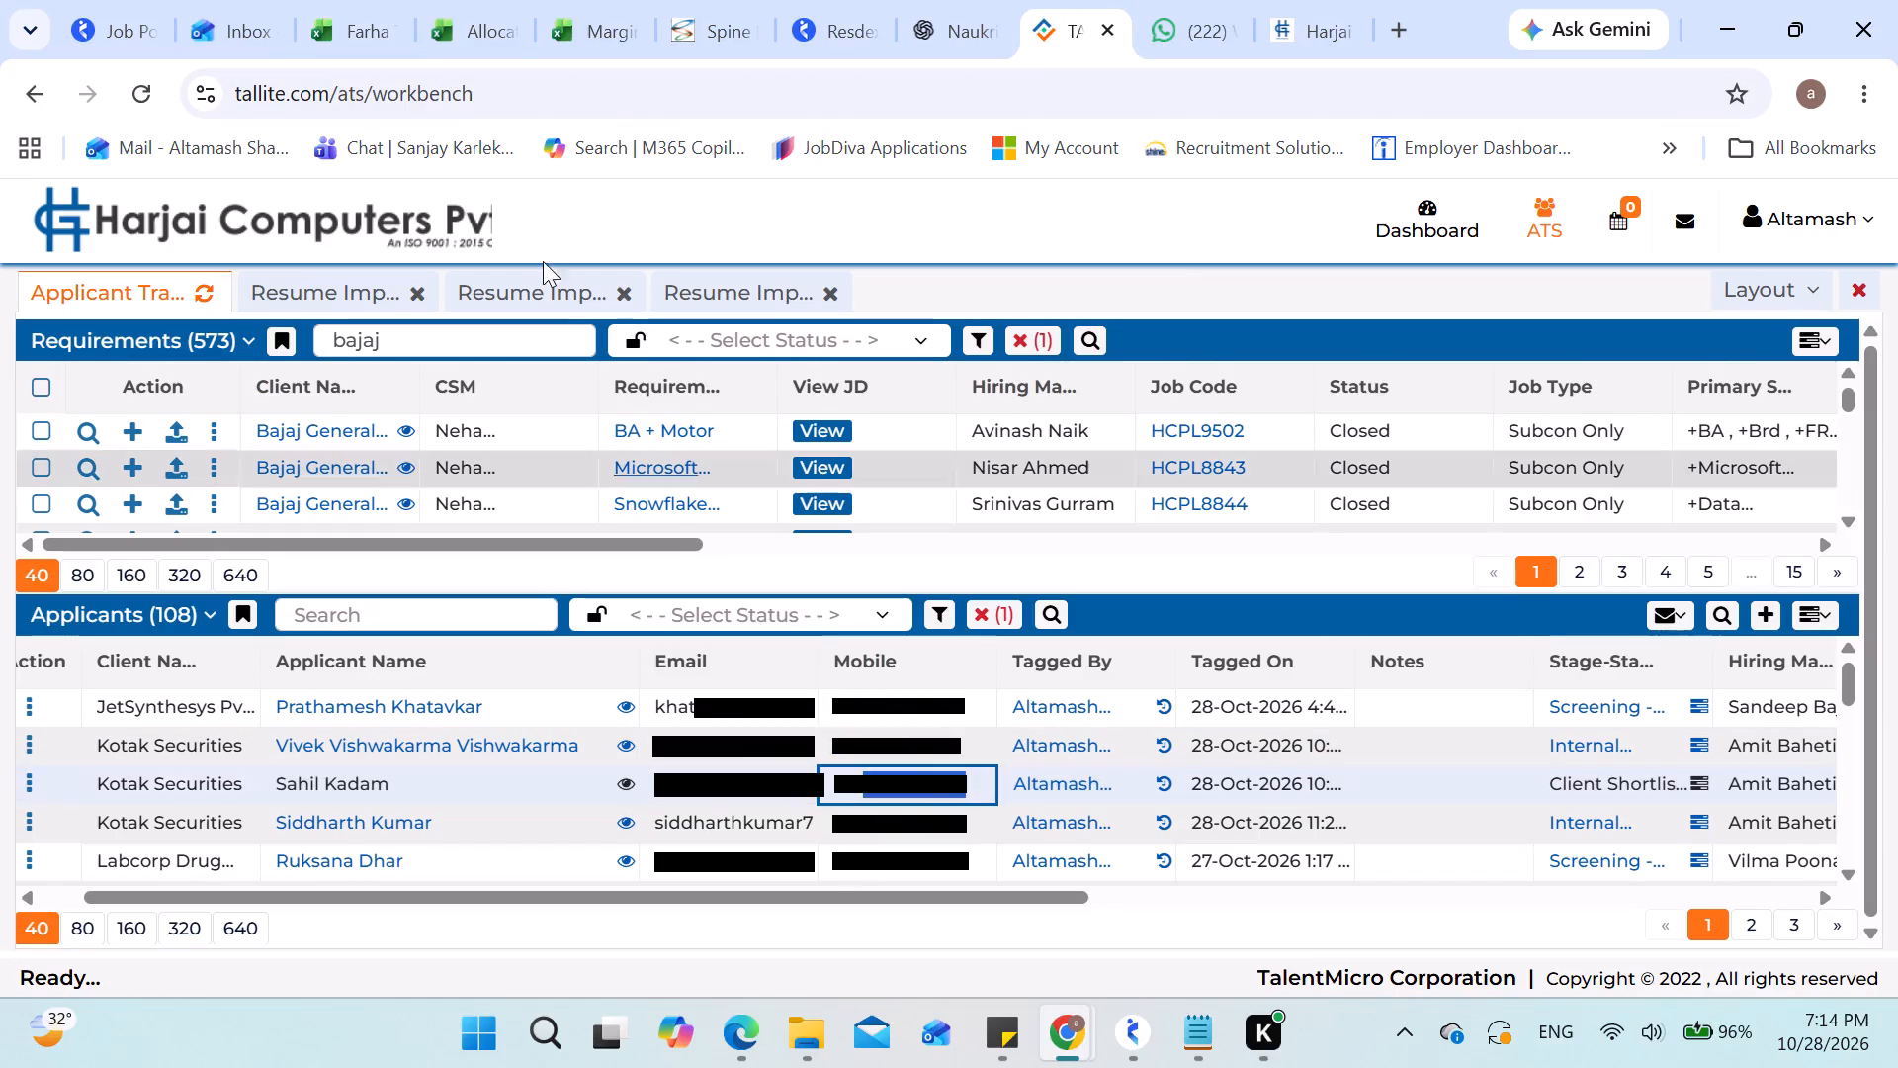
left_click(437, 18)
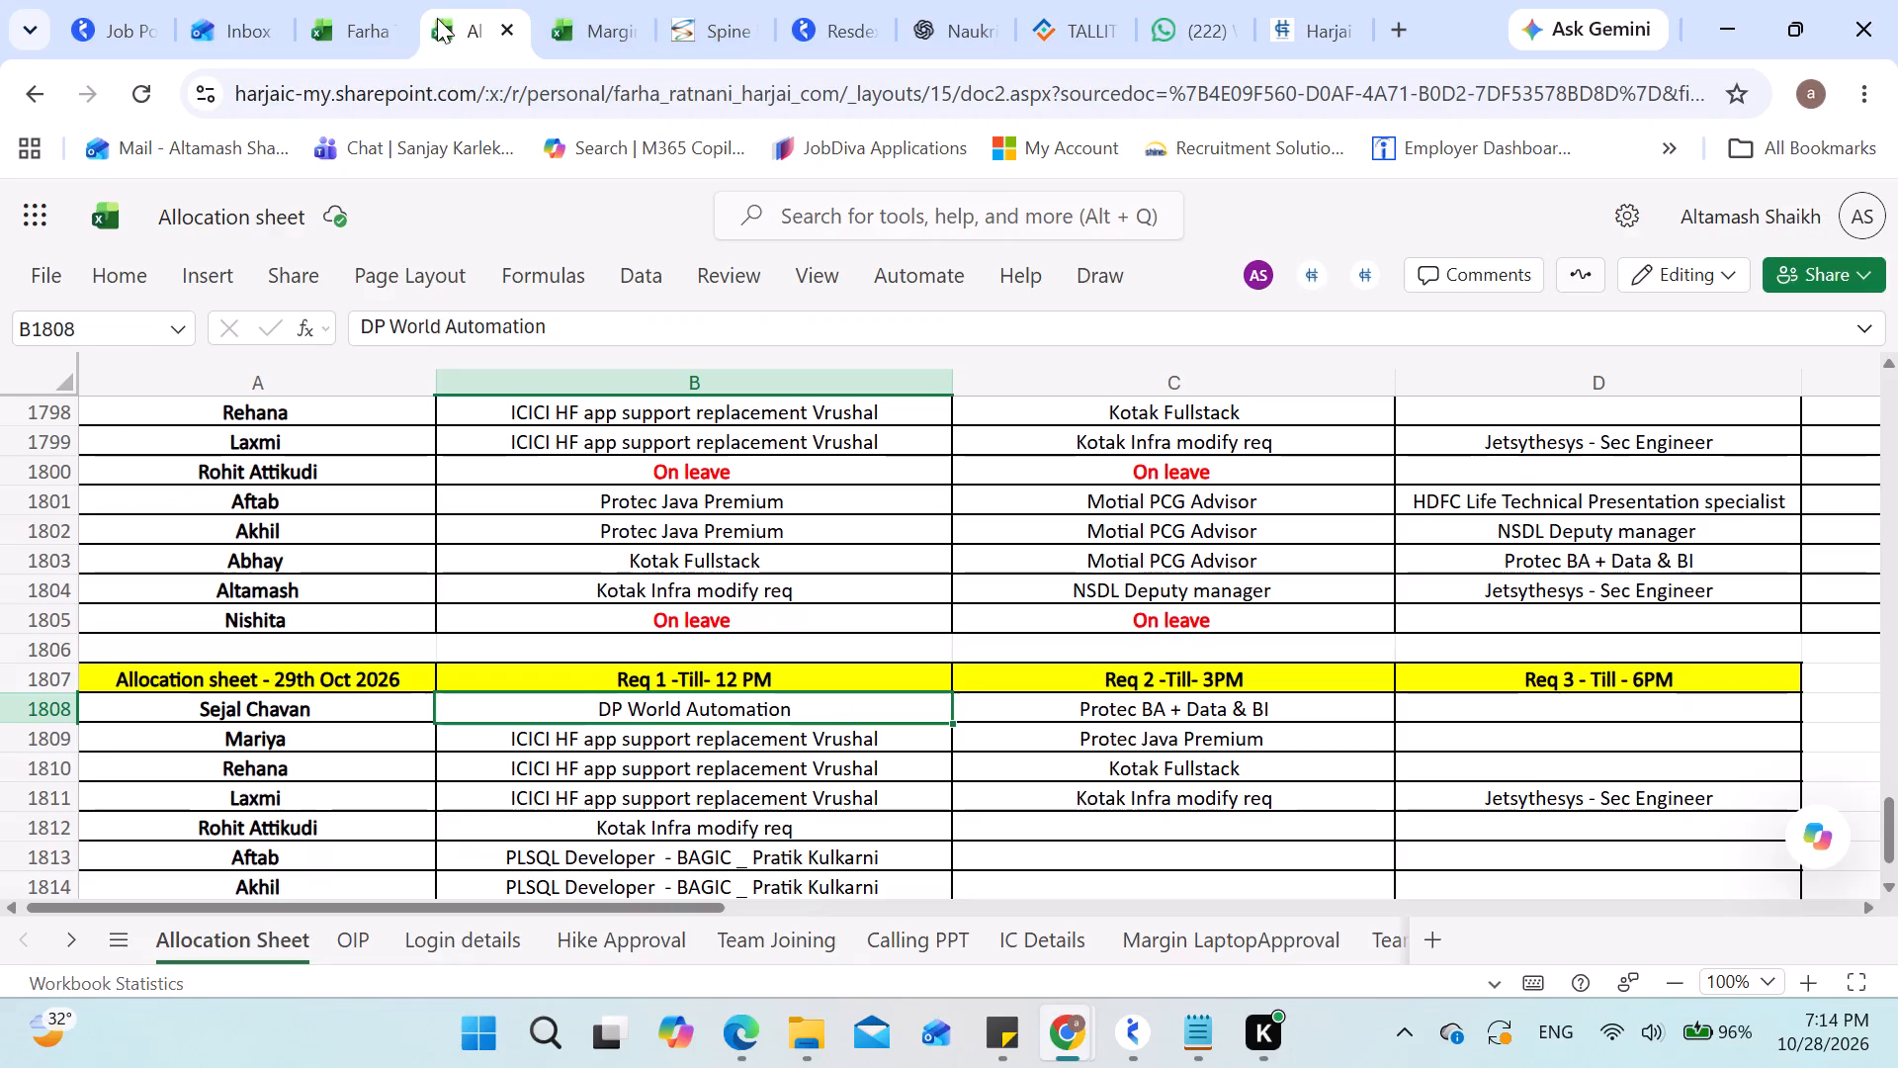
Return to the Farha Team Interview tracker and paste the copied mobile number as the Contact No. in row 1253.
left_click(362, 45)
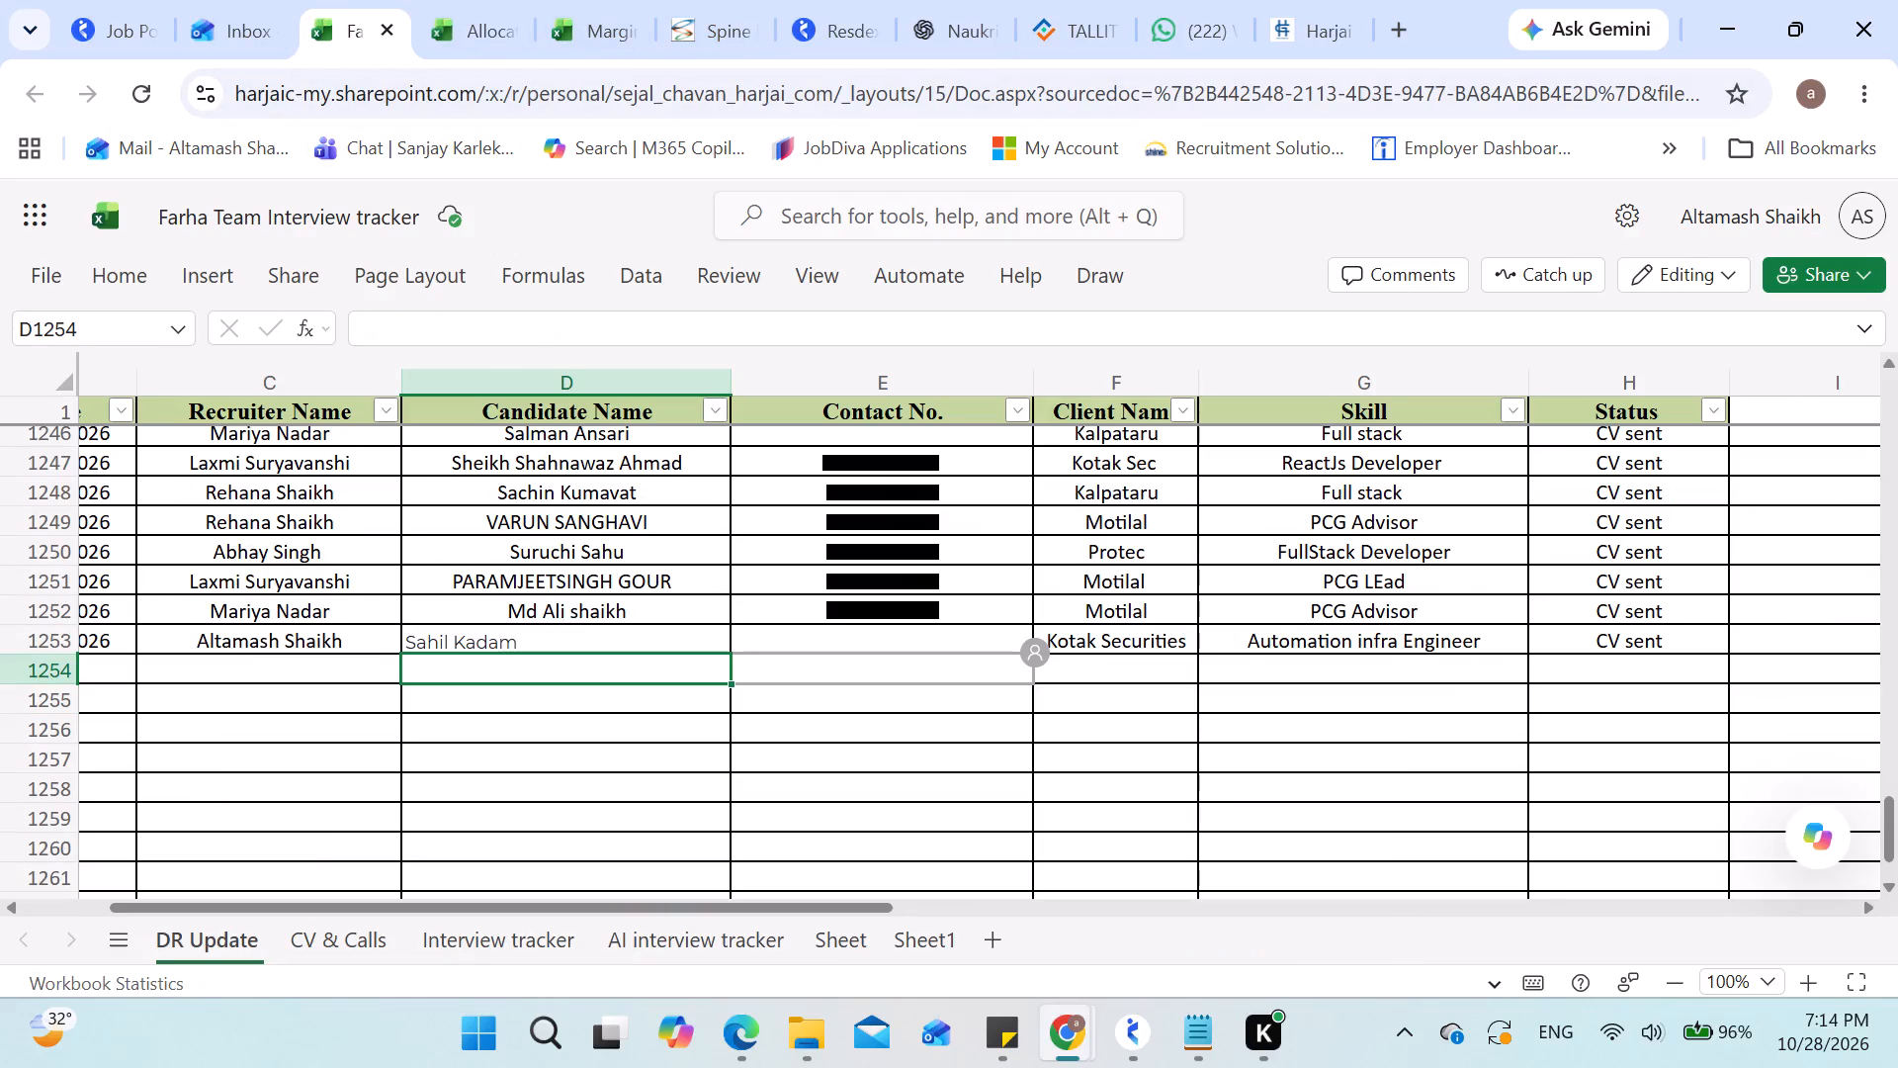
left_click(876, 670)
left_click(886, 647)
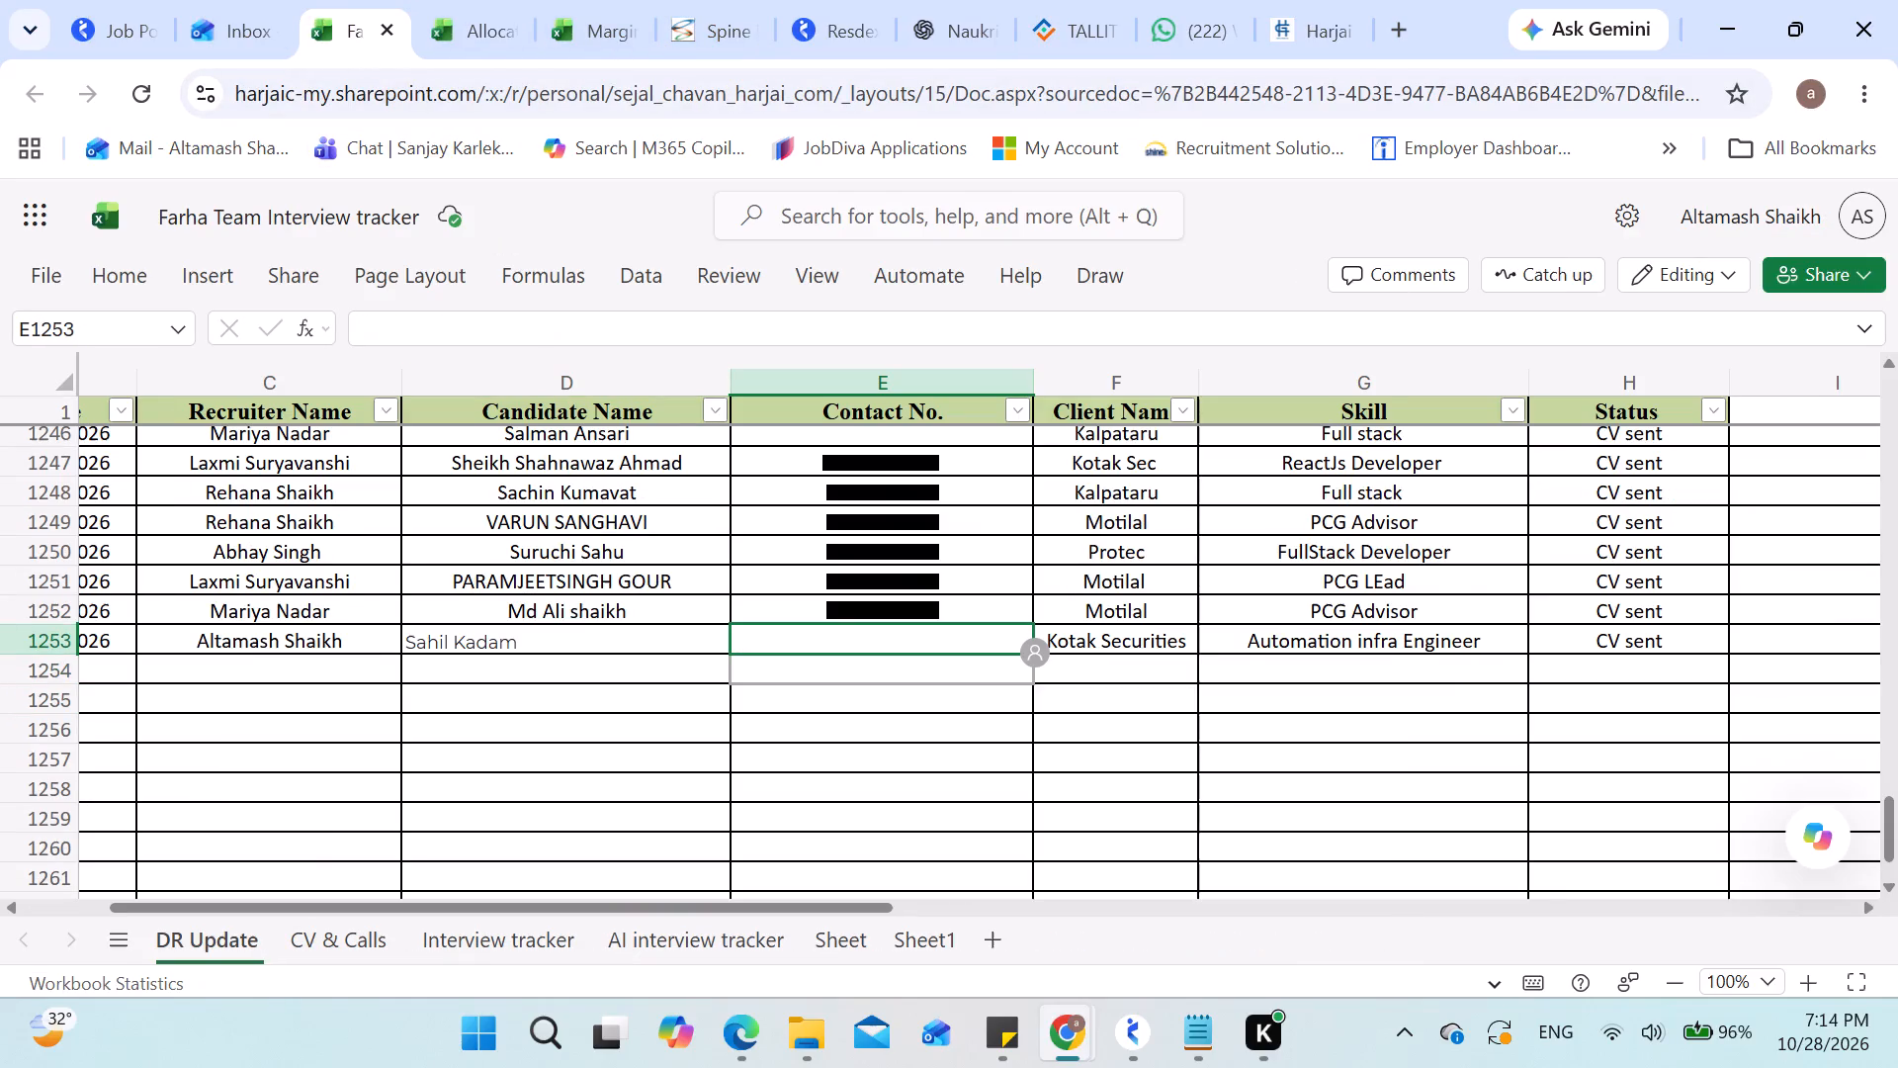
key("ctrl+v")
Copy the cell formatting of the Contact No. in row 1252 onto the Candidate Name and Contact No. cells of row 1253.
left_click(880, 608)
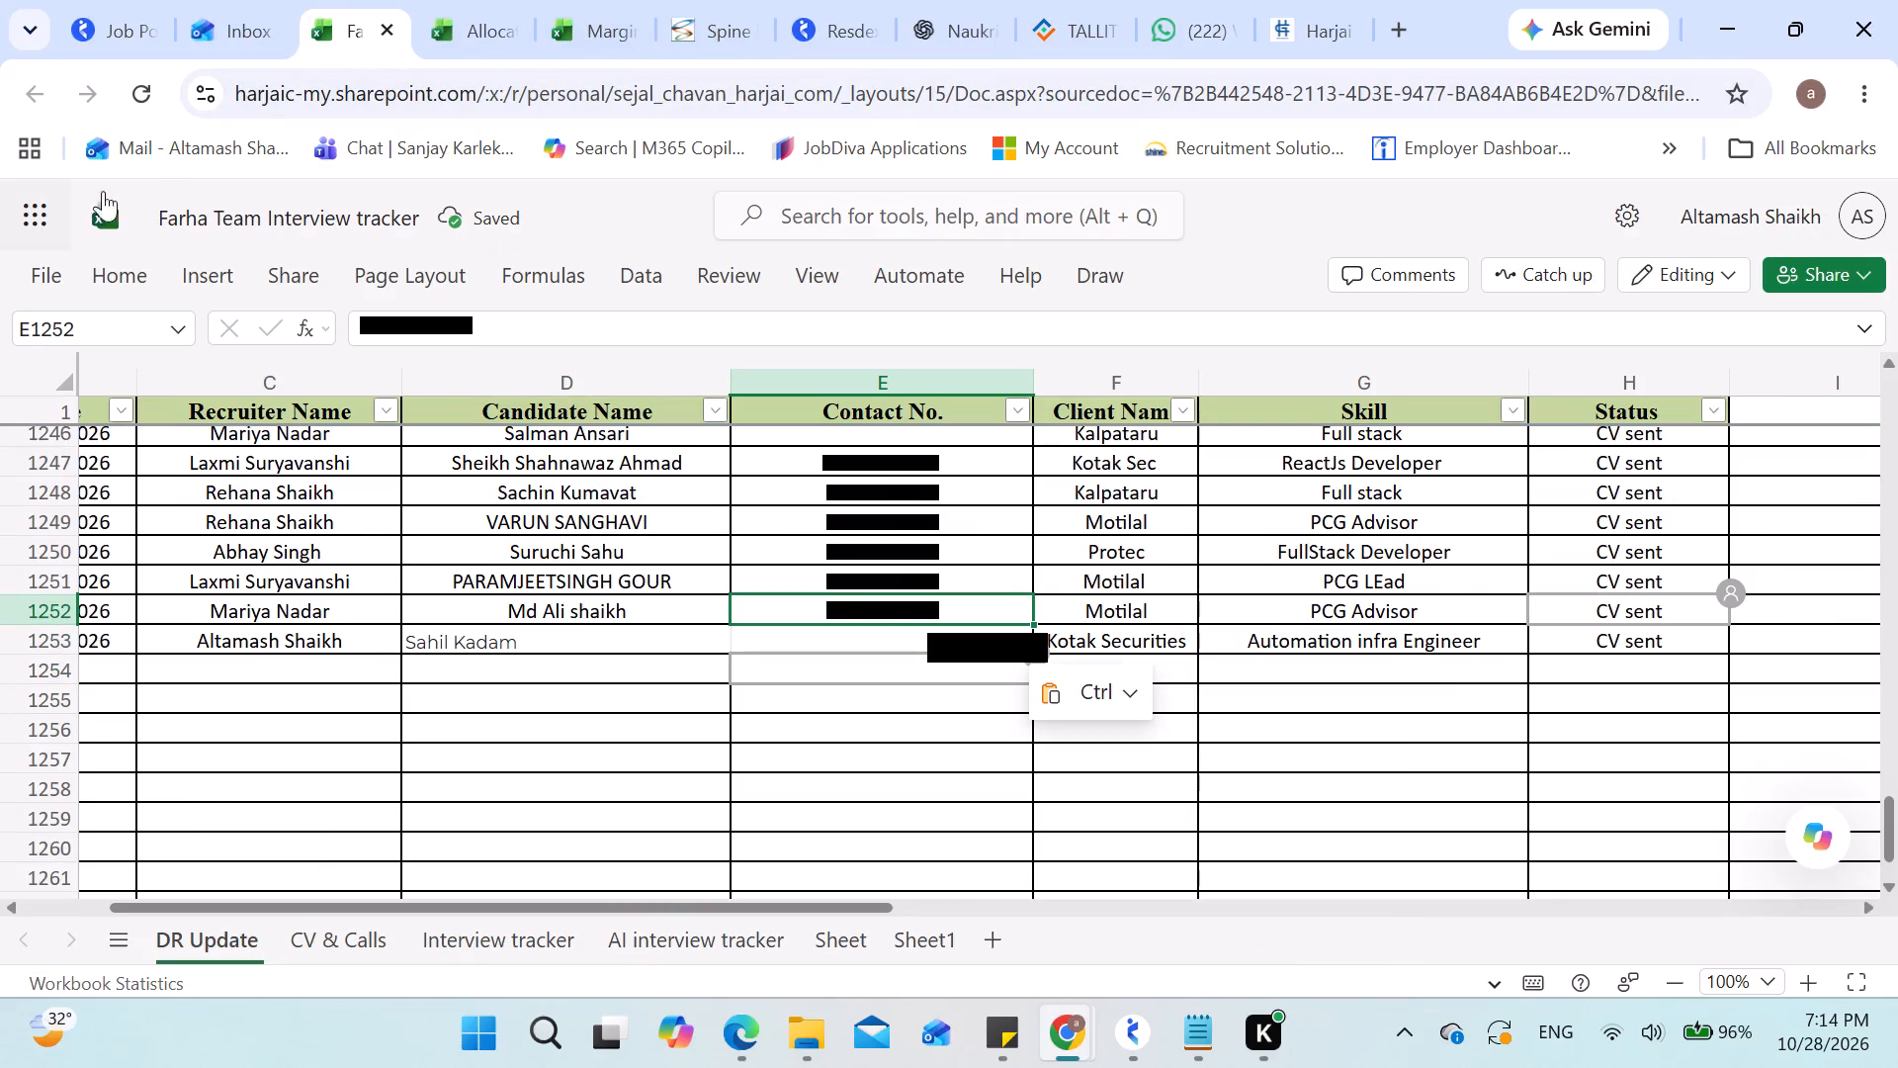
left_click(124, 258)
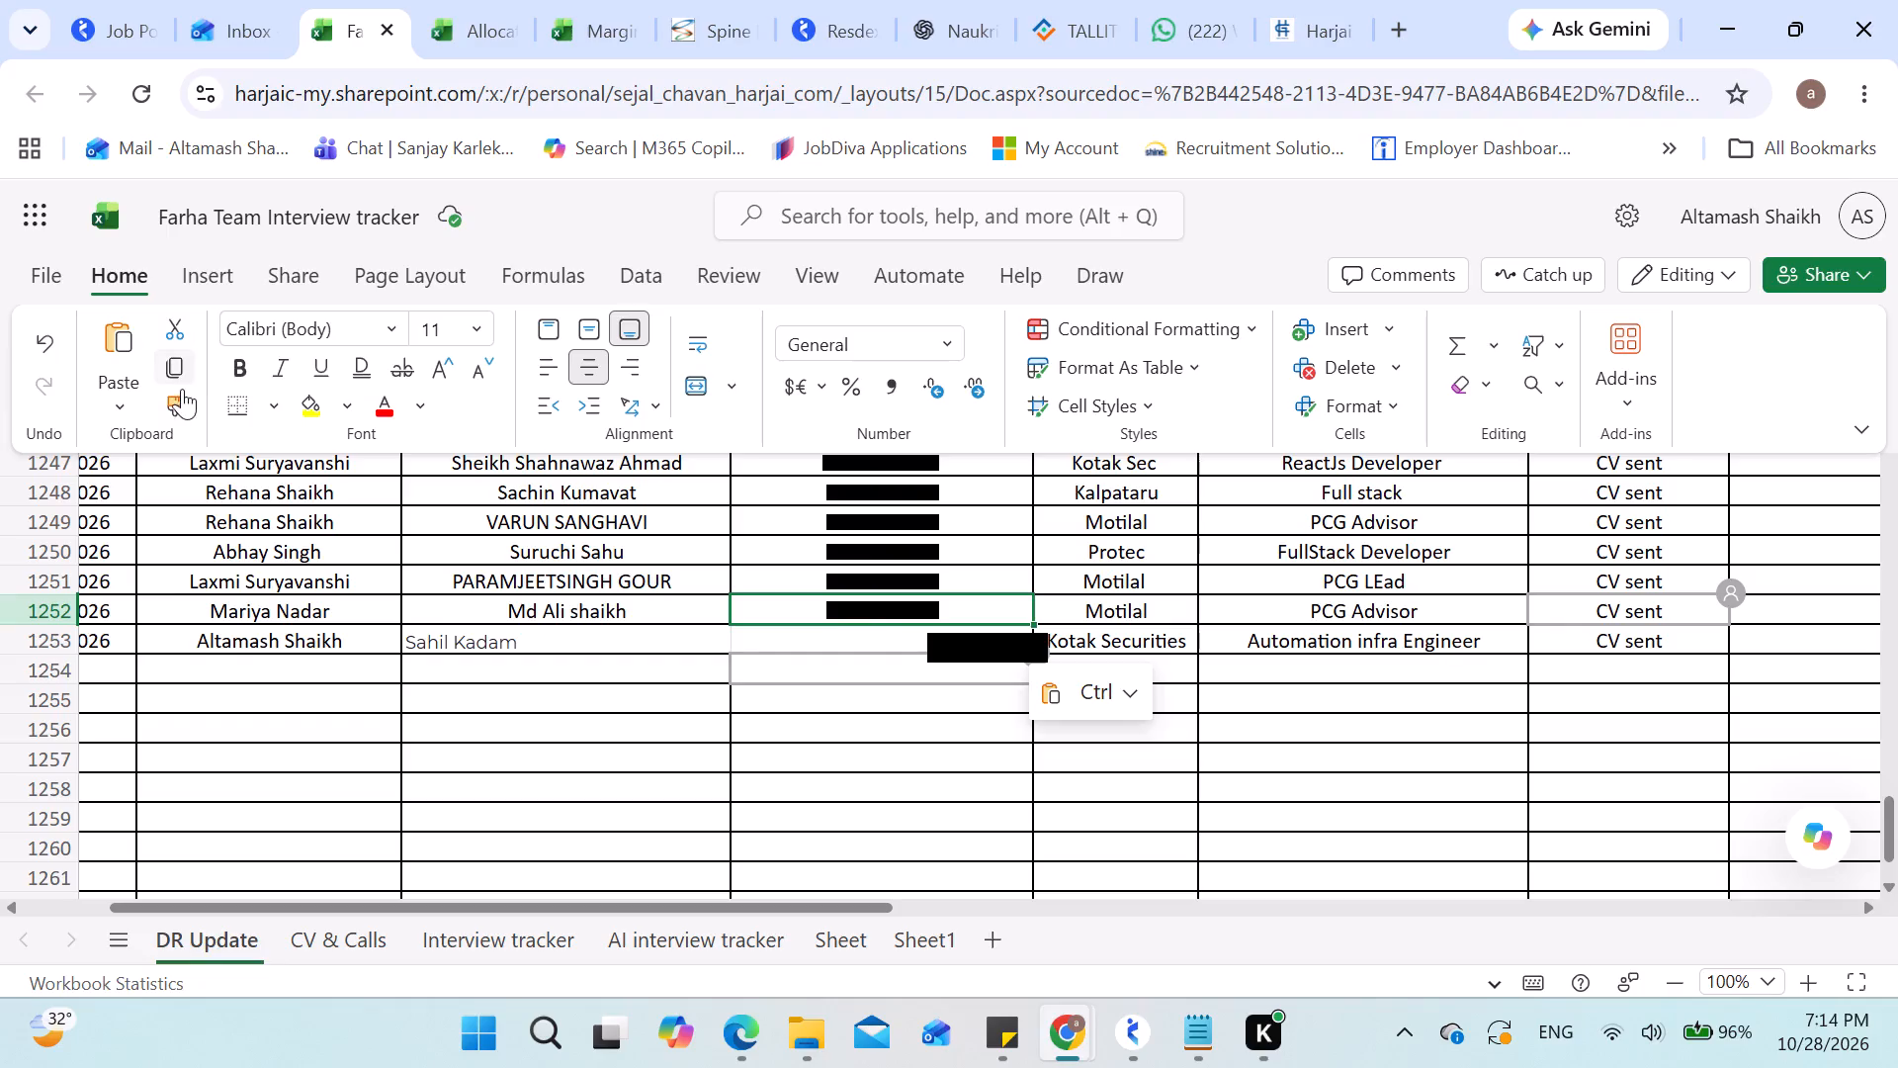
left_click(181, 393)
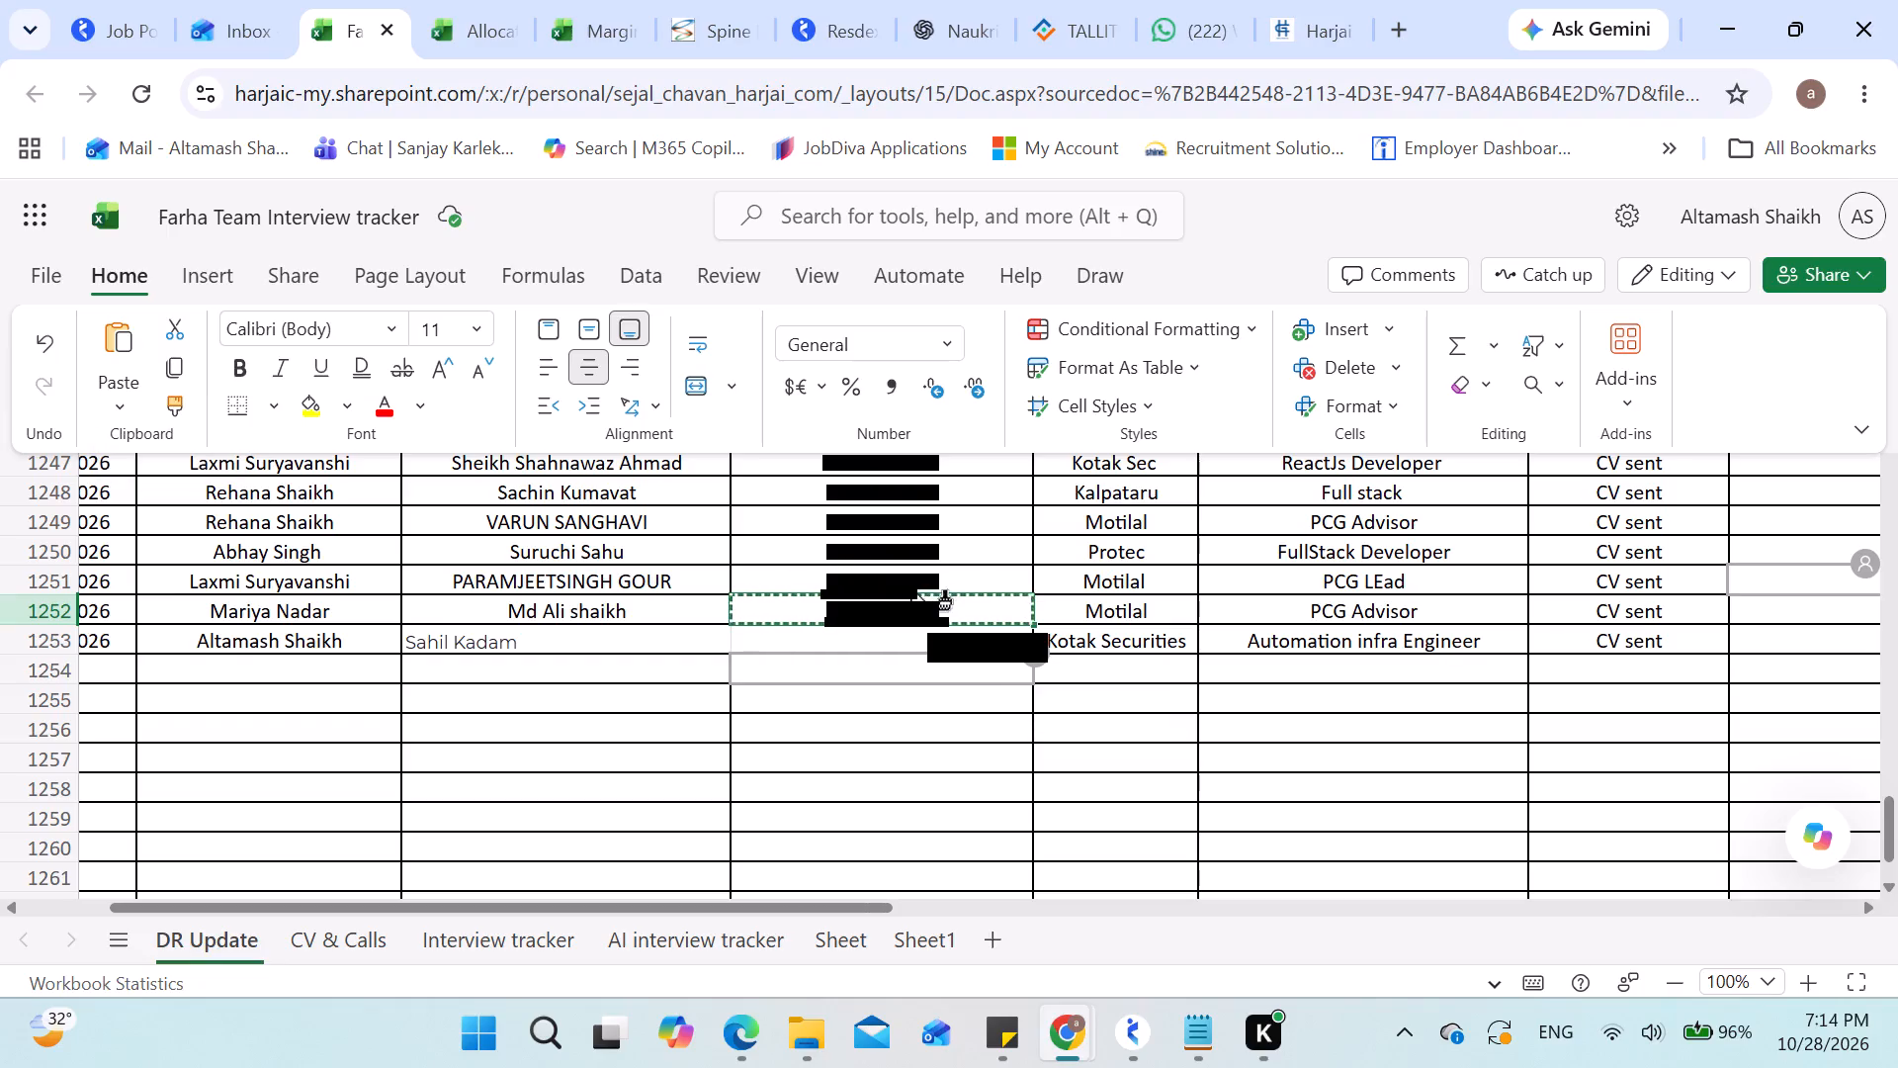
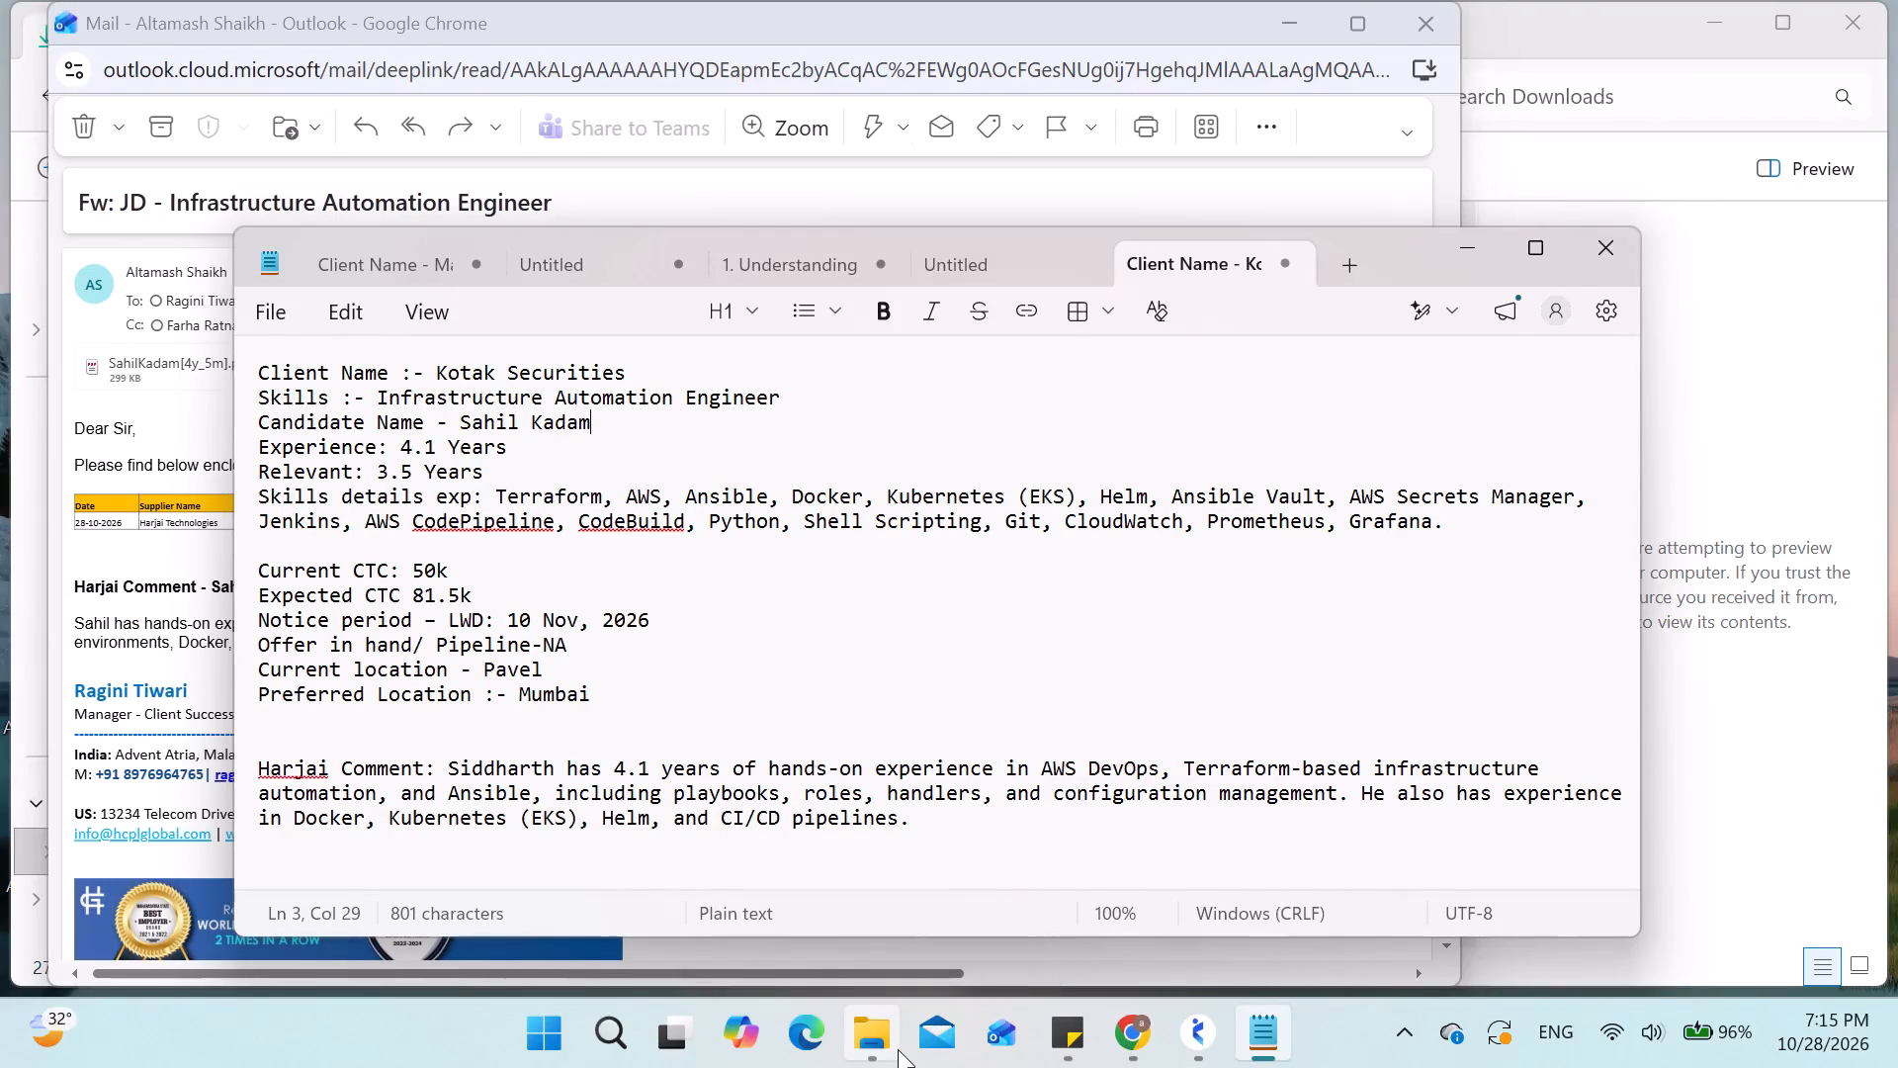
Open the candidate resume PDF modified today at 11:50 AM from the Downloads folder.
left_click(894, 916)
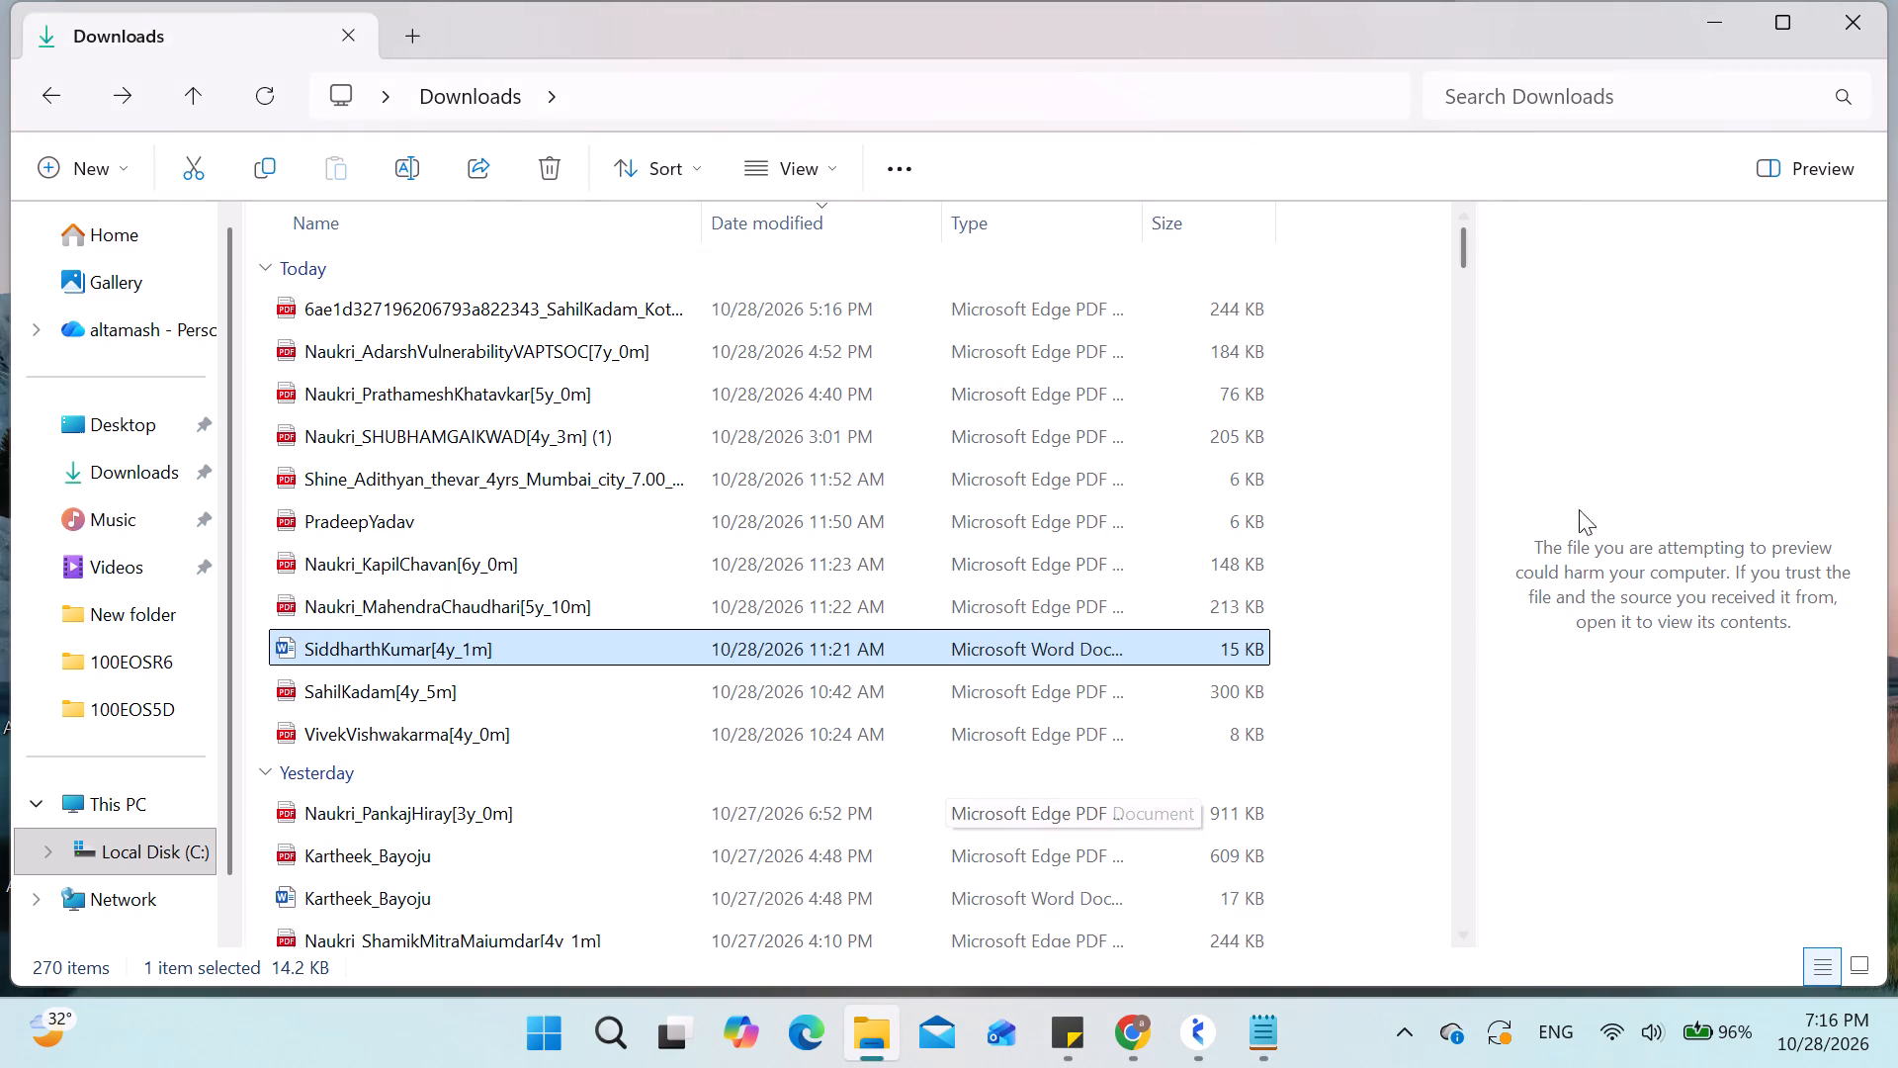
scroll(929, 489, "down", 1)
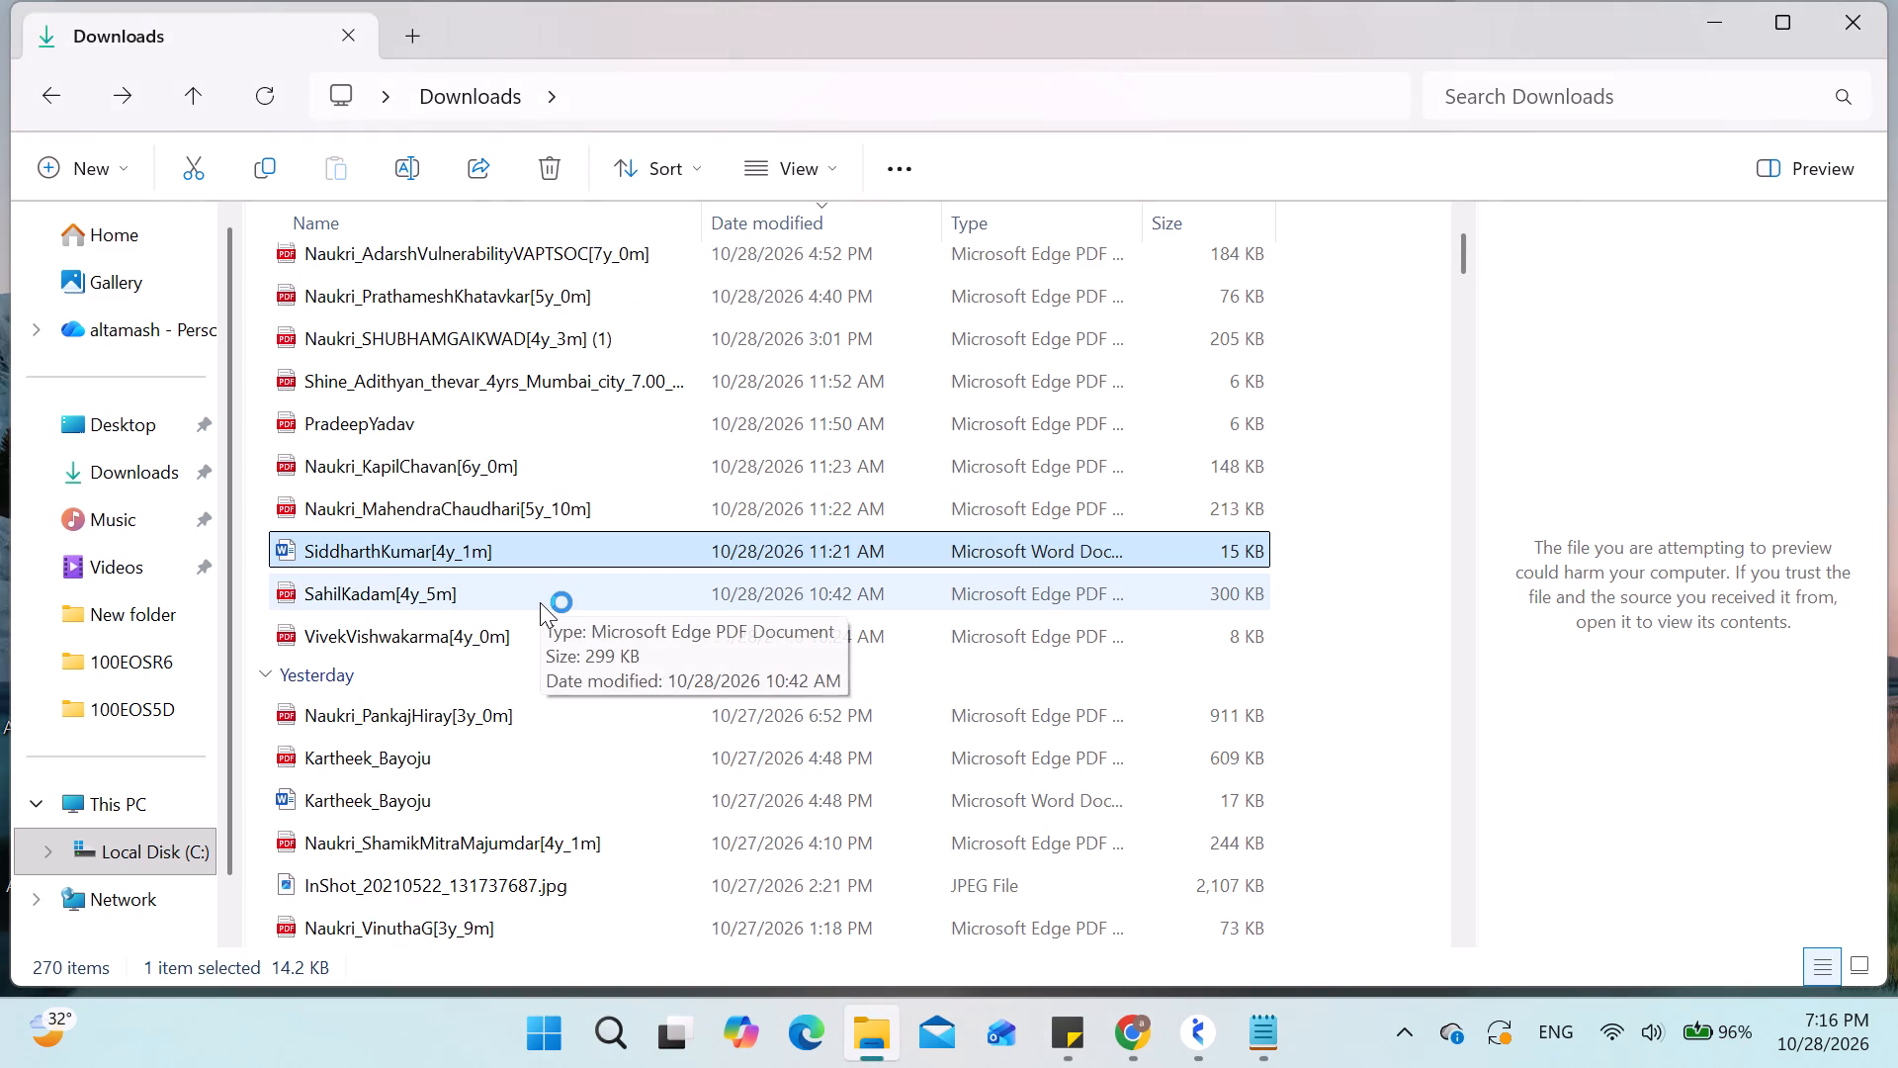
scroll(556, 626, "up", 2)
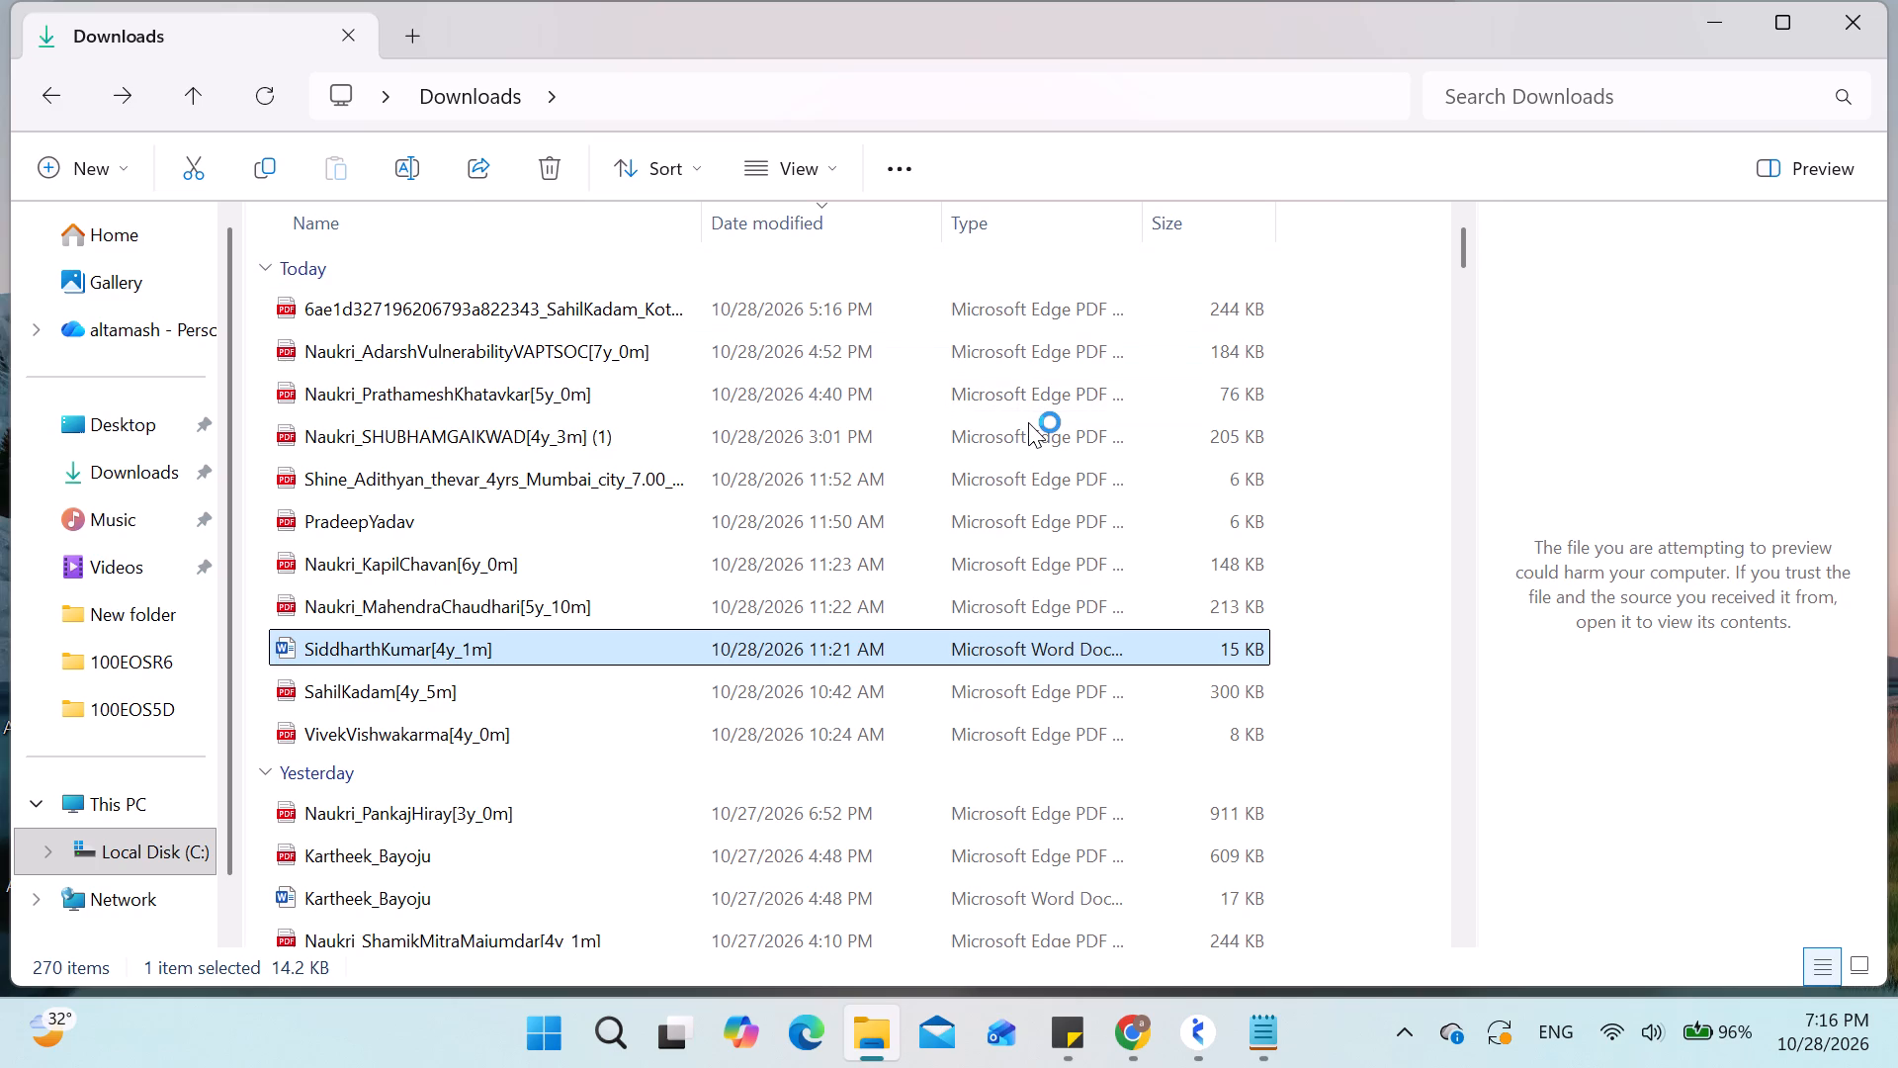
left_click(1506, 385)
key("alt+Tab")
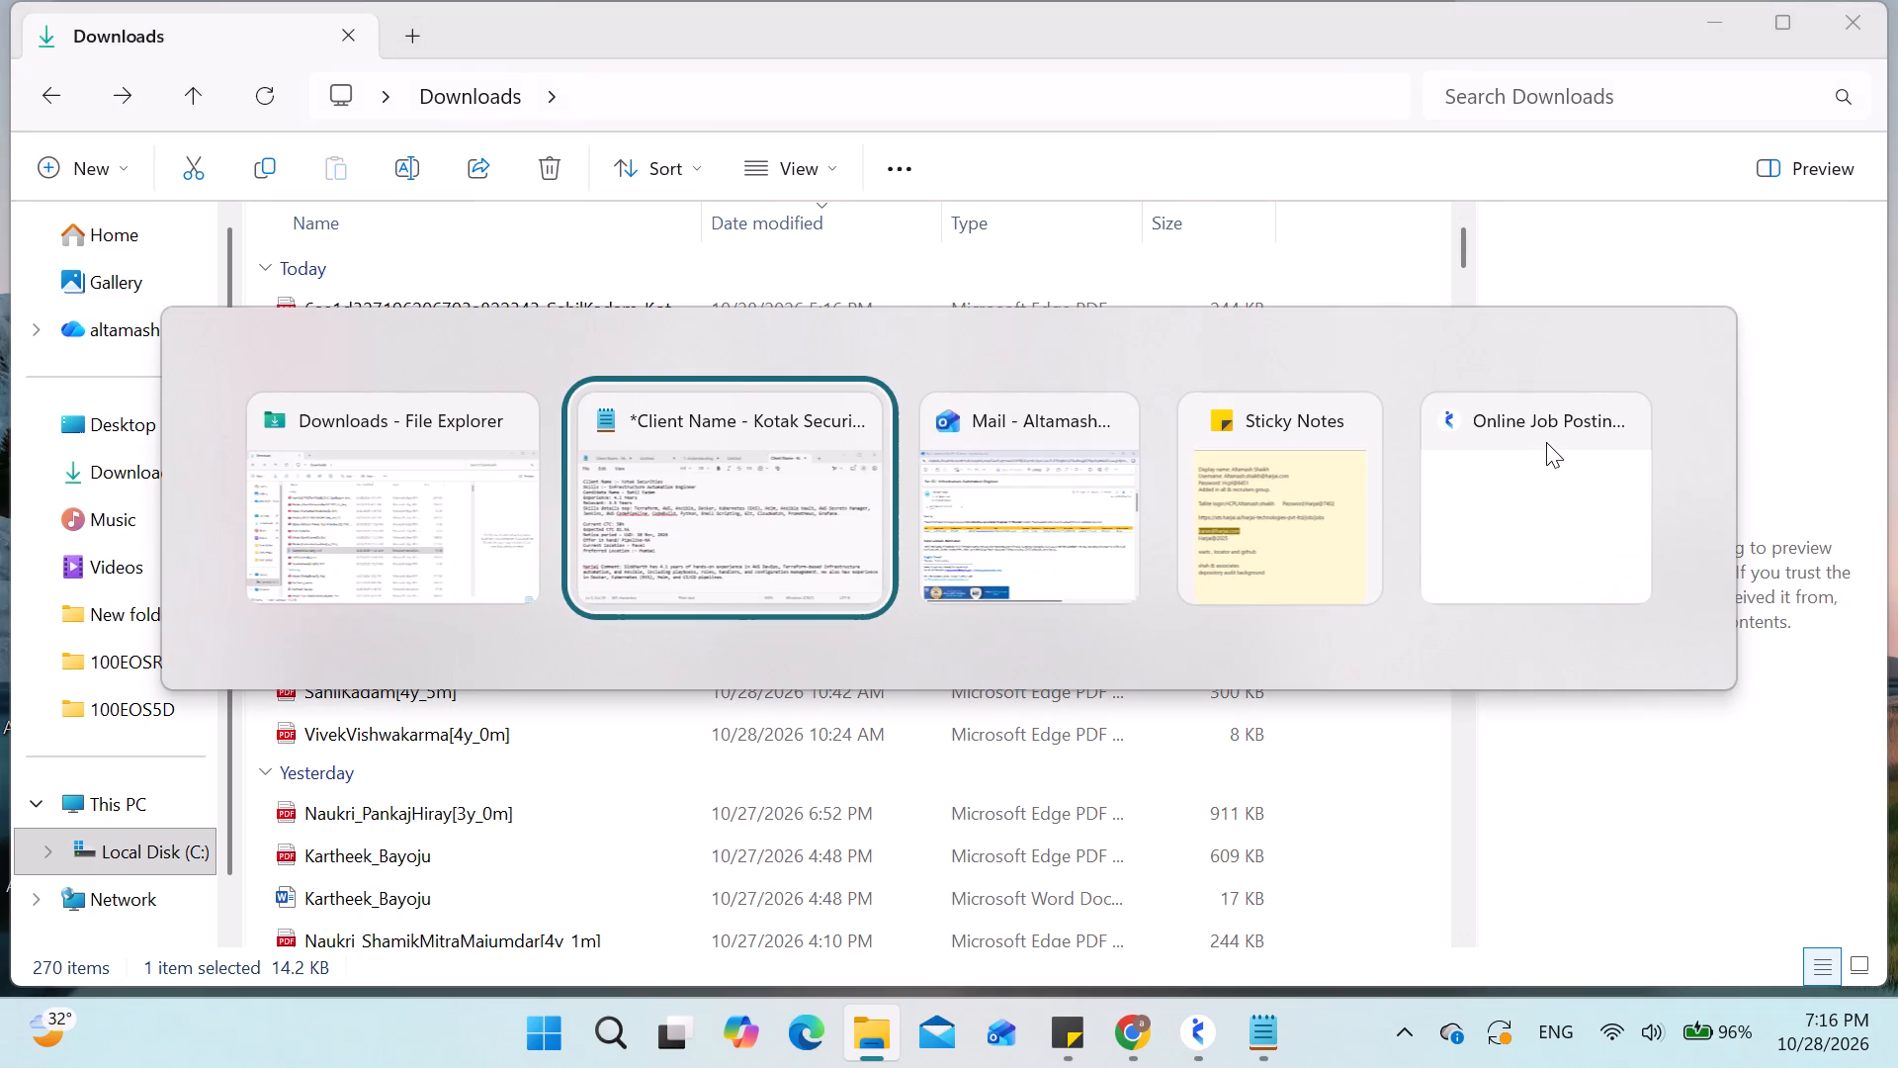
left_click(1644, 816, "alt")
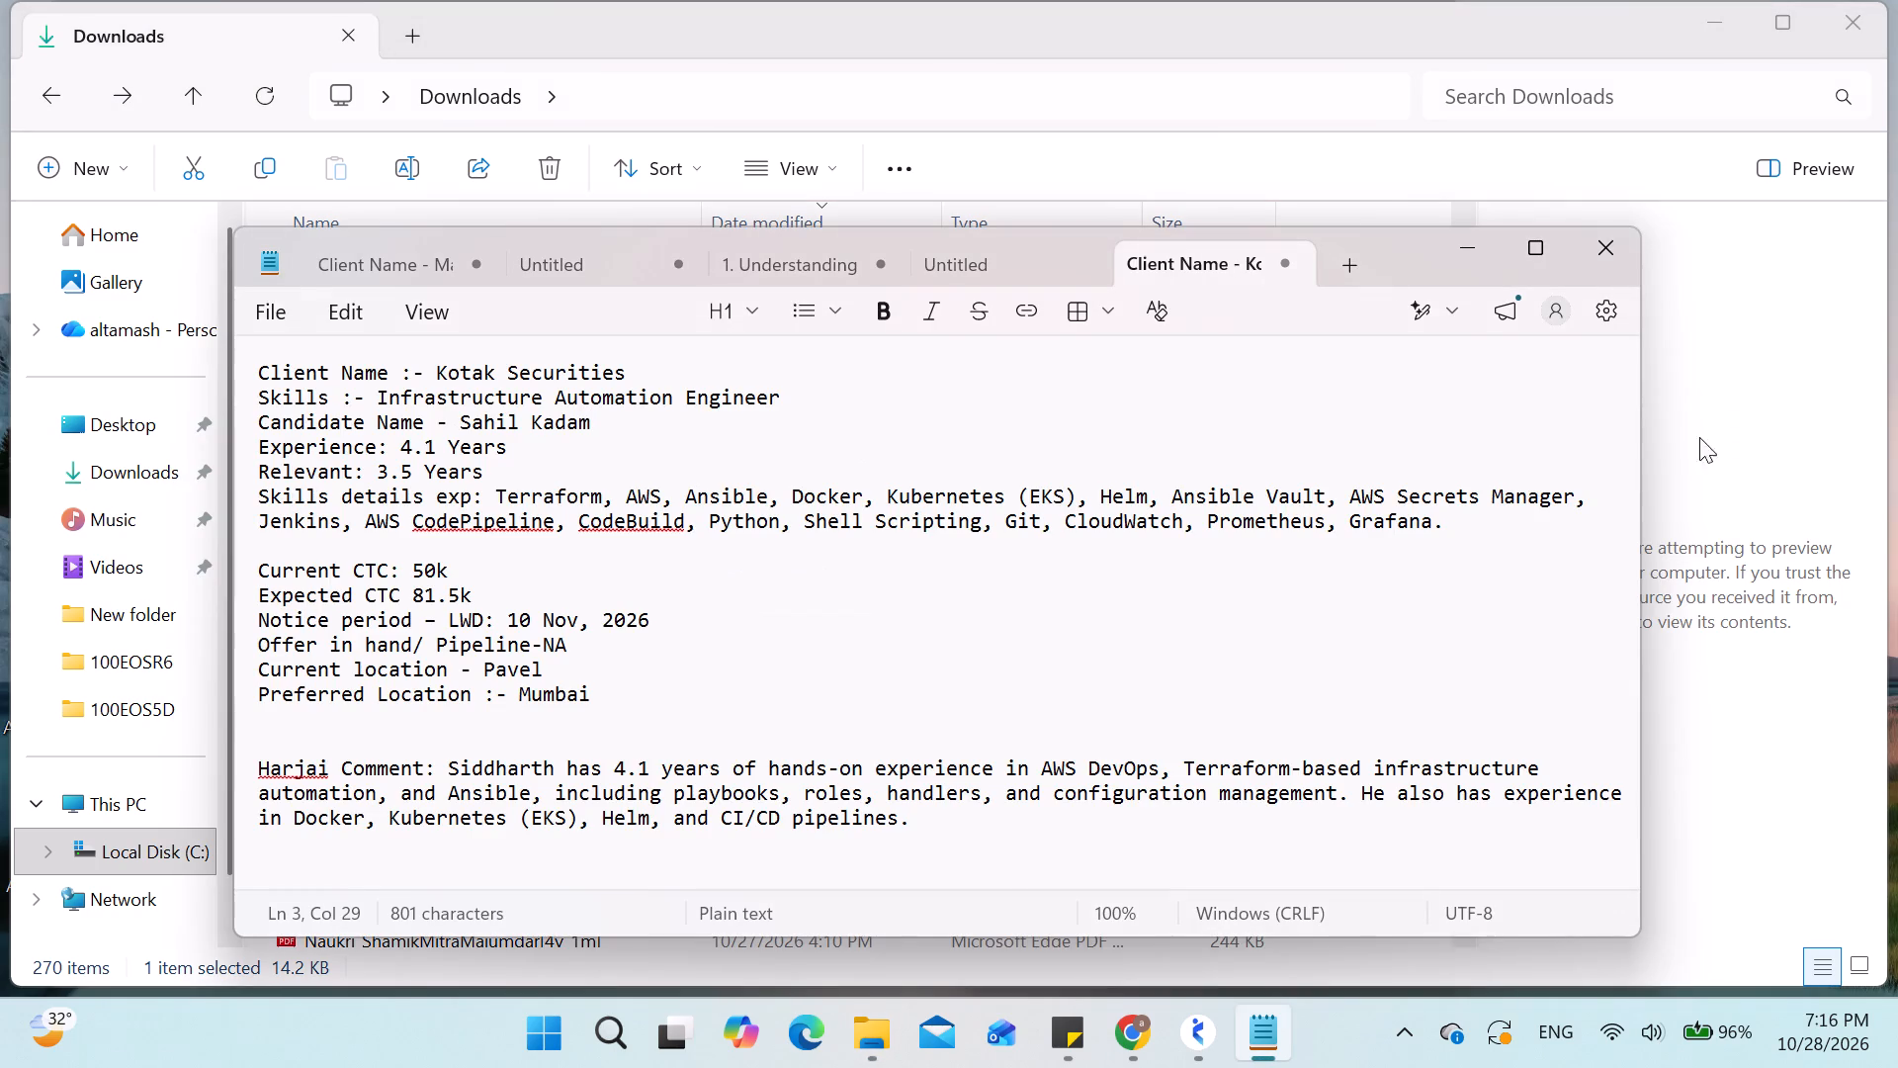
left_click(1744, 392)
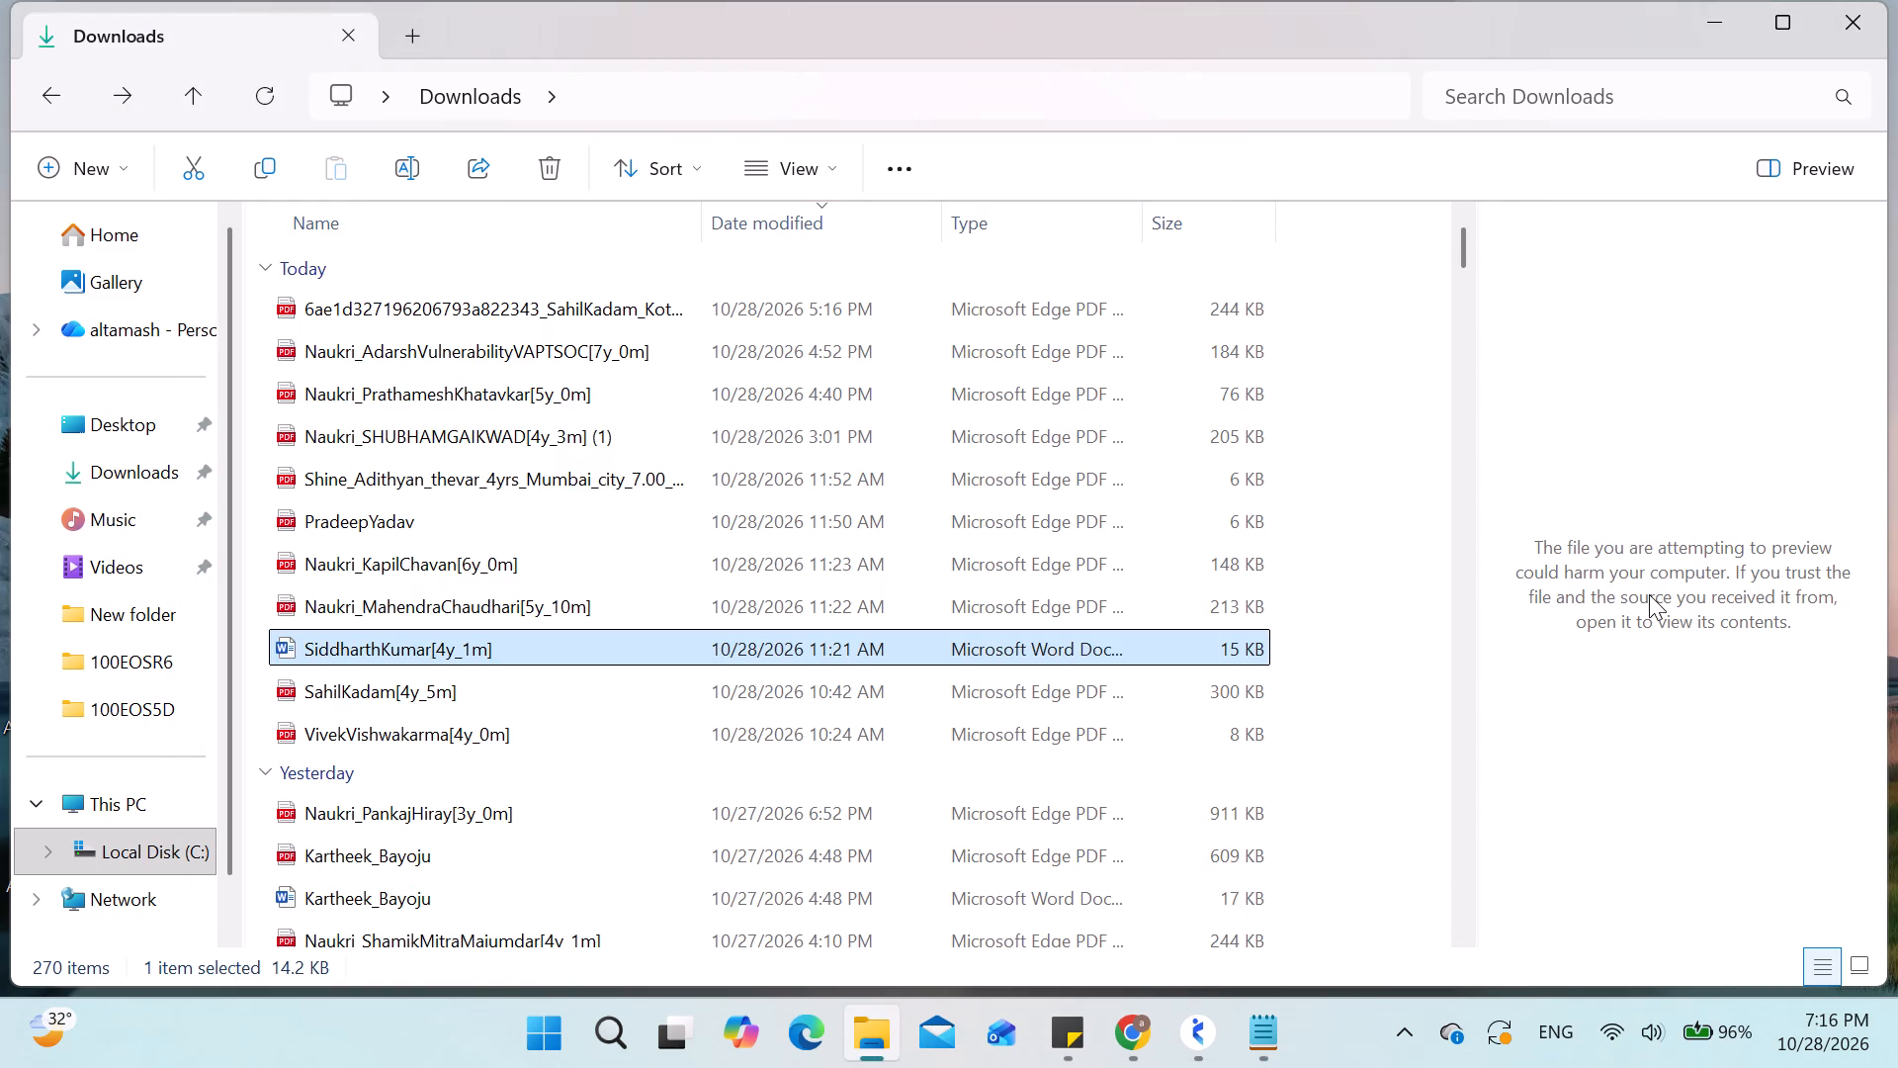
left_click(584, 612)
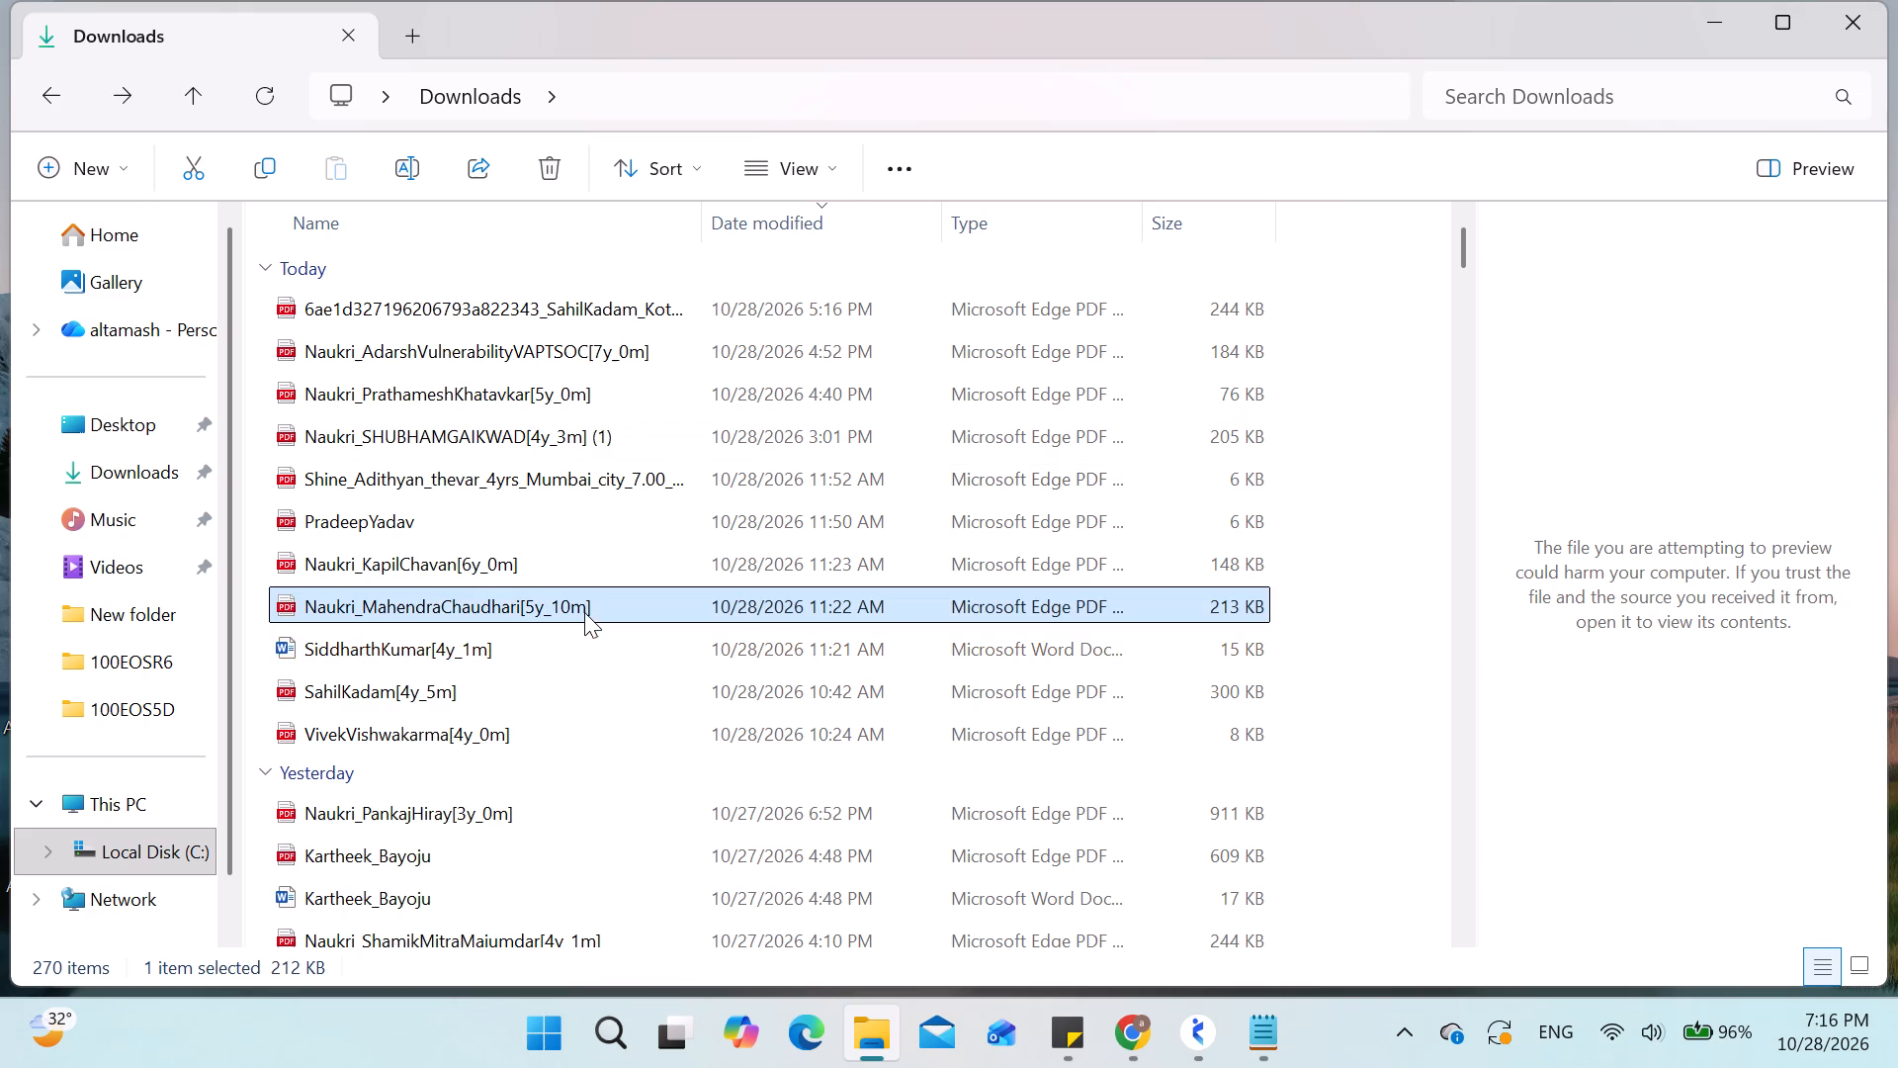
left_click(466, 521)
left_click(466, 521)
left_click(466, 521)
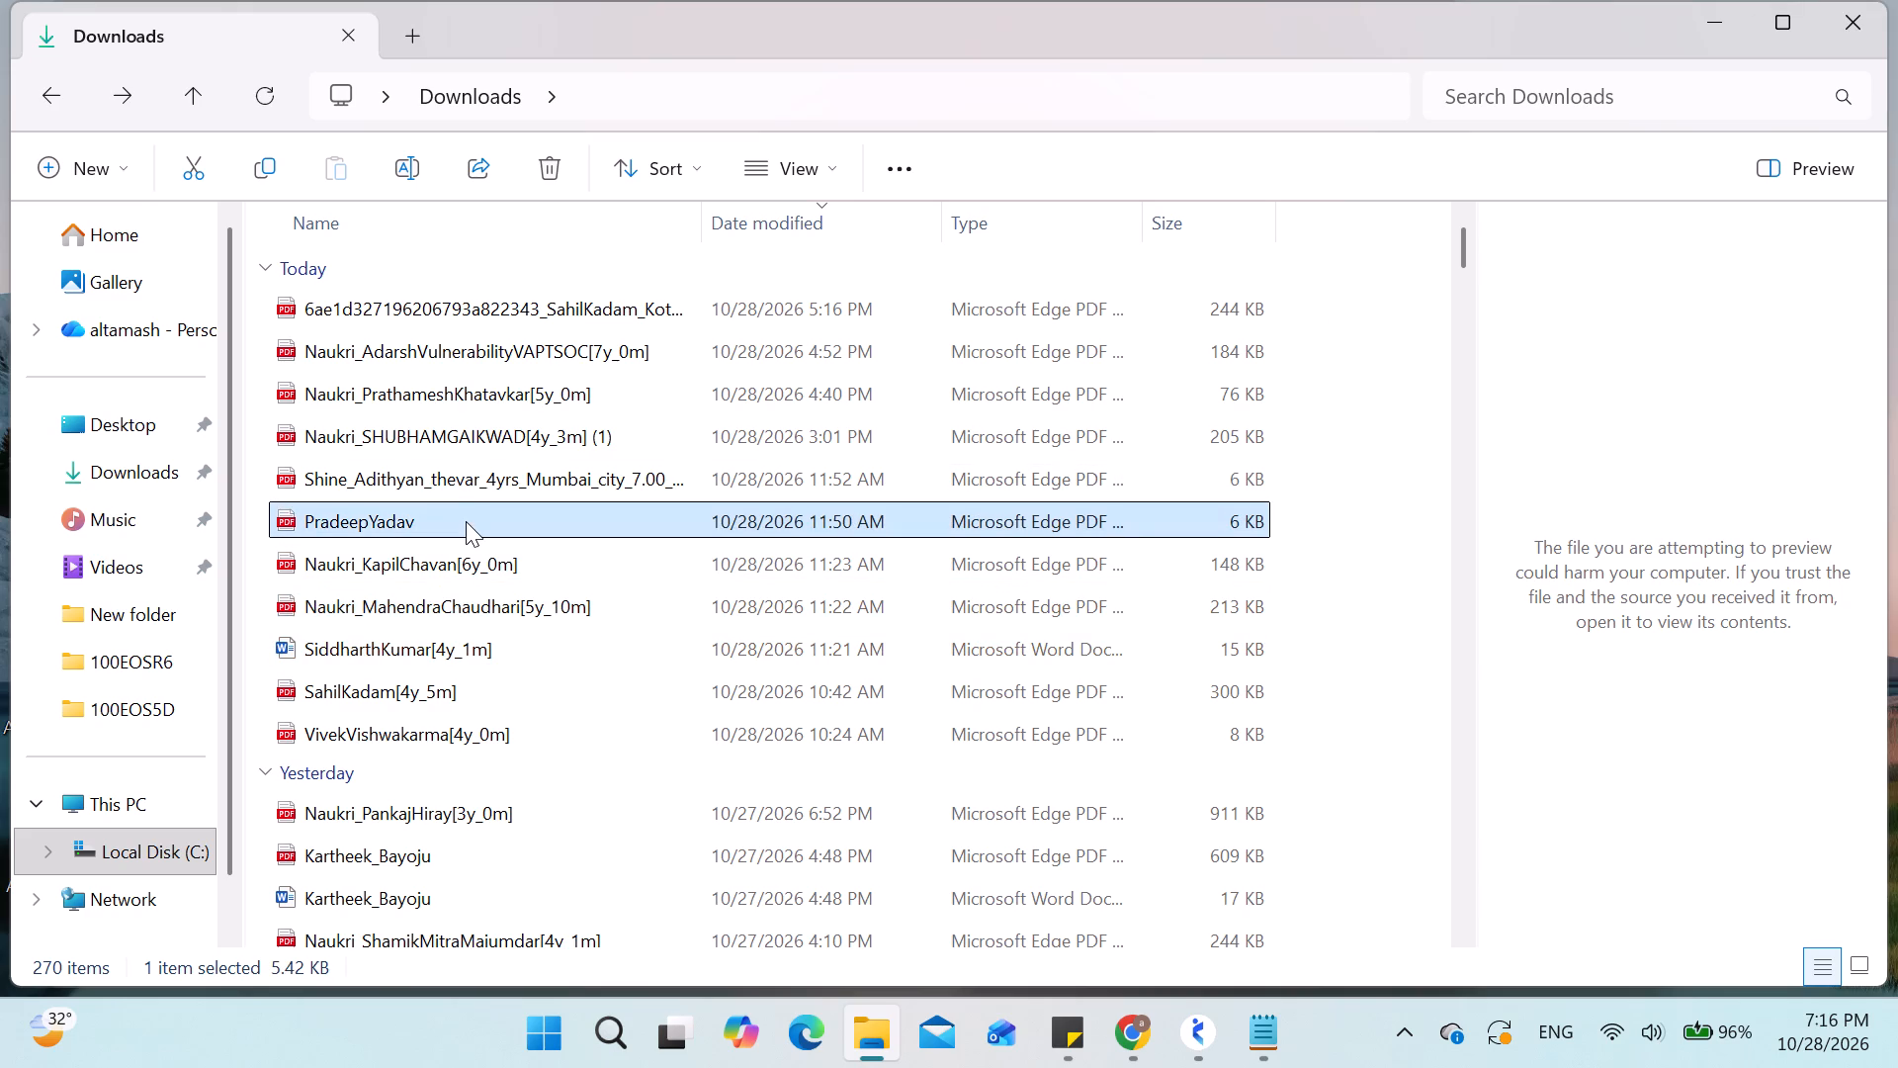
double_click(466, 521)
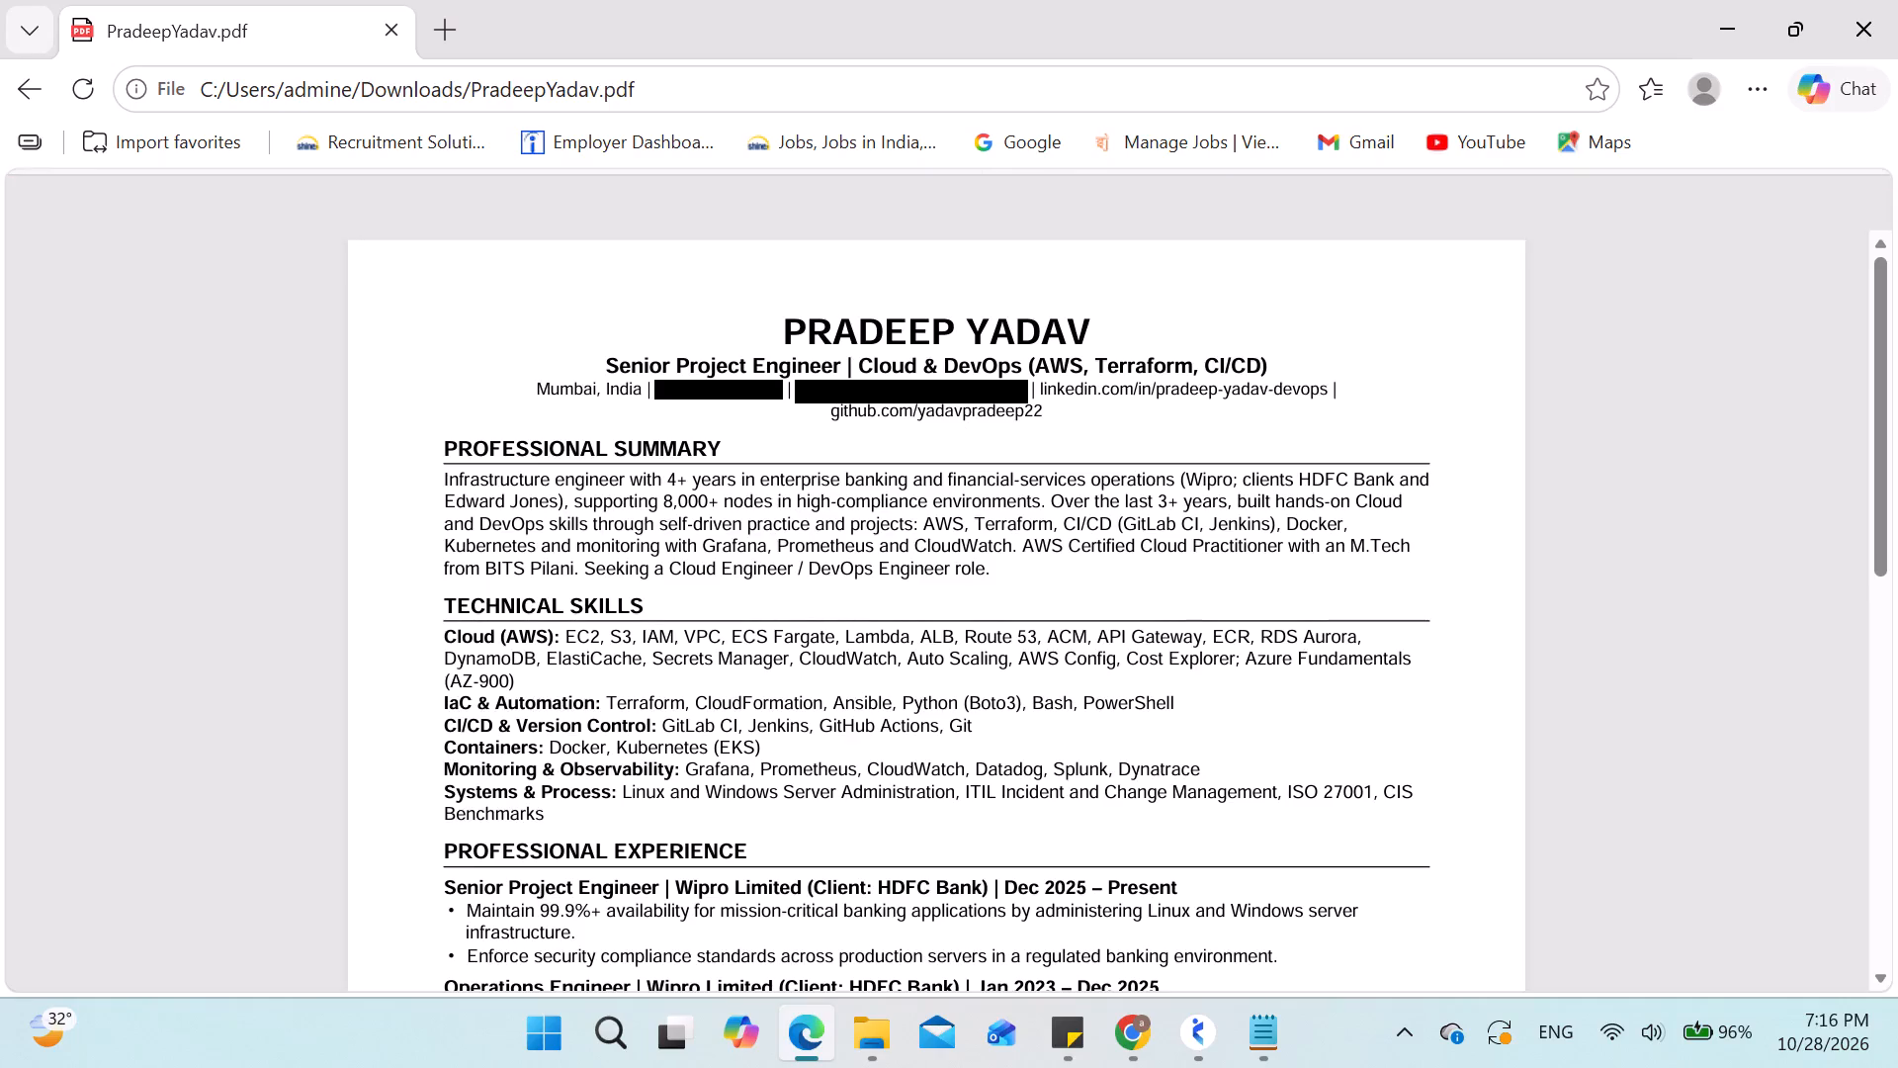
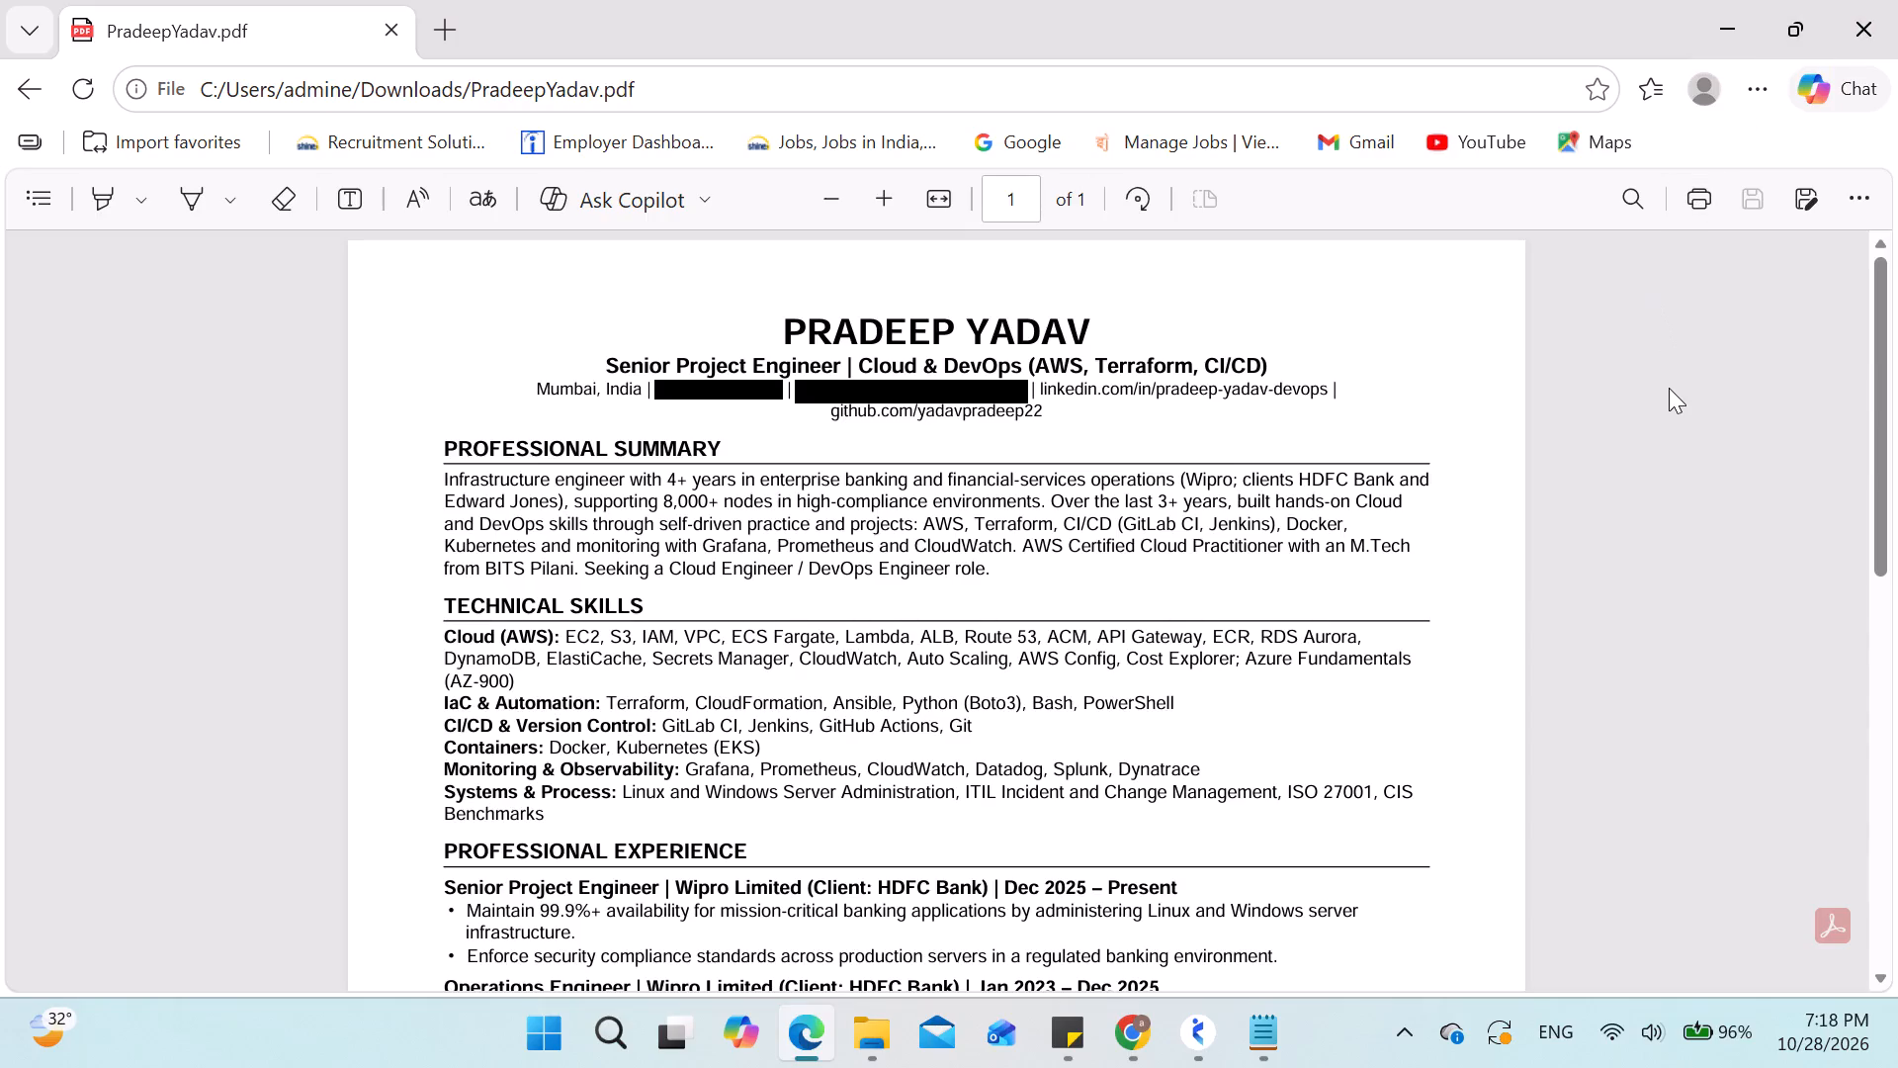
Close the Senior Project Engineer's resume PDF and the Downloads folder window behind it.
left_click(1838, 11)
left_click(1838, 11)
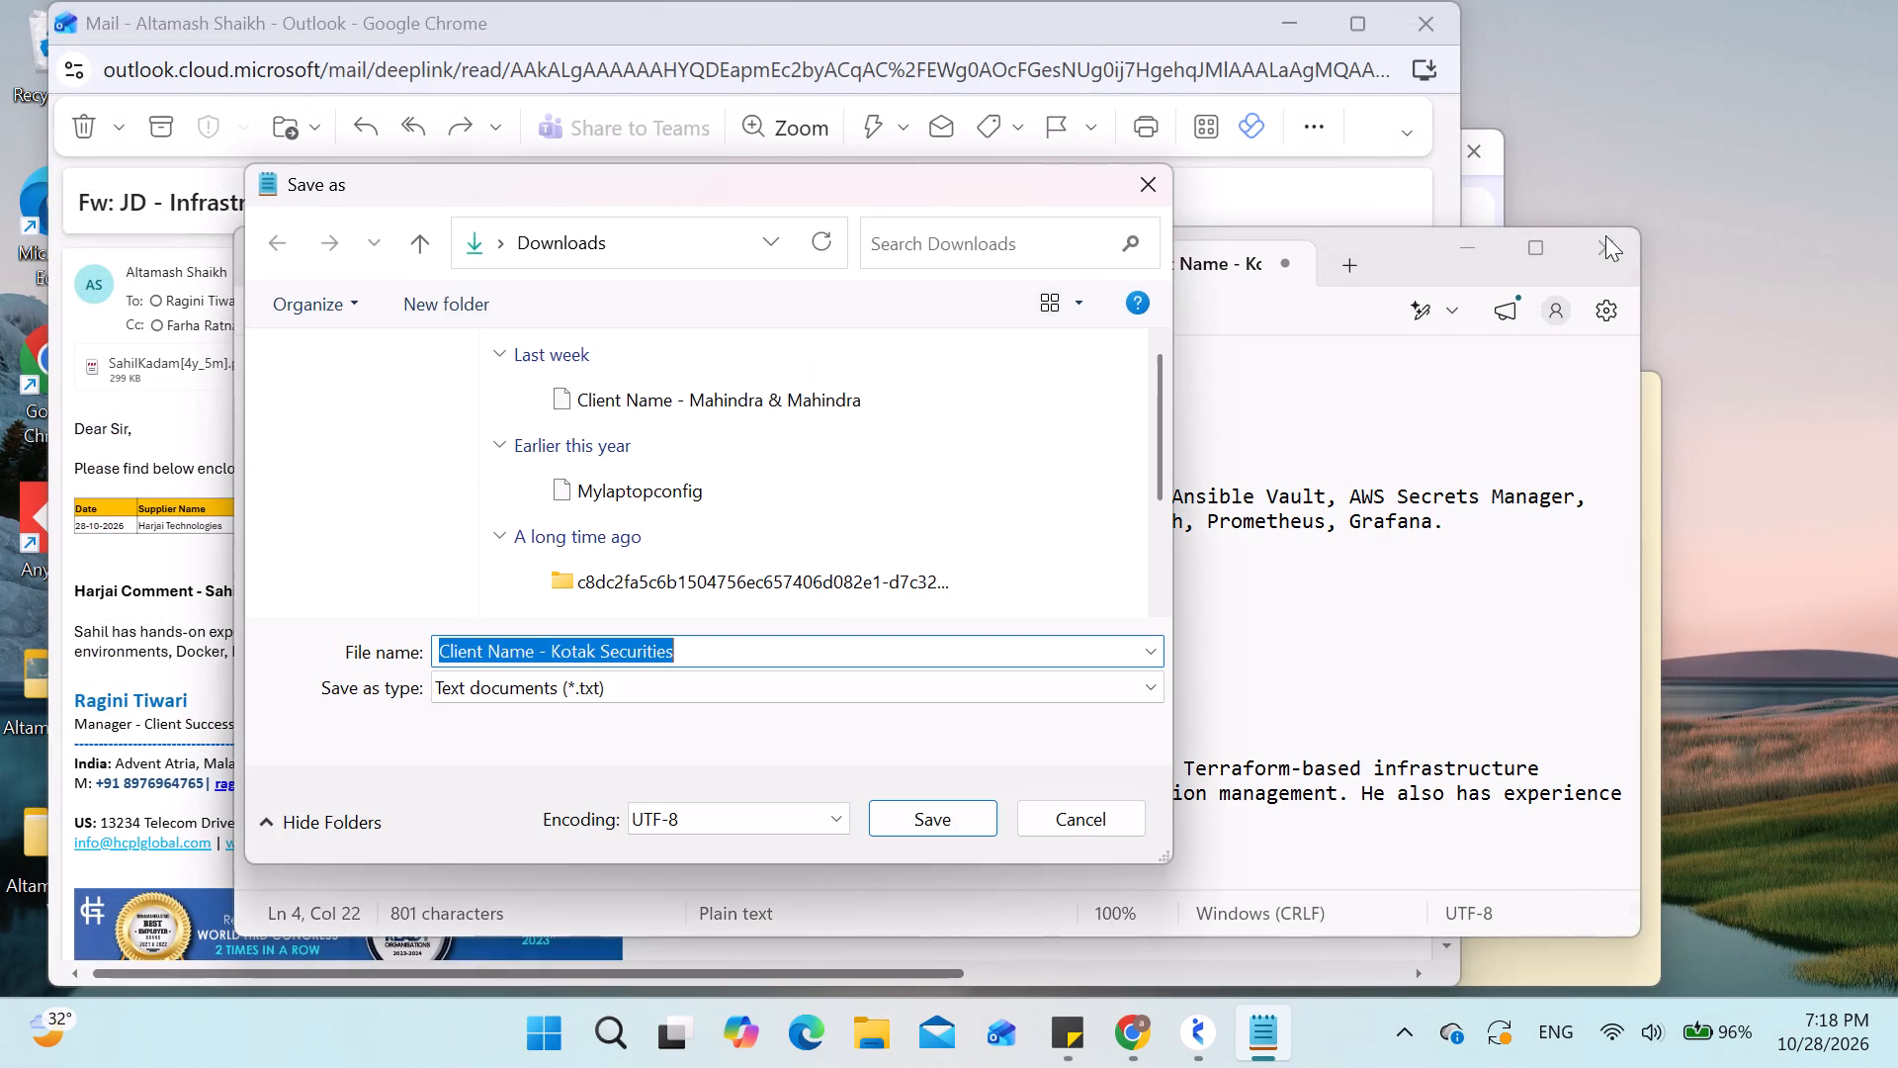
left_click(1268, 450)
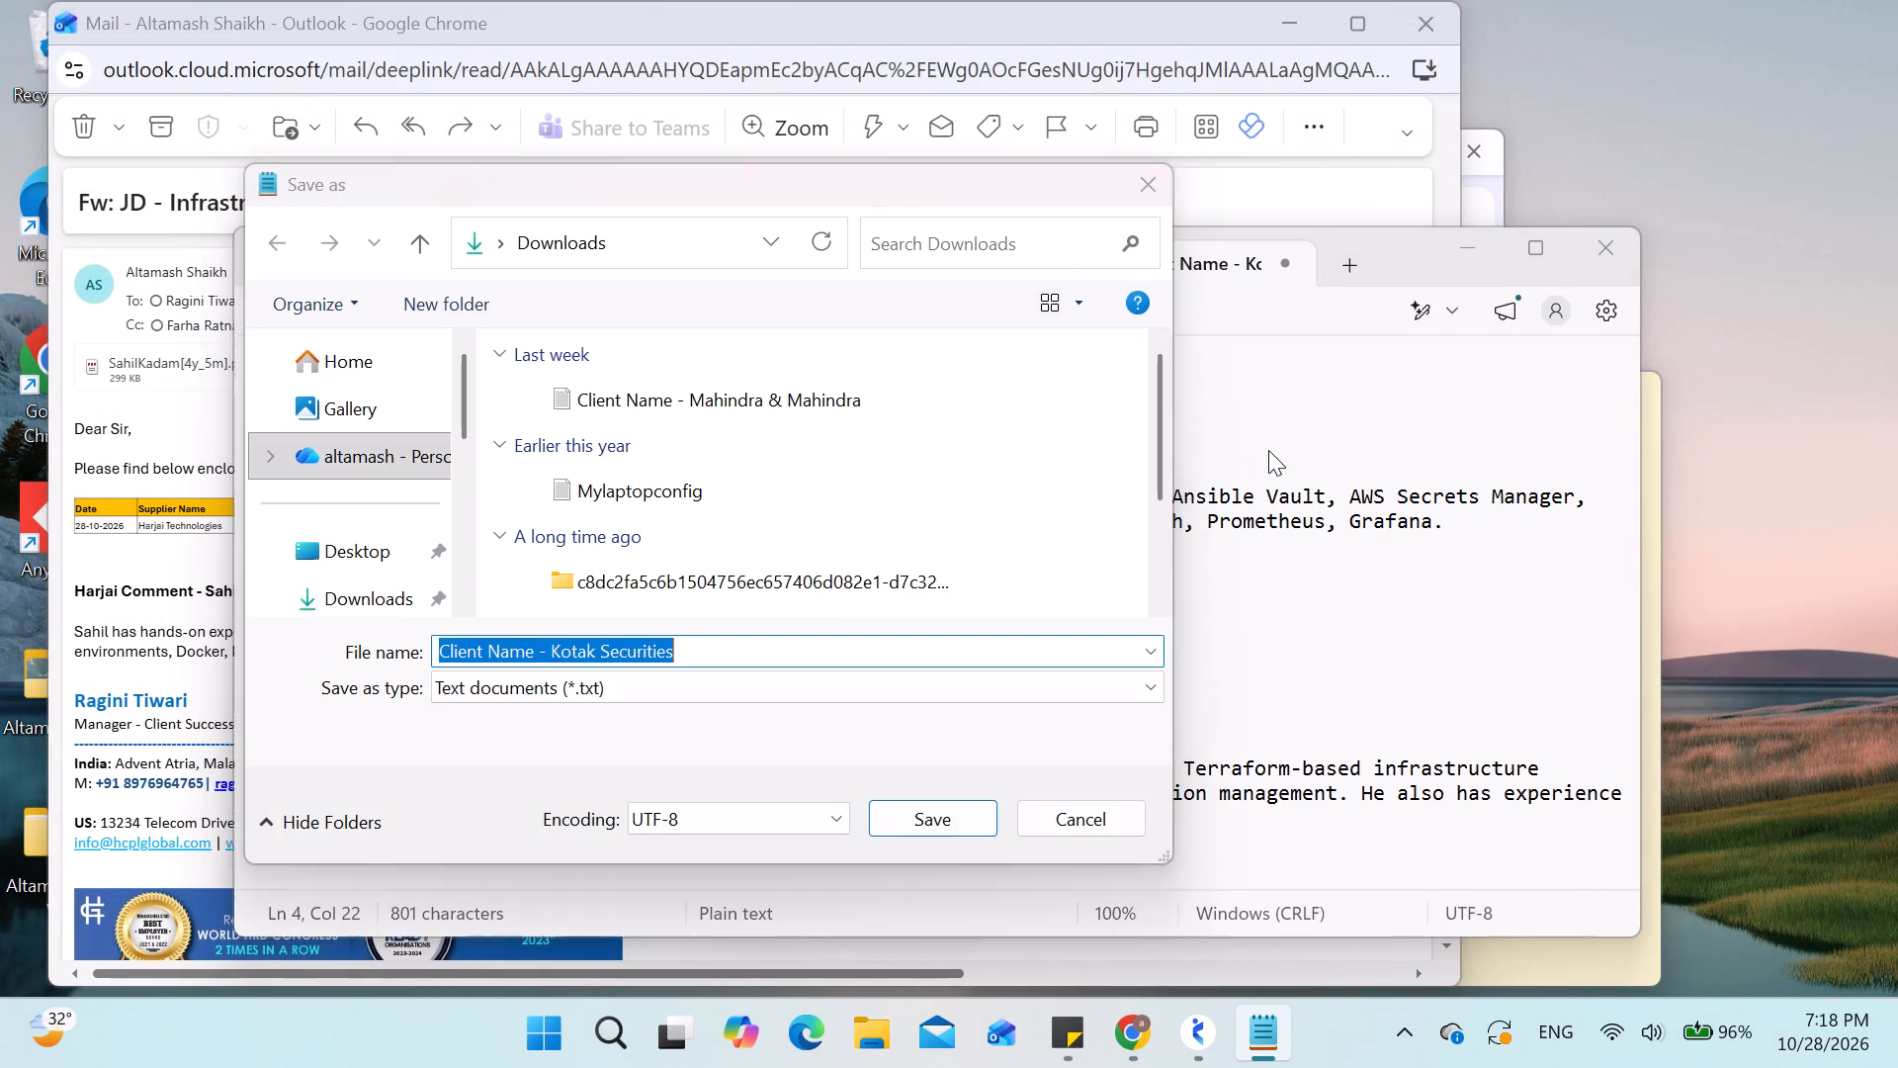
left_click(334, 606)
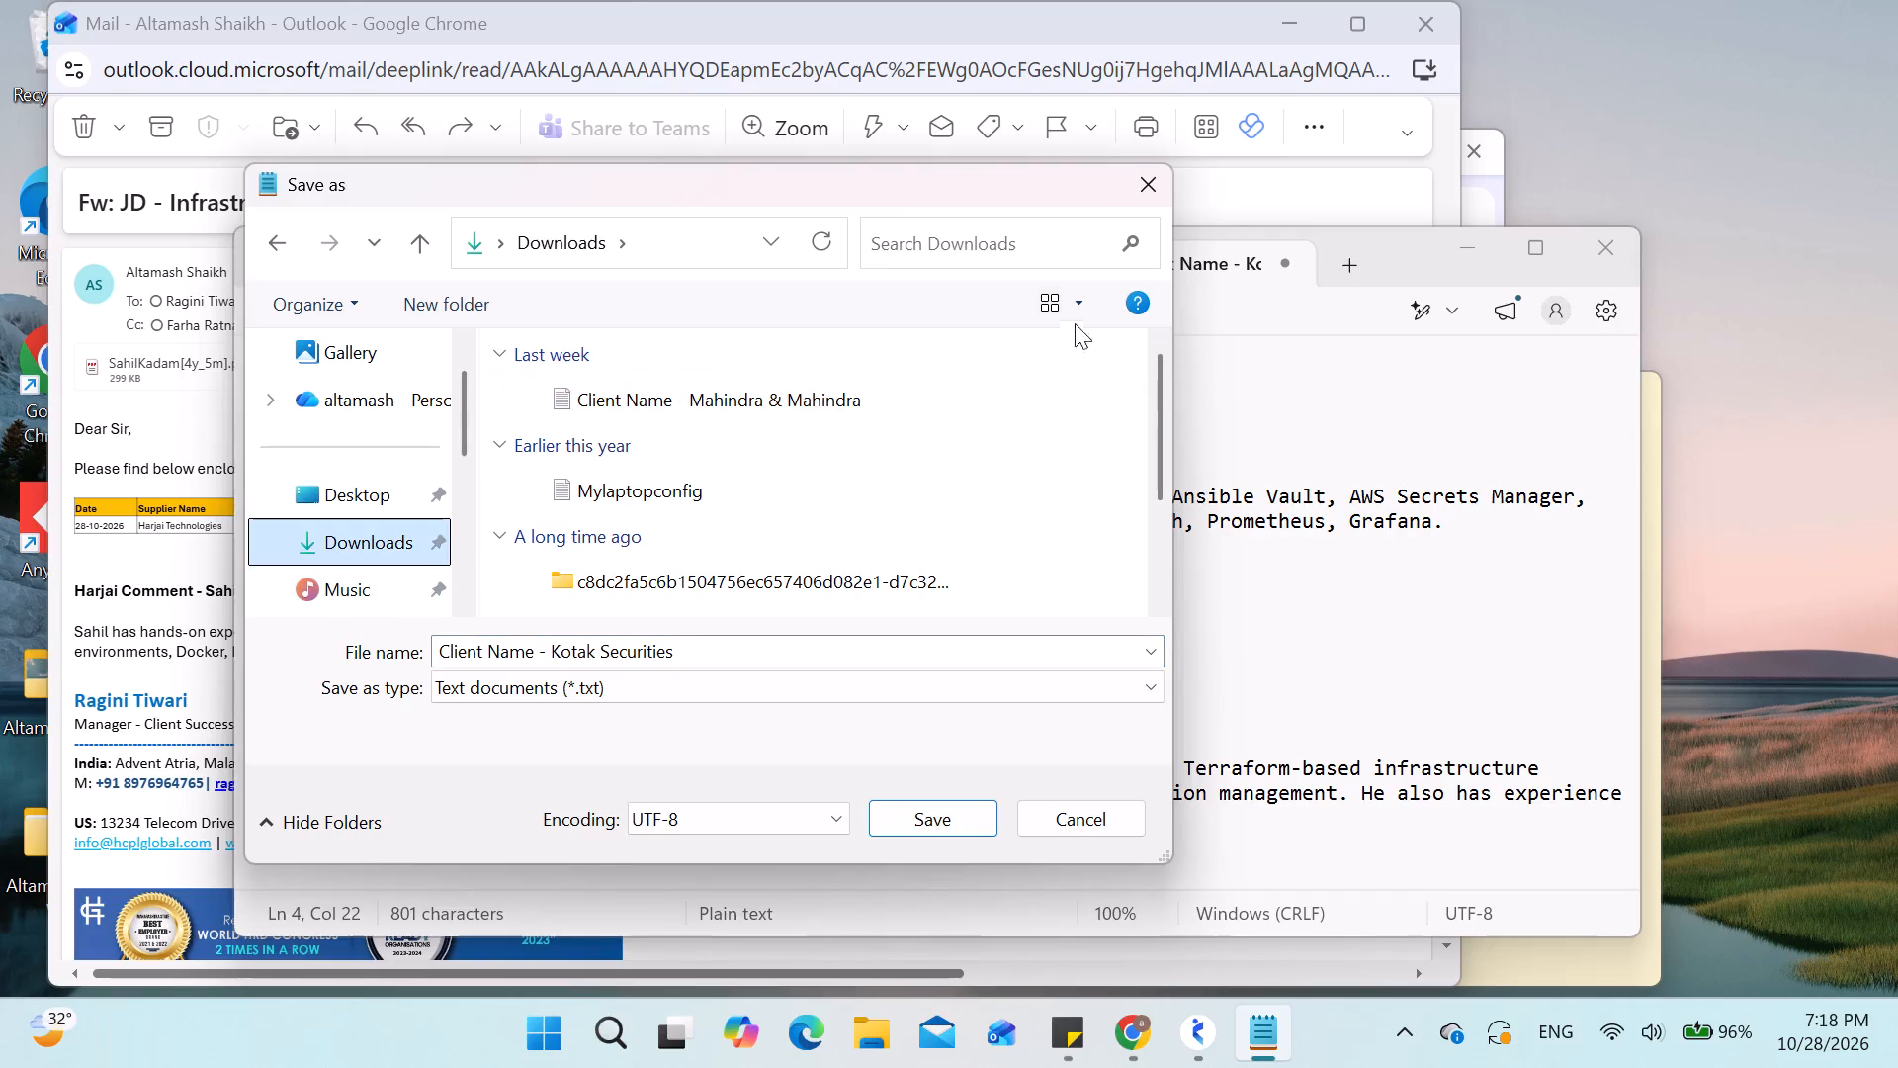
left_click(901, 802)
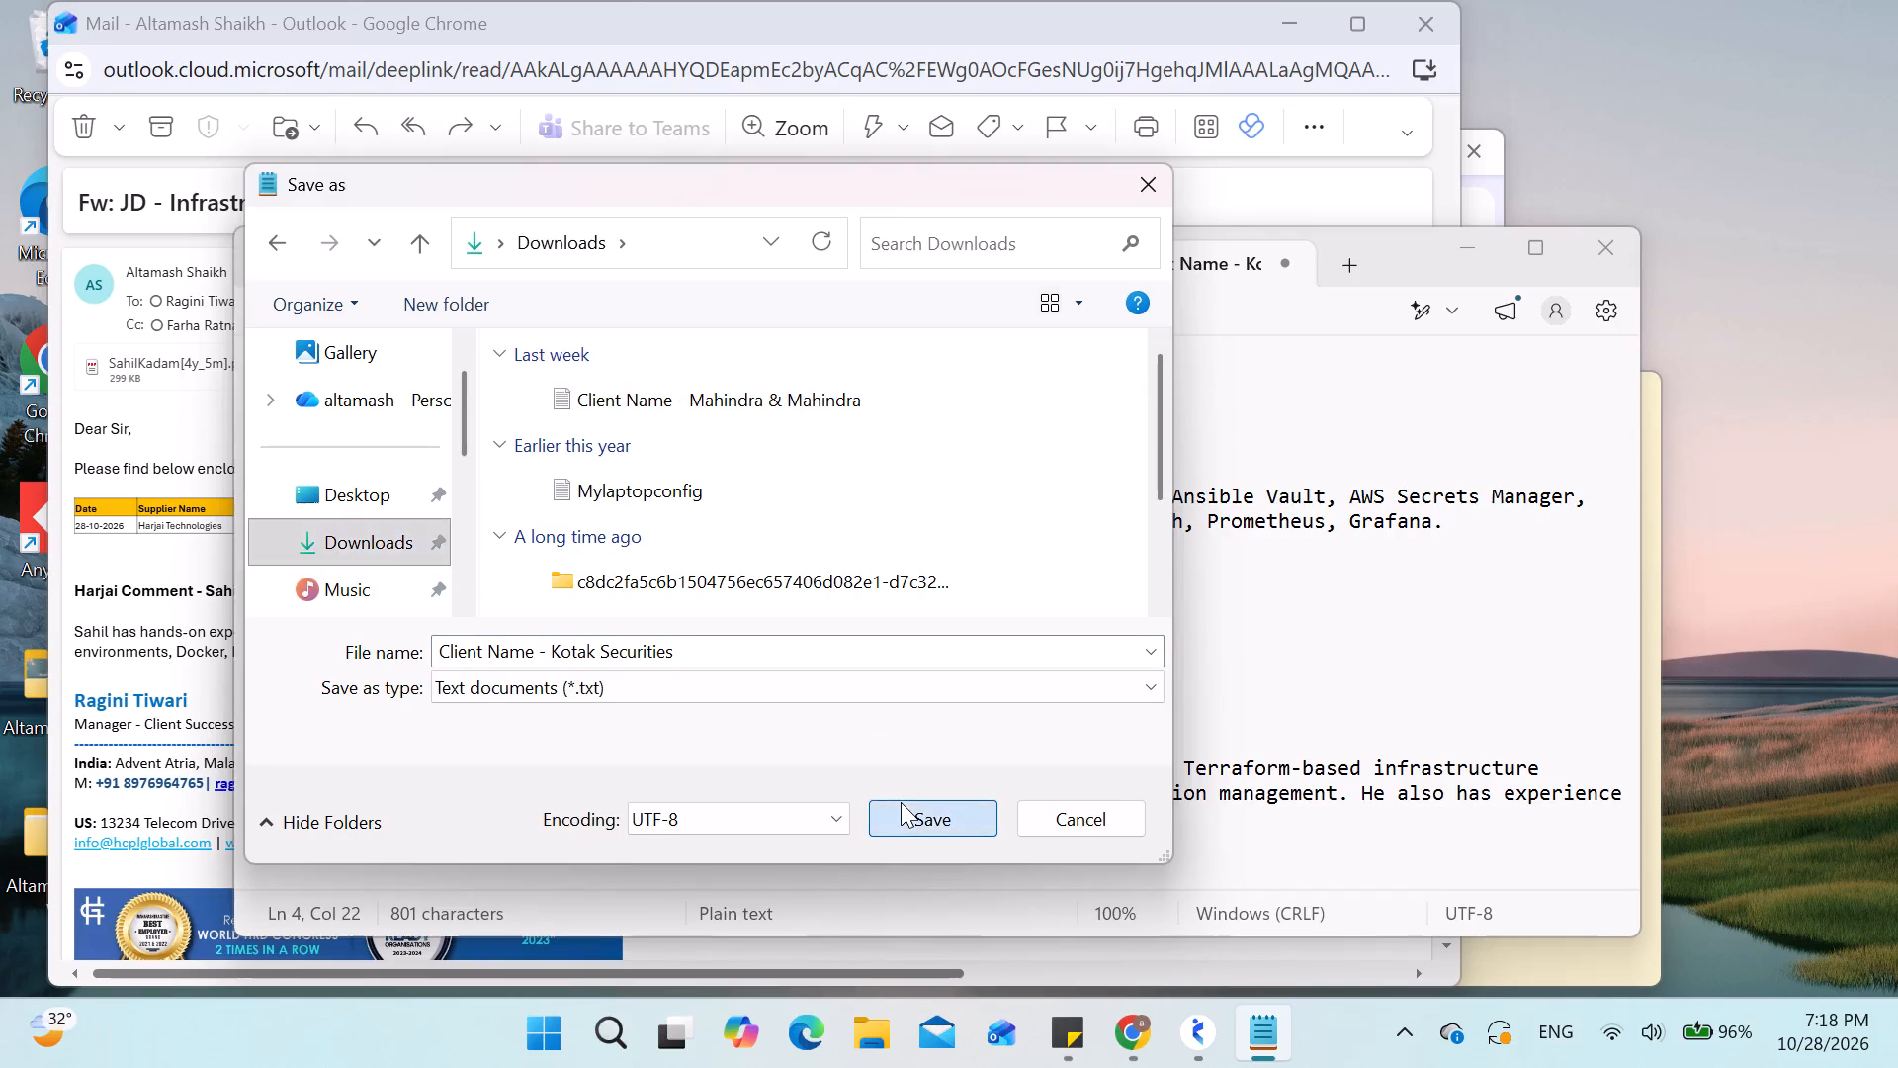
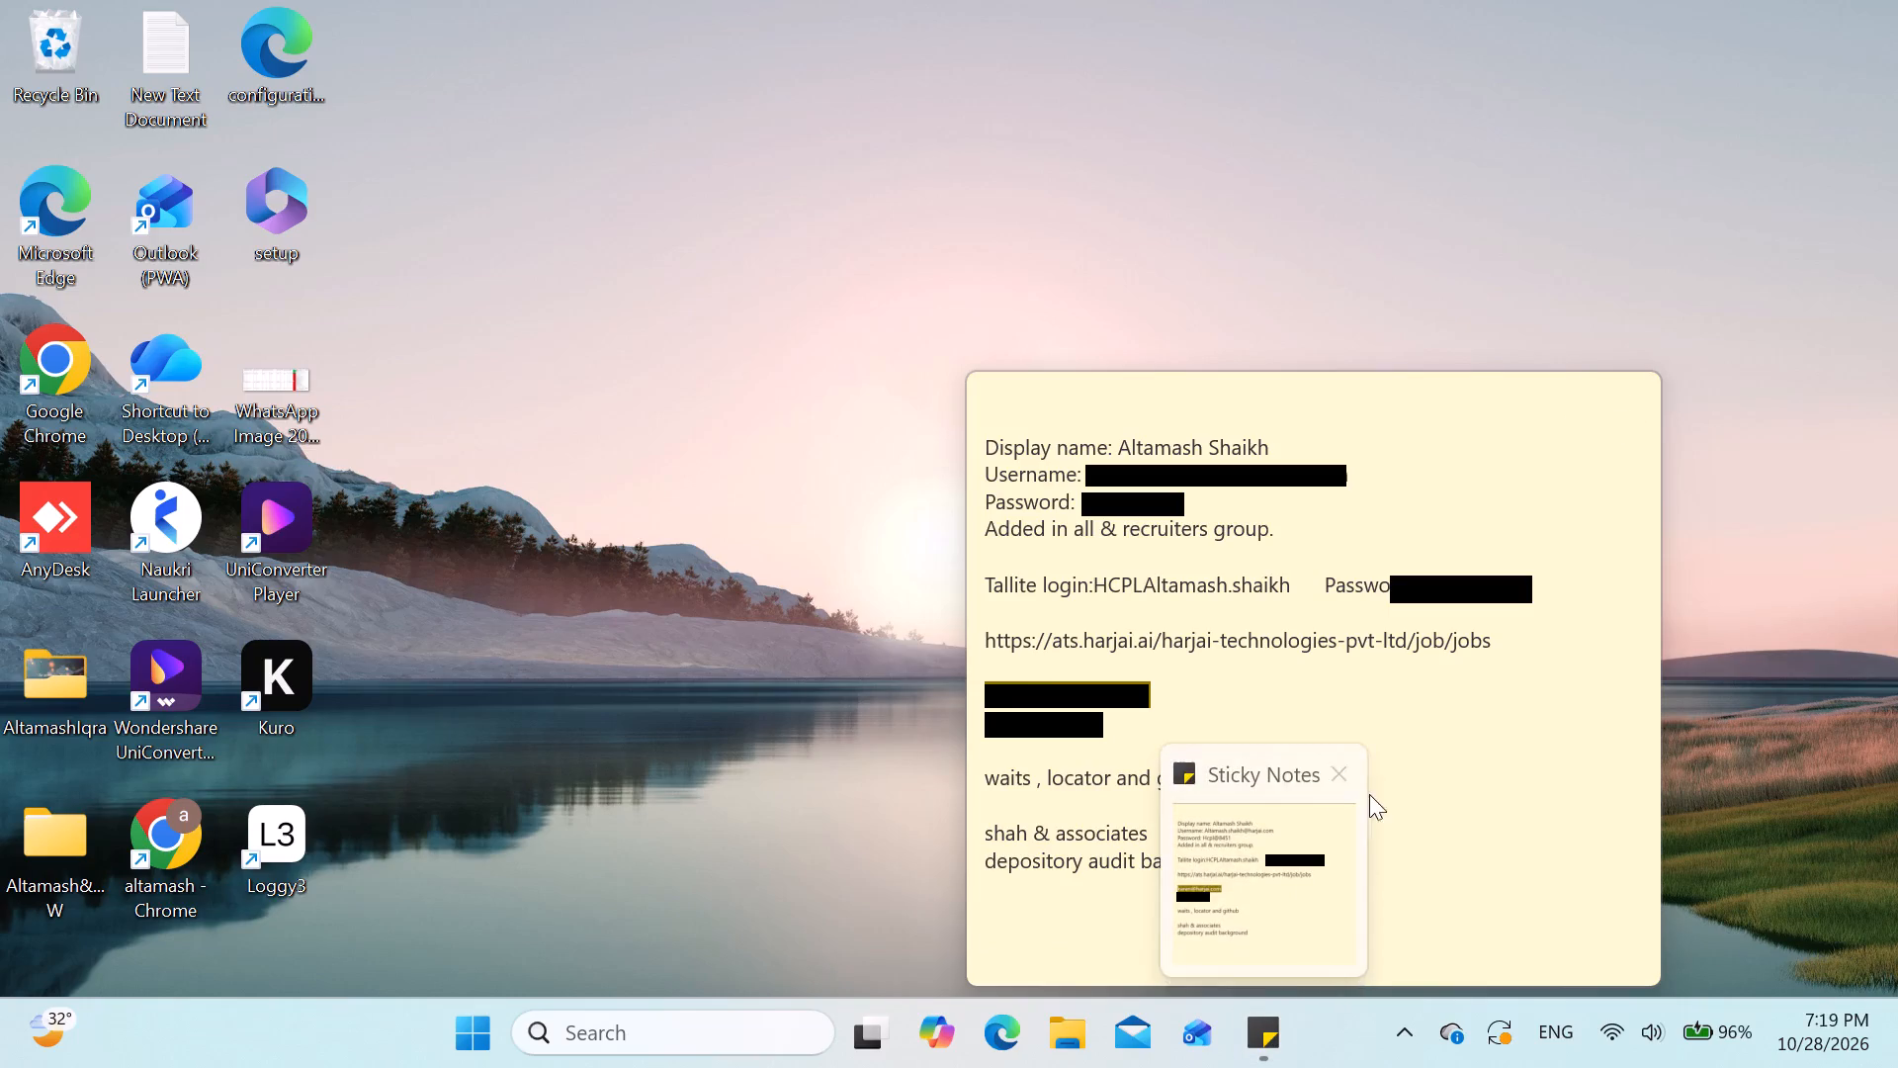
Close the Sticky Notes window that is open on the desktop.
left_click(1331, 768)
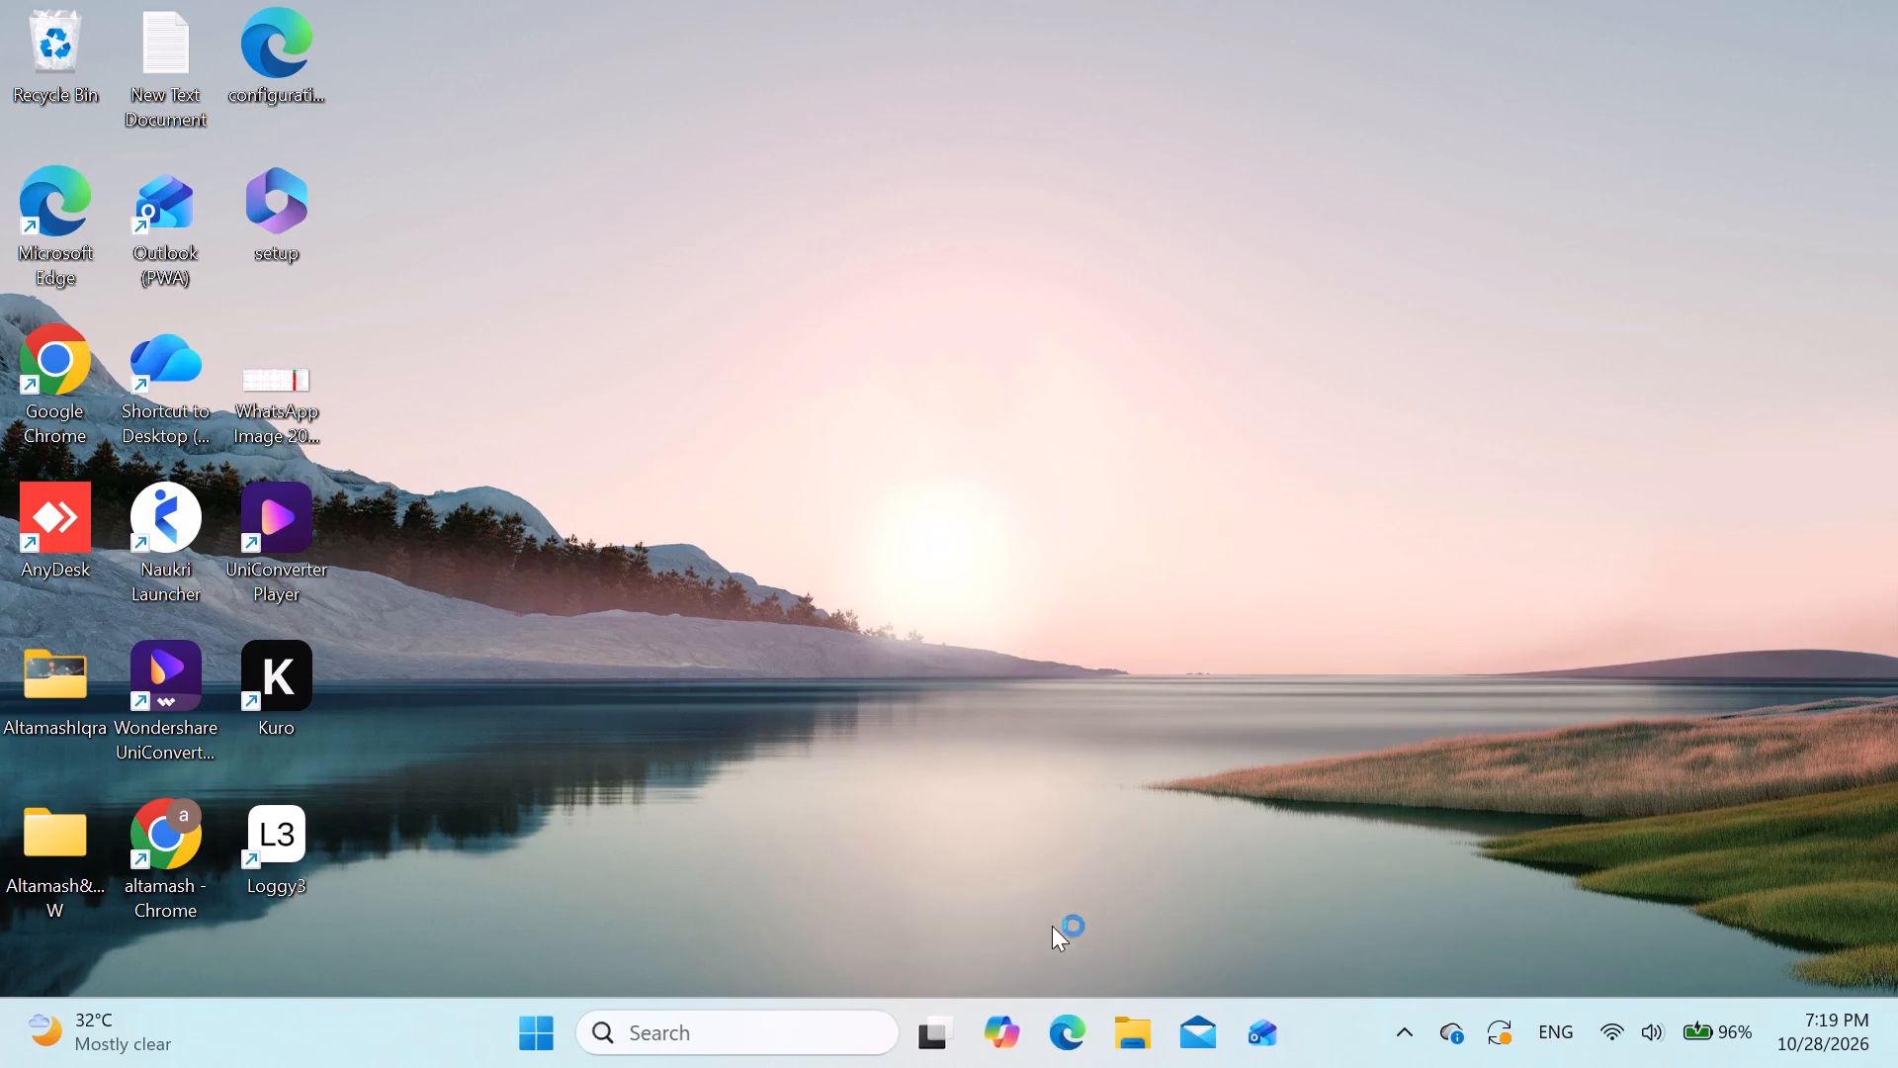
Show the hidden background app icons in the system tray.
left_click(1400, 1034)
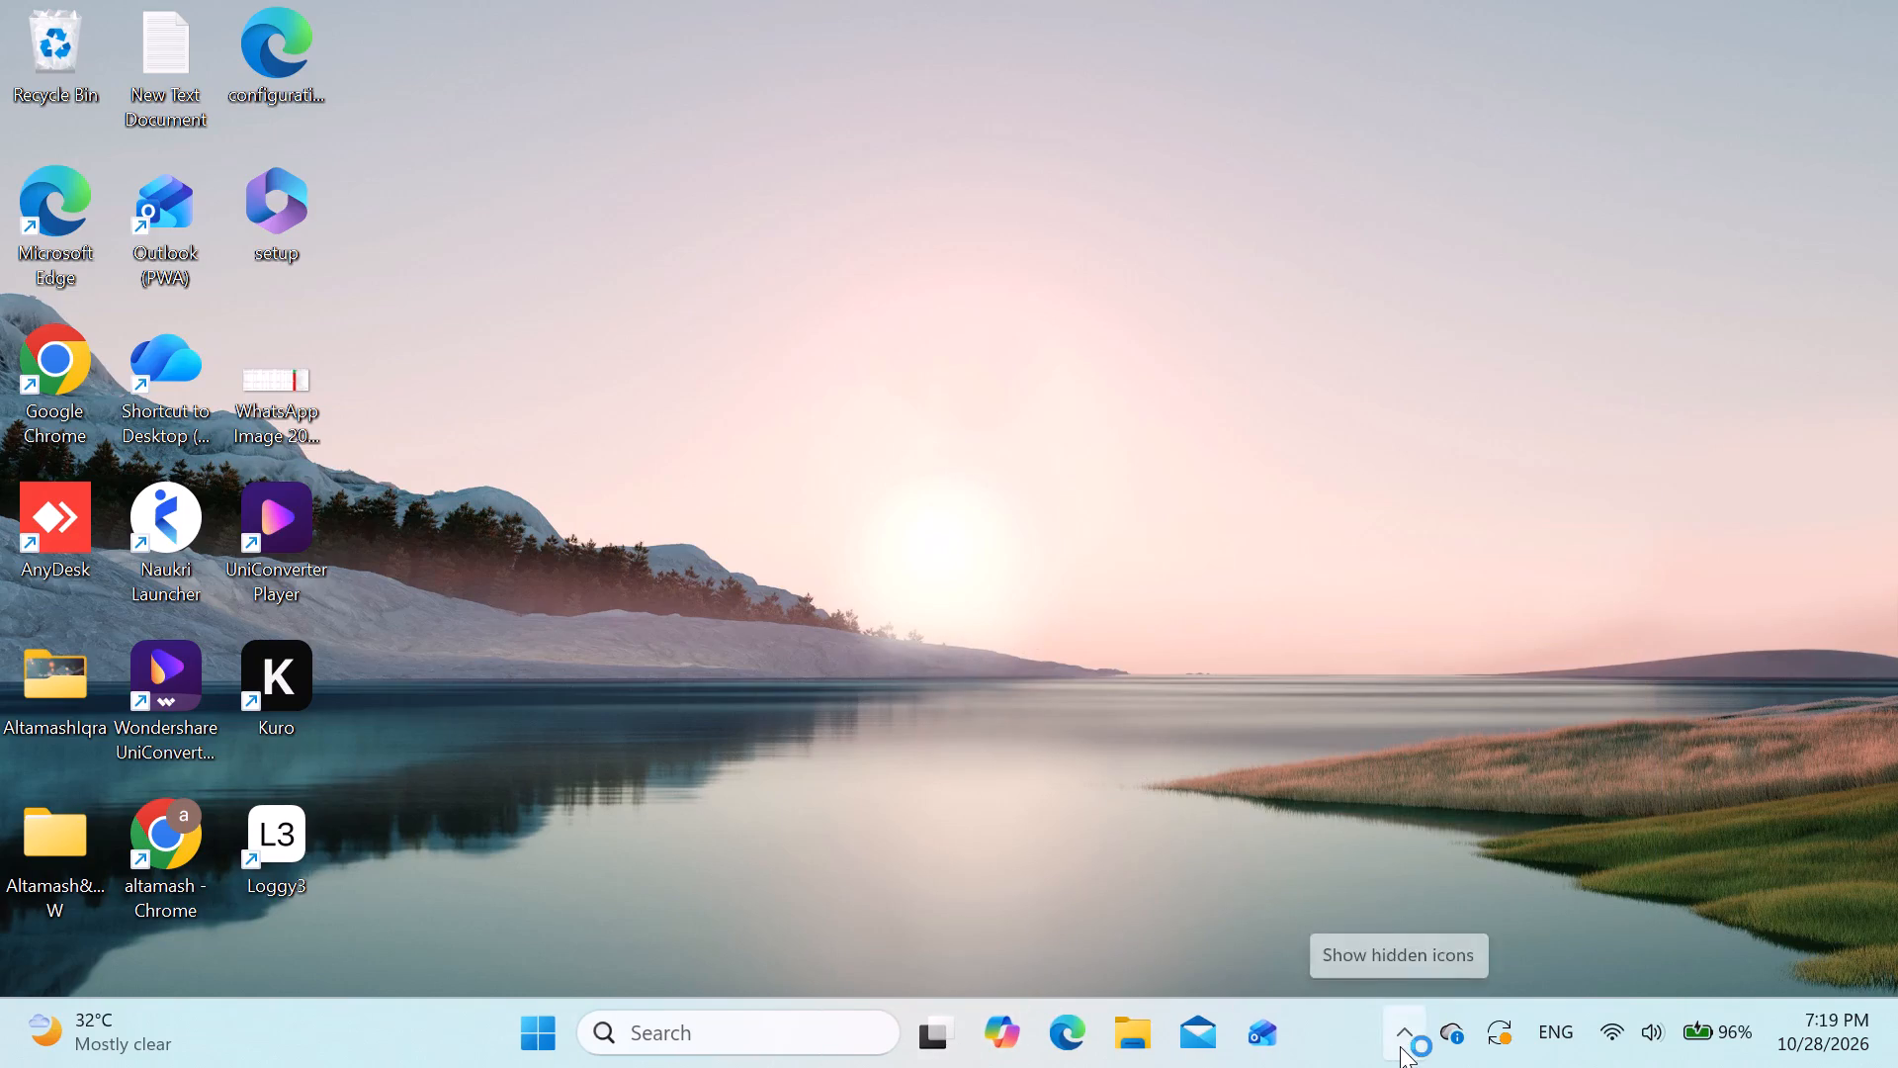
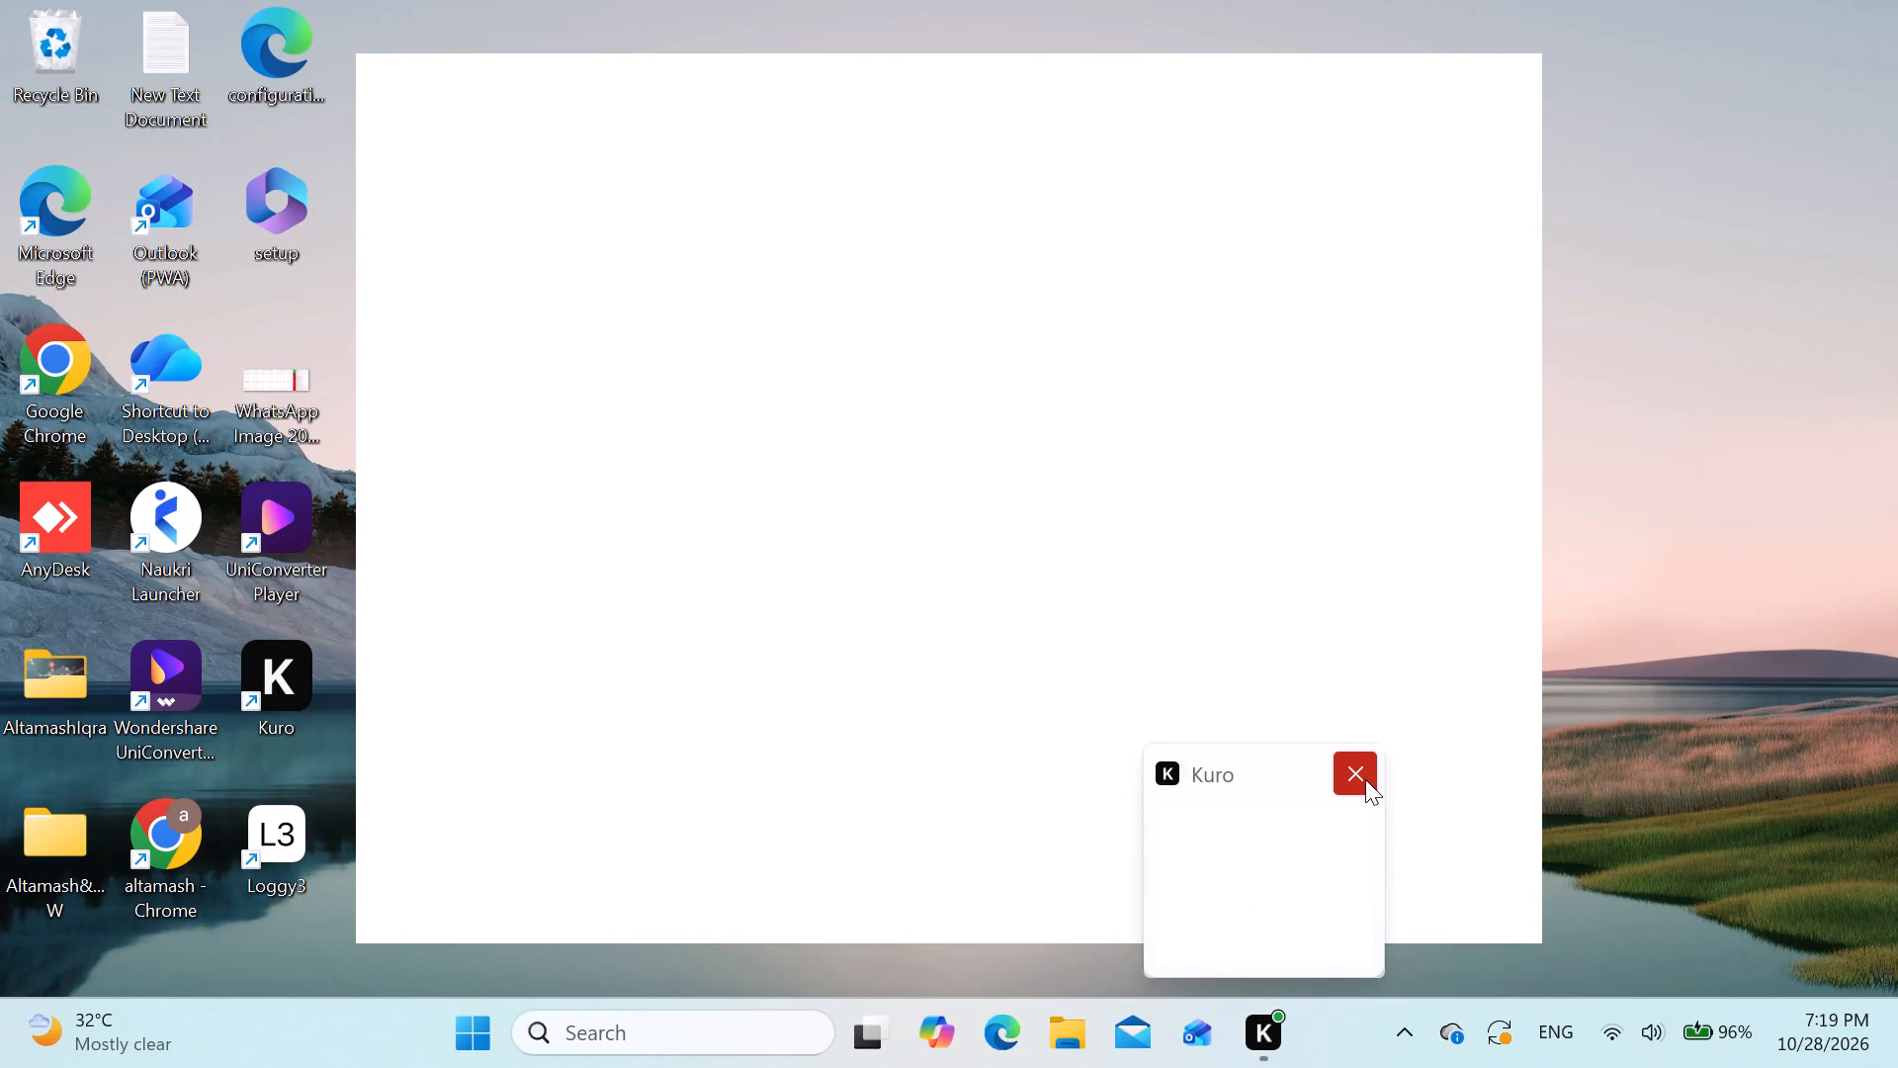
Close the open Kuro window.
left_click(1365, 778)
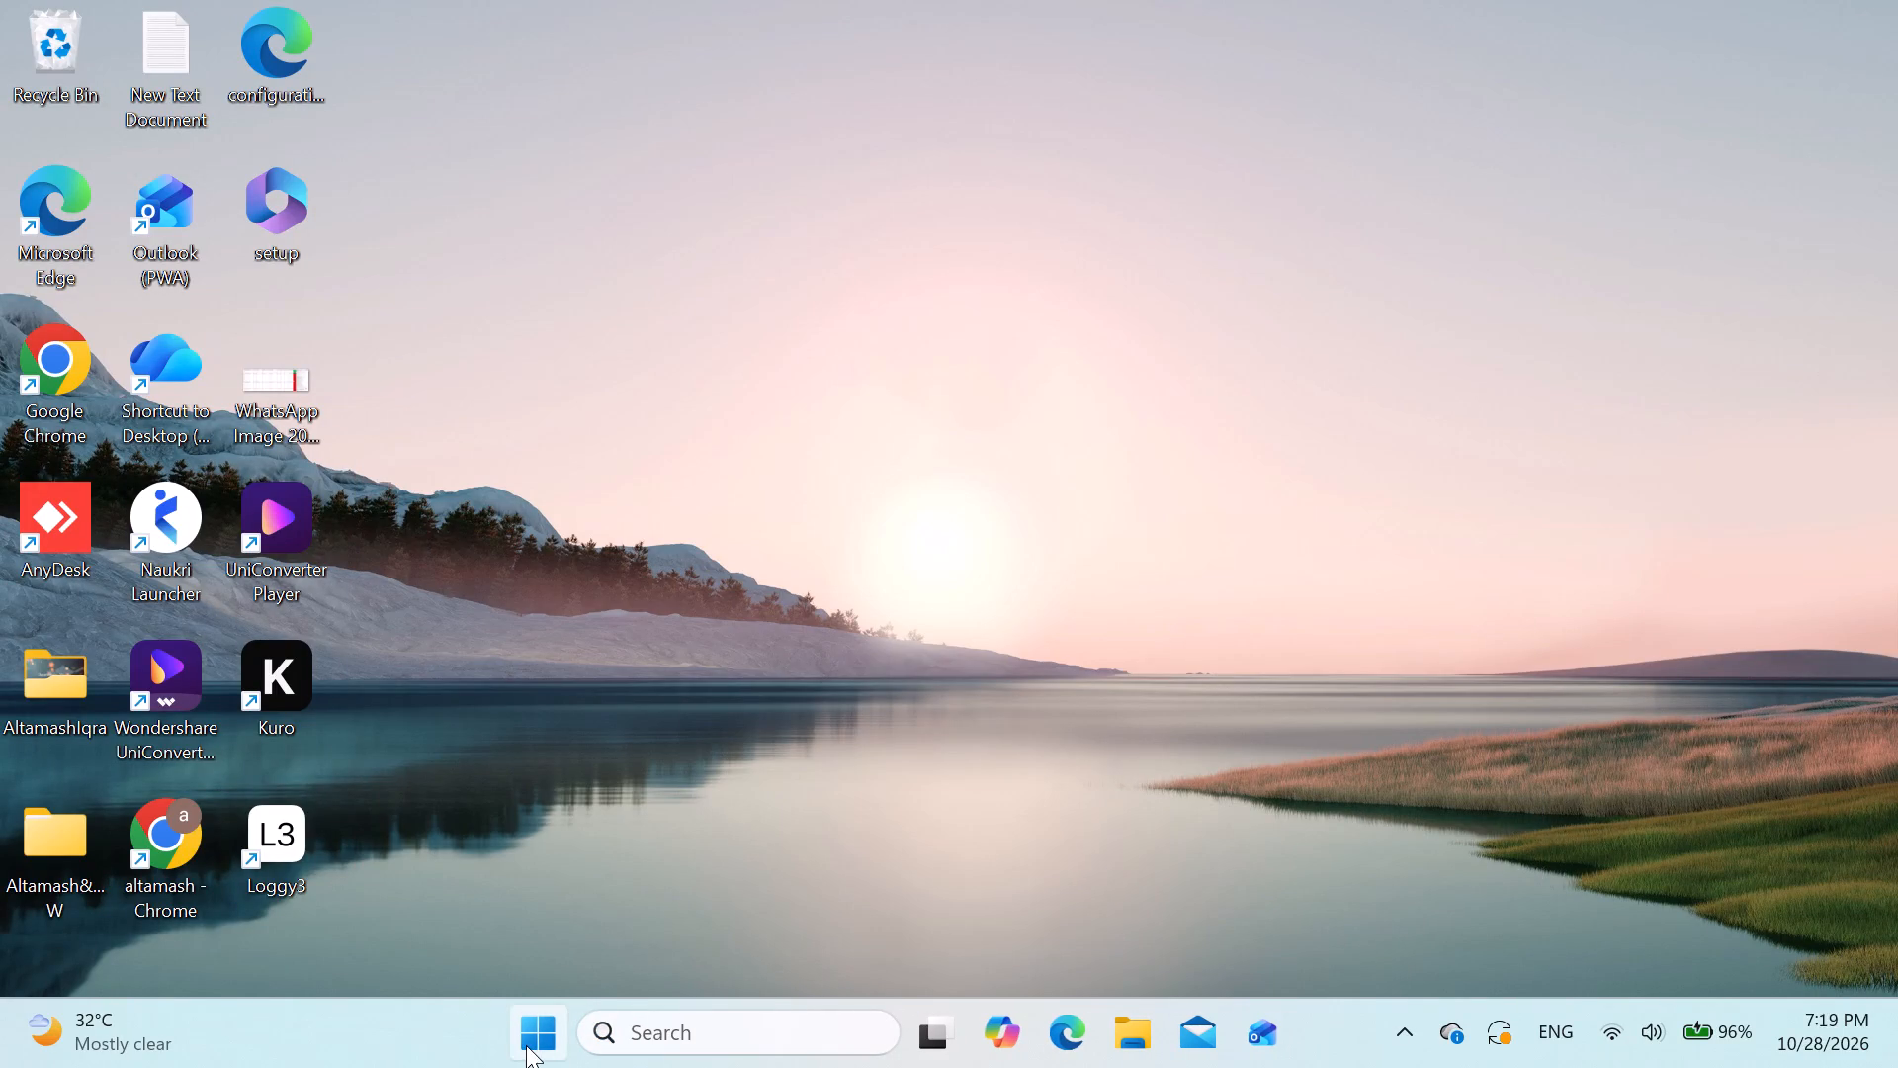
Shut down the computer without installing the pending updates.
left_click(526, 1045)
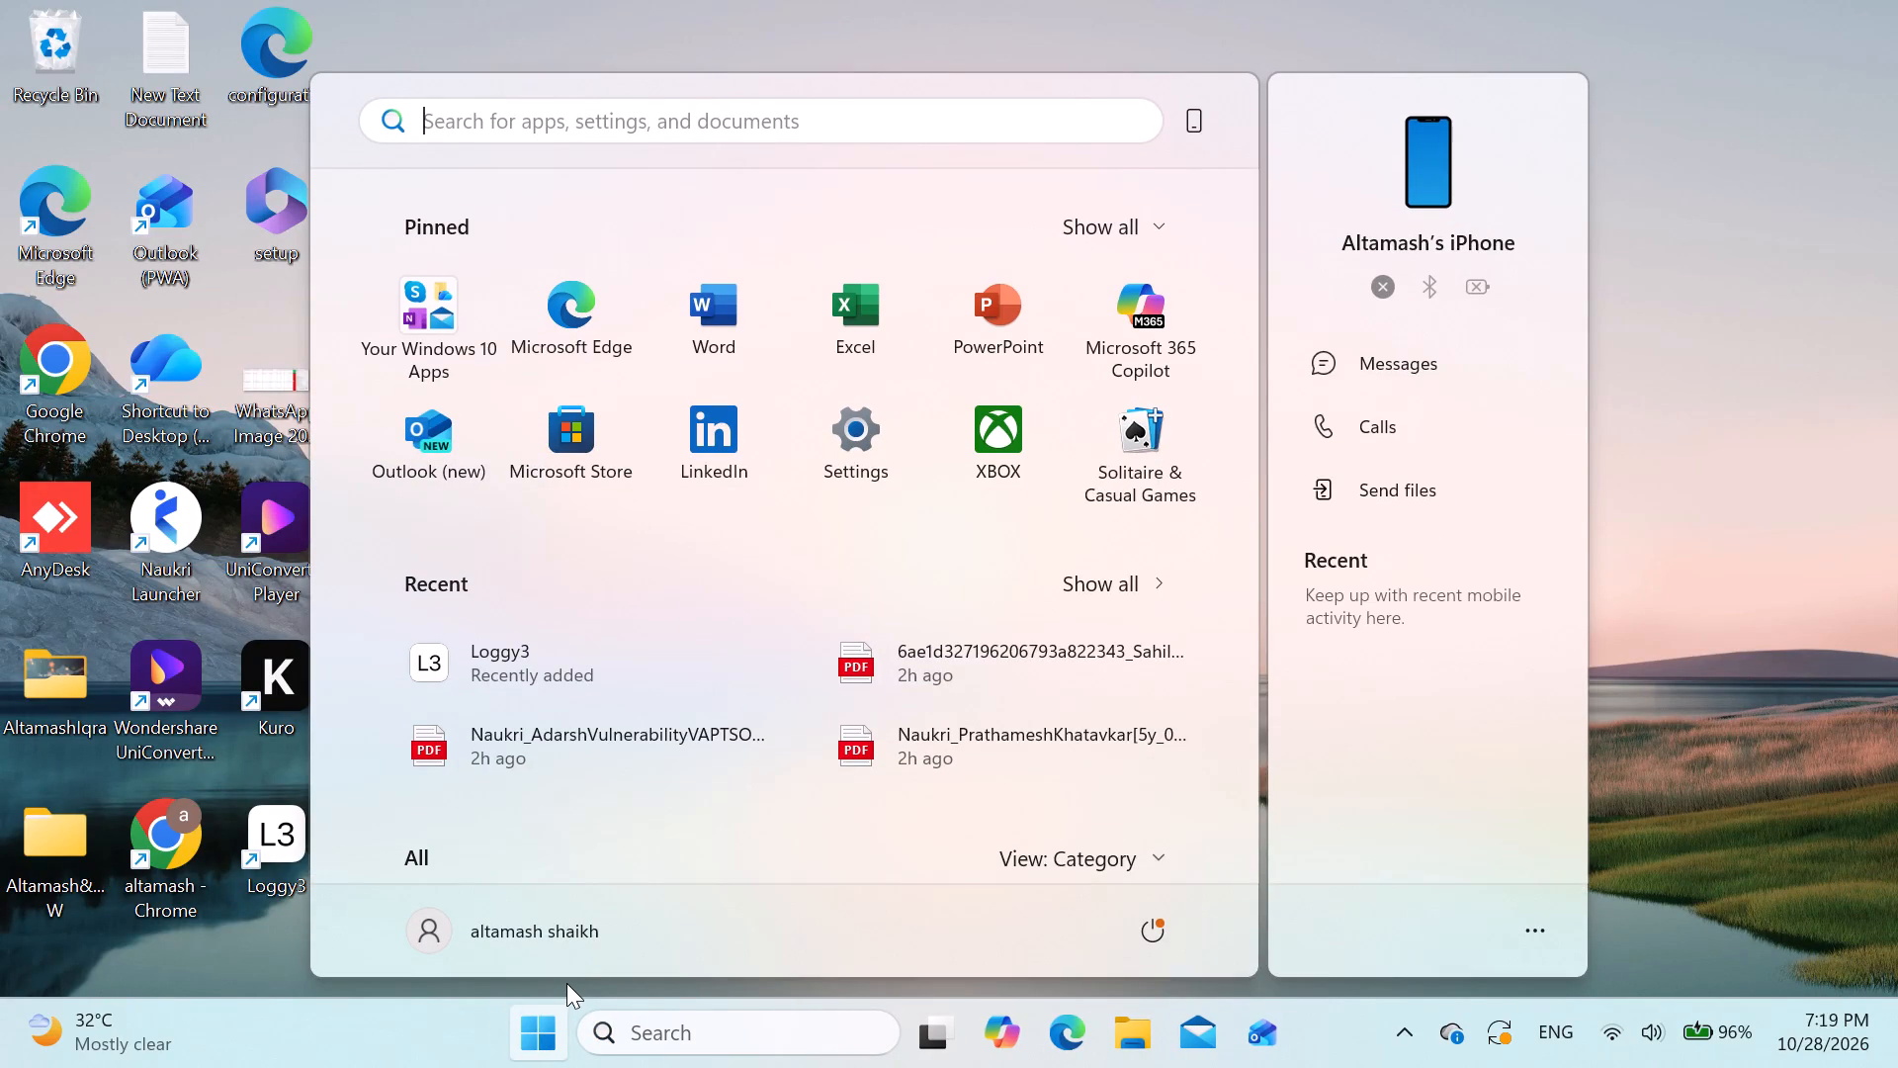
left_click(1160, 923)
left_click(1163, 777)
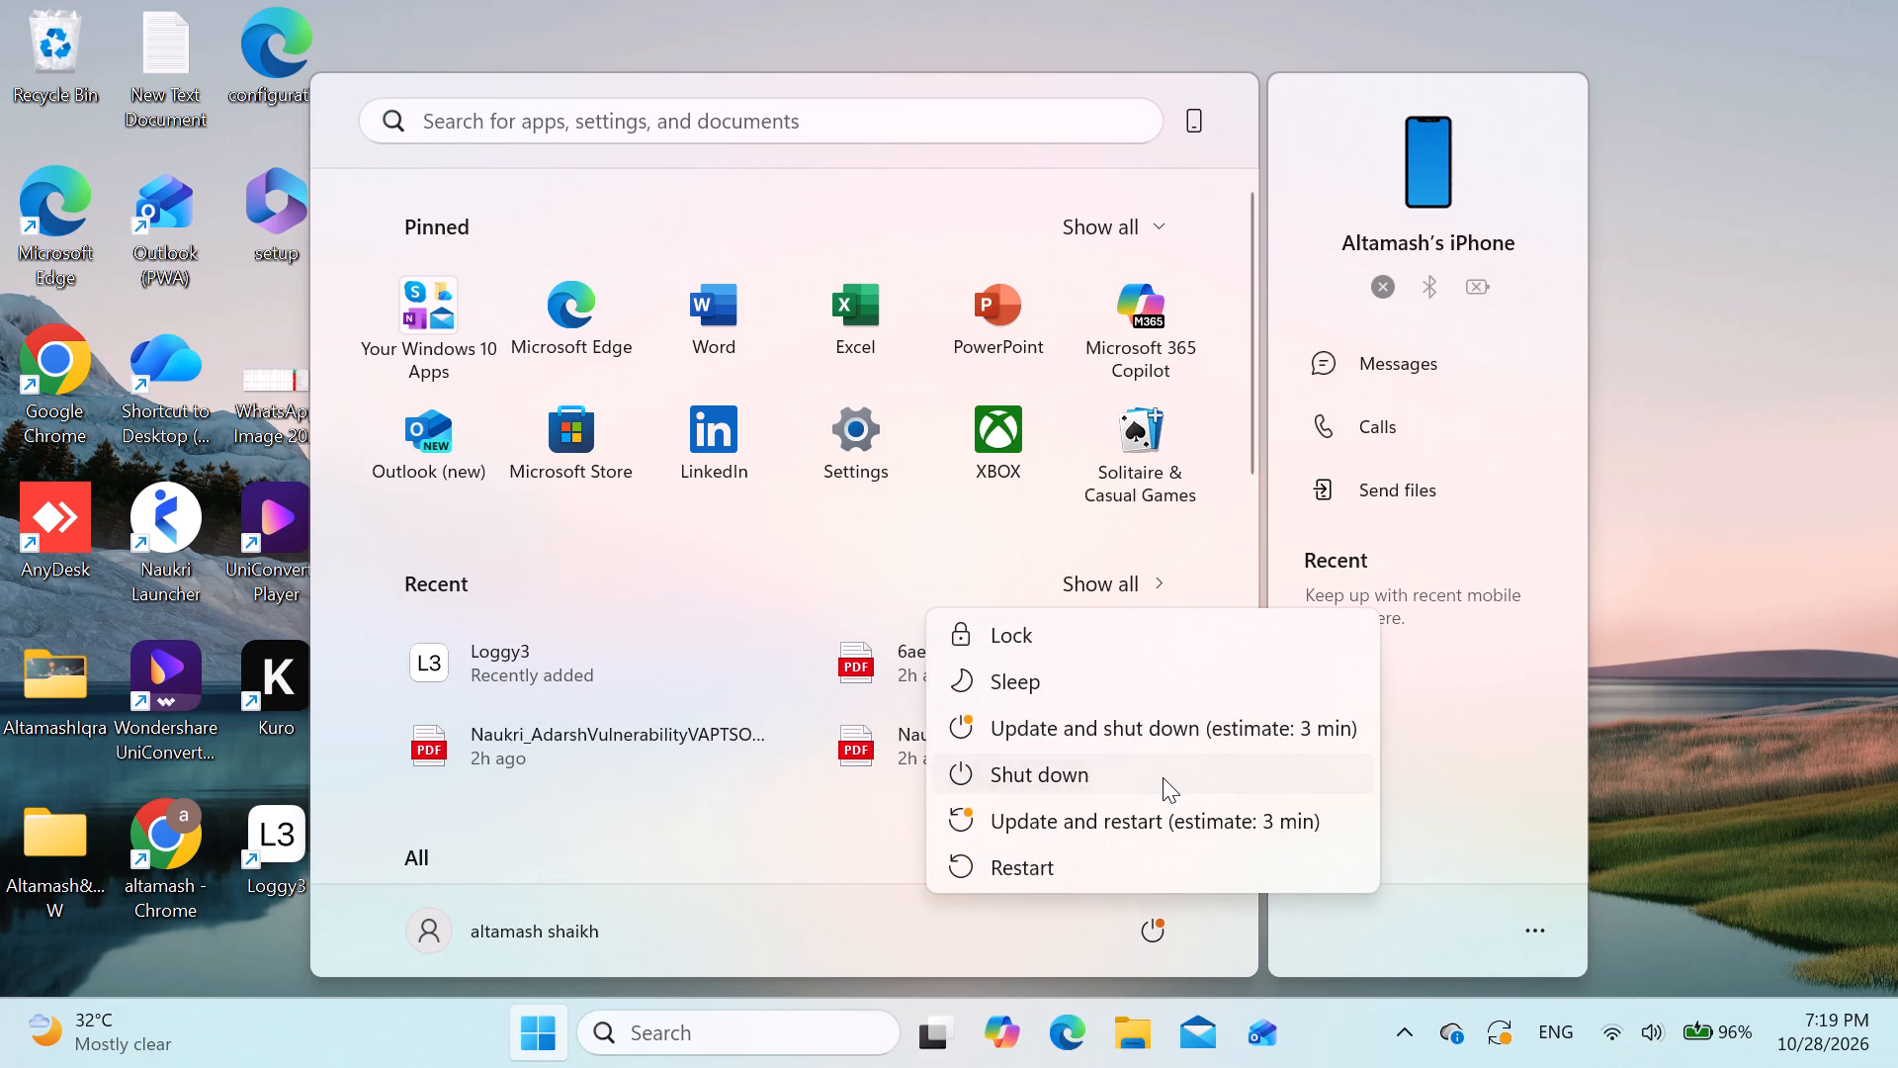